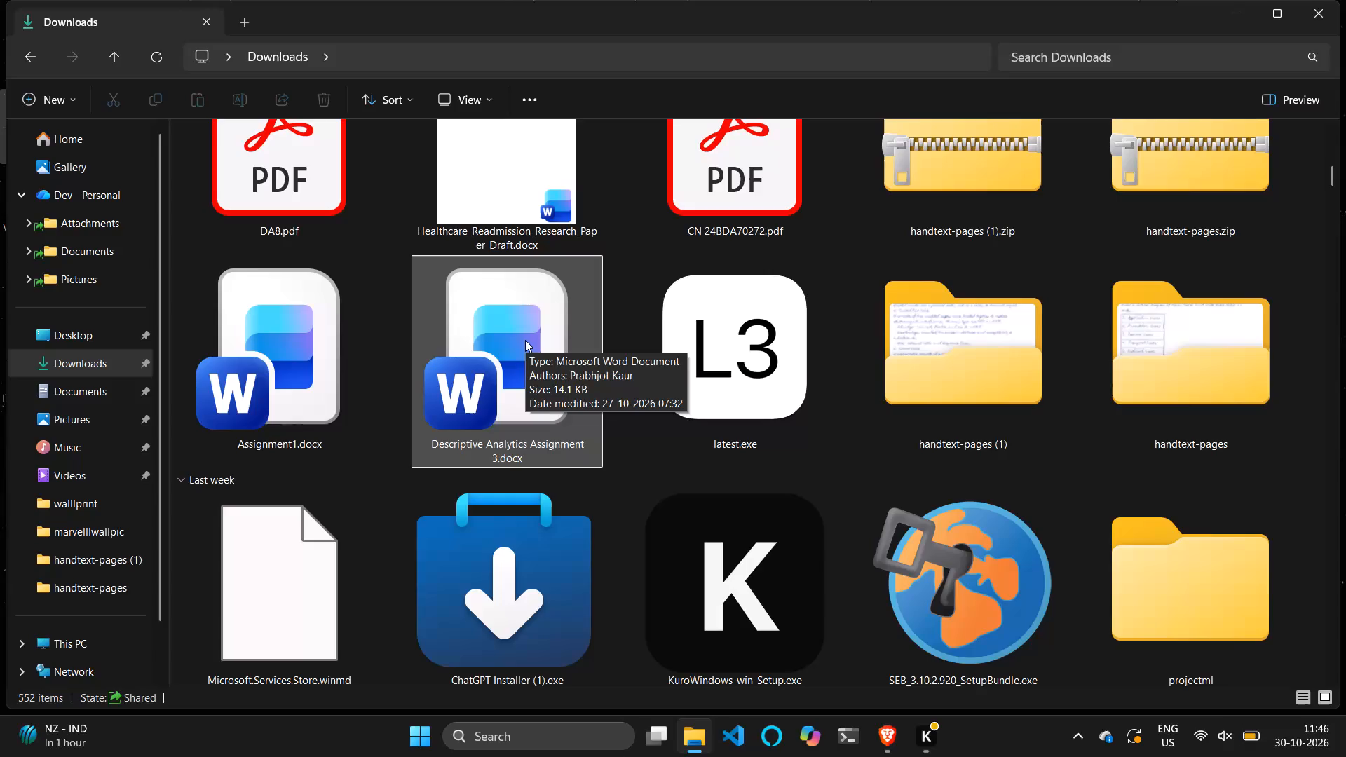
Look through the Downloads folder for an existing assignment front page file.
scroll(491, 349, "down", 1)
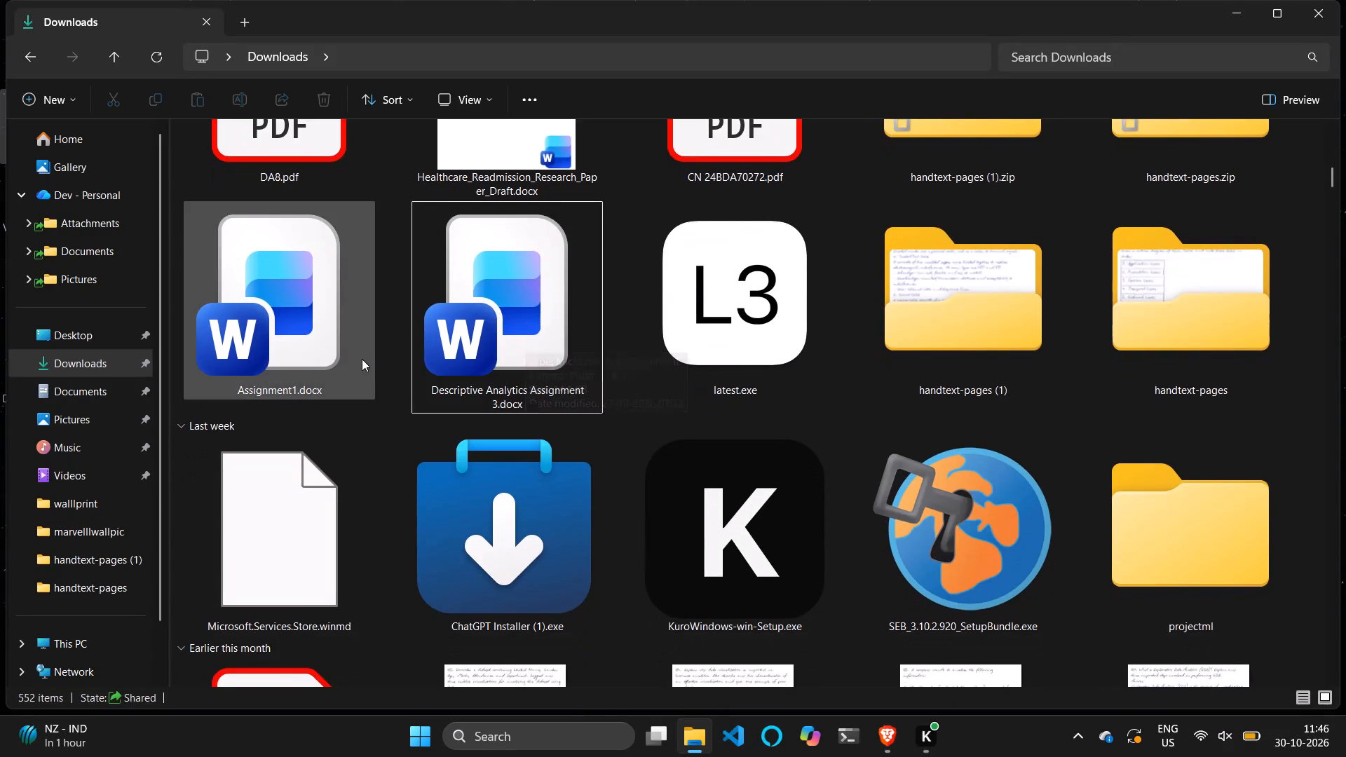
scroll(362, 359, "down", 2)
scroll(362, 359, "up", 6)
scroll(759, 184, "down", 5)
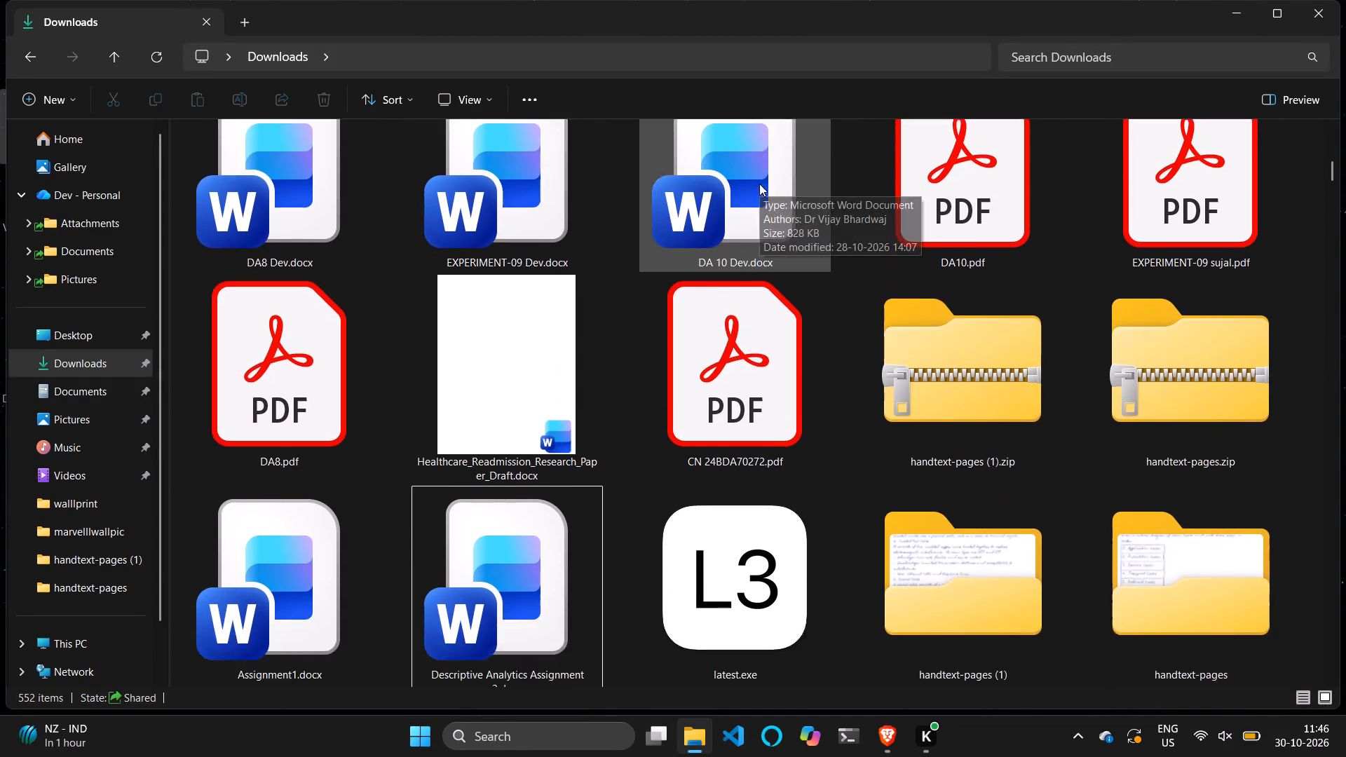
scroll(759, 184, "down", 2)
scroll(759, 184, "up", 2)
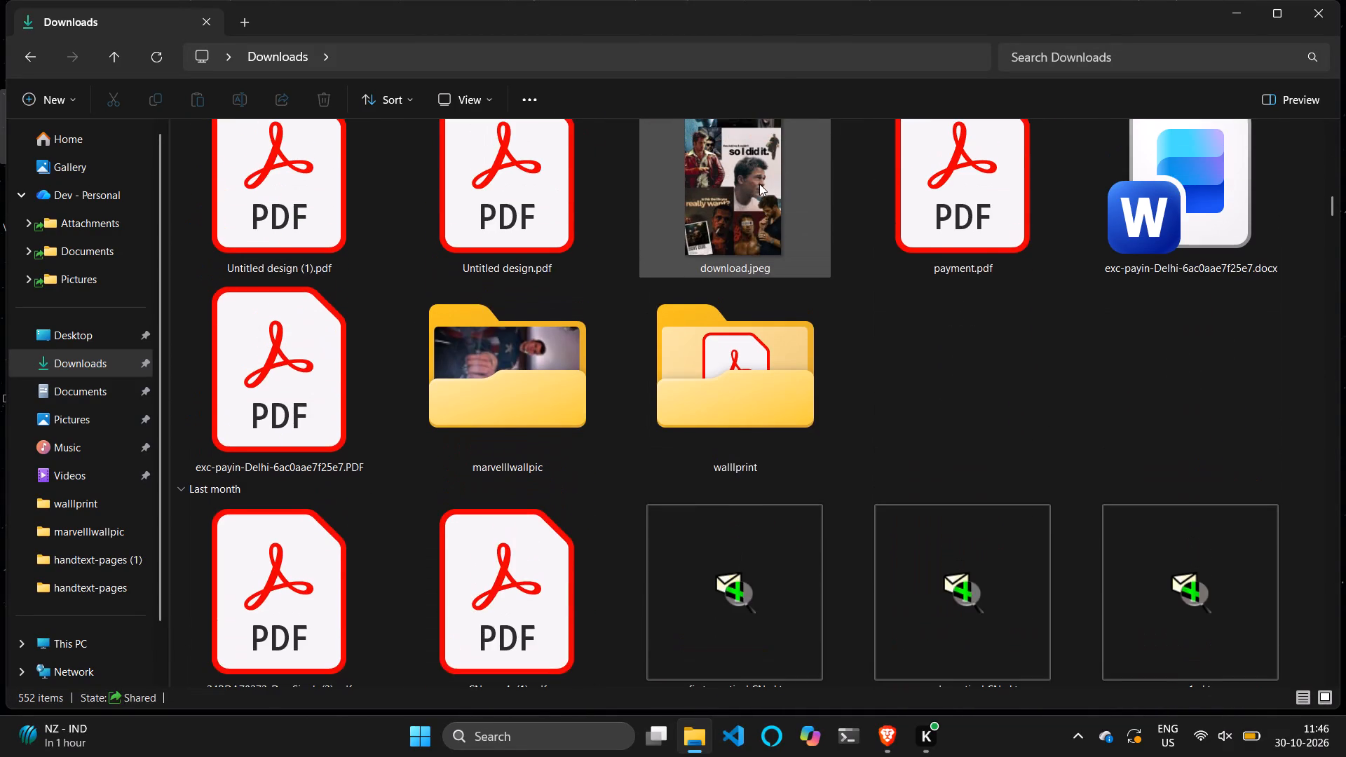
scroll(759, 184, "up", 2)
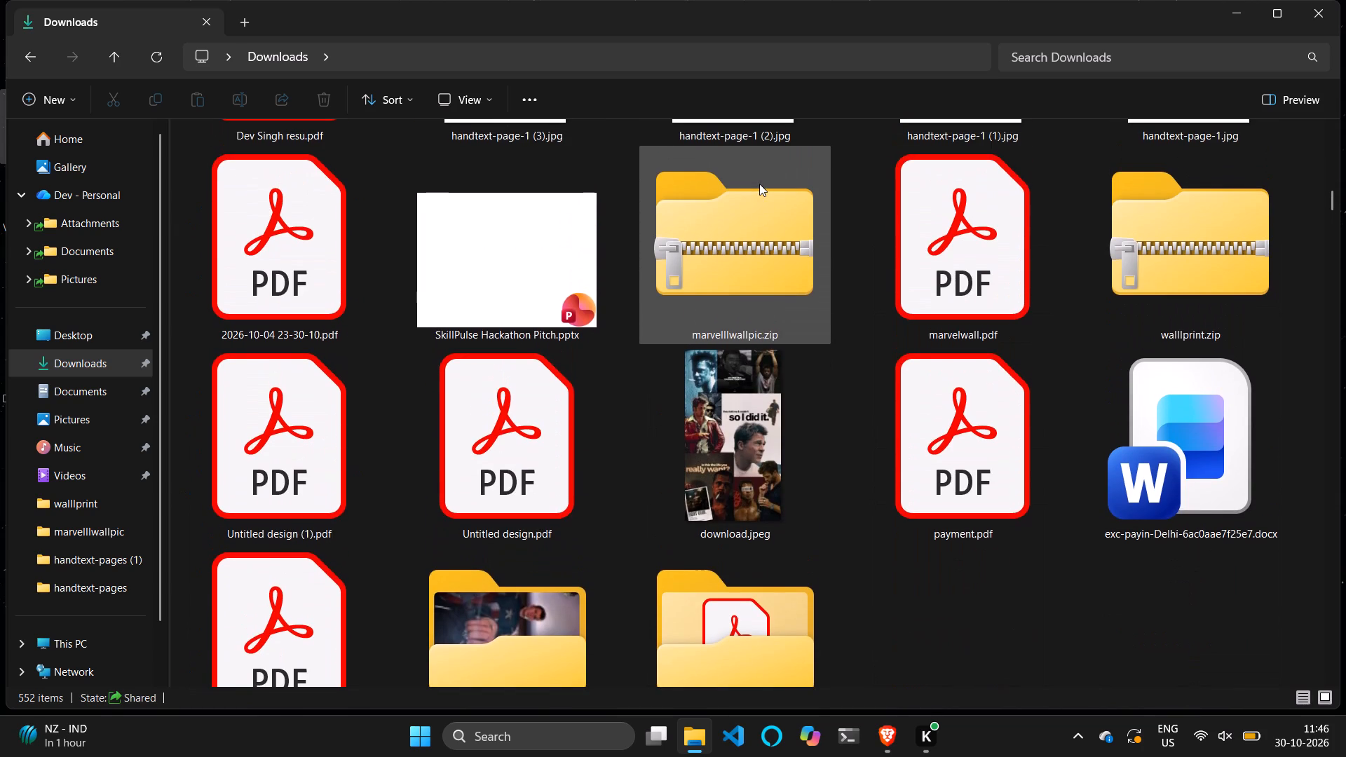
scroll(759, 184, "up", 2)
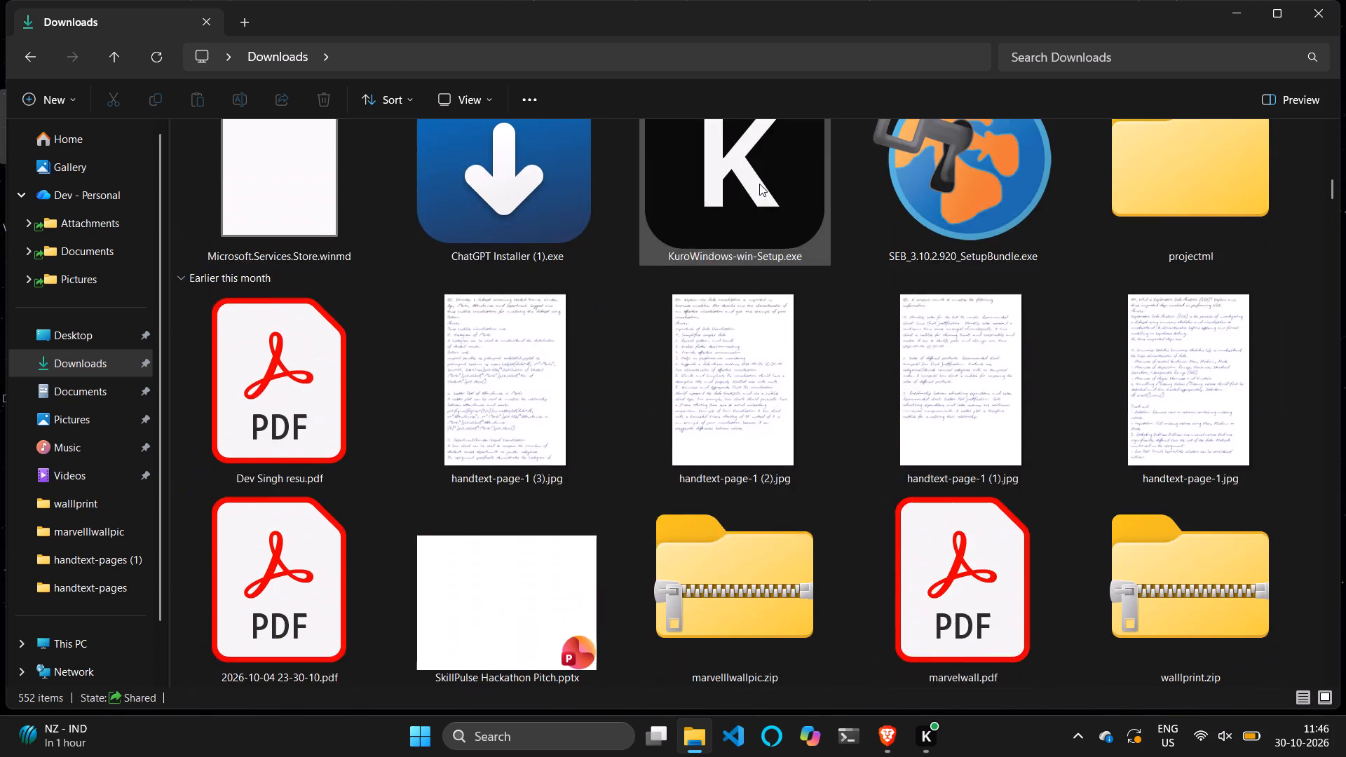
scroll(759, 184, "down", 3)
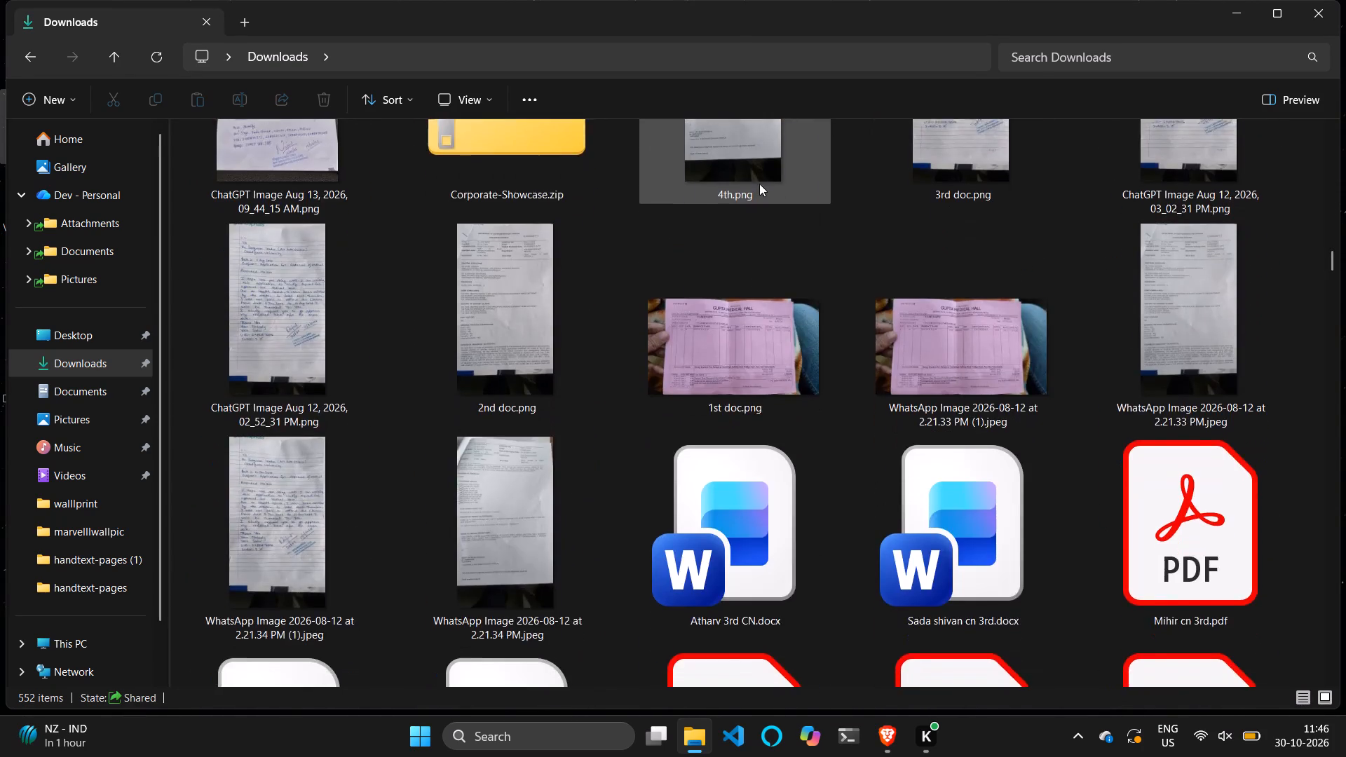
scroll(759, 184, "up", 4)
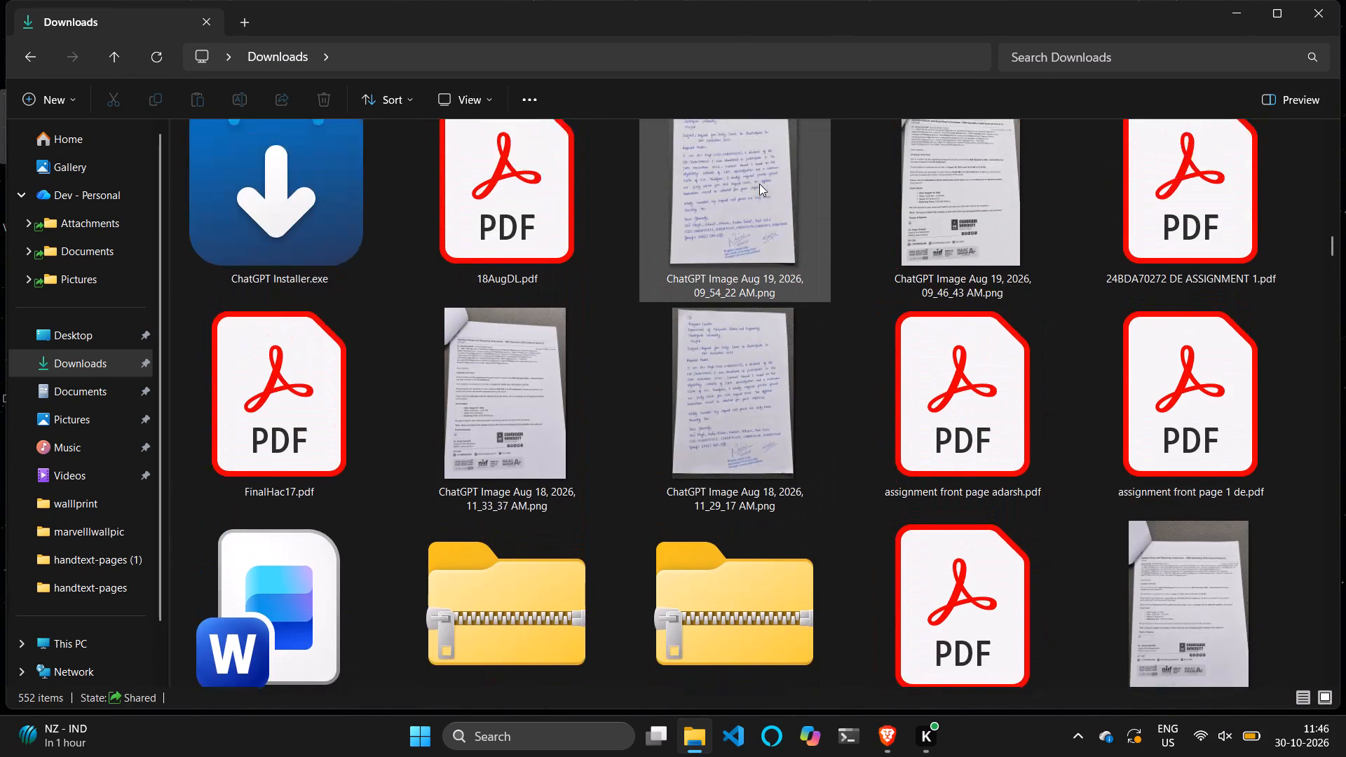
scroll(759, 184, "up", 1)
scroll(759, 184, "down", 1)
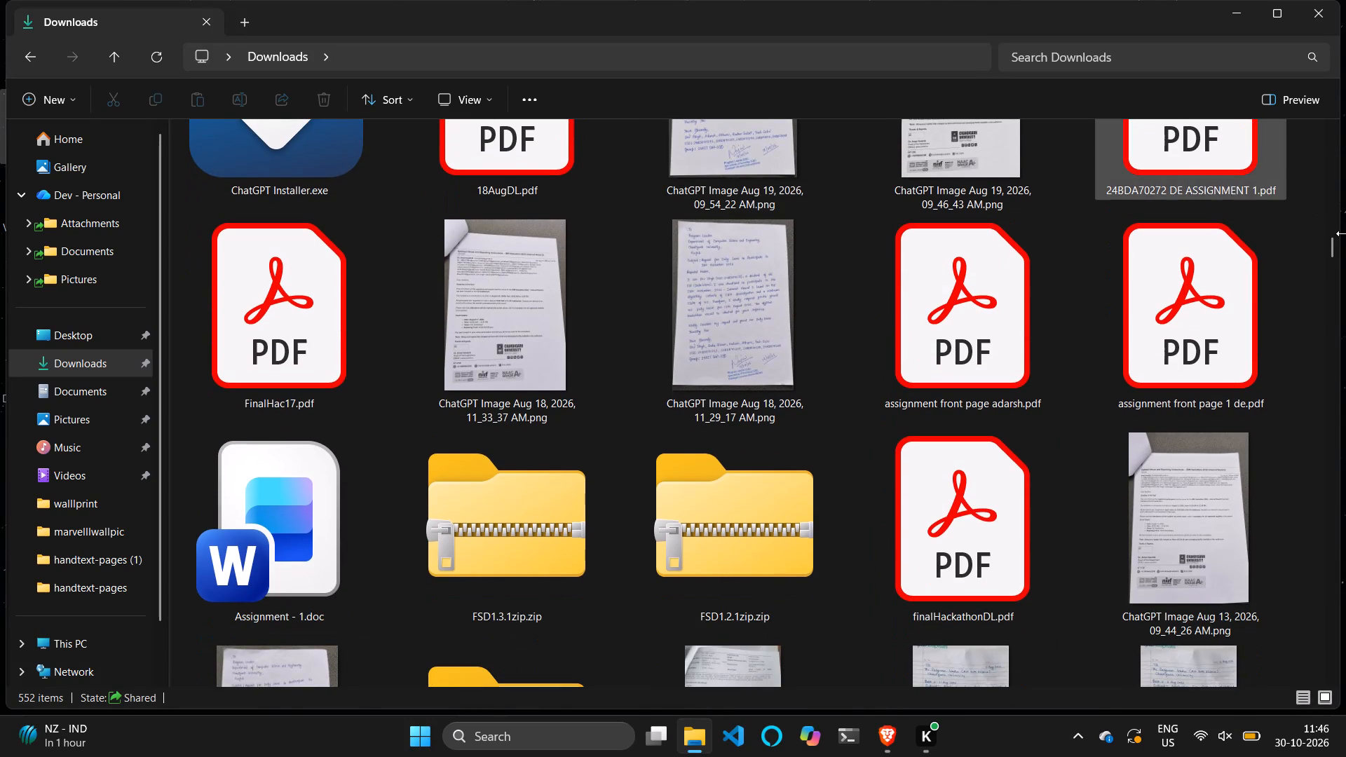
Open "assignment front page 1 de.pdf", review its cover page details down to the submission section, and close it.
double_click(1189, 299)
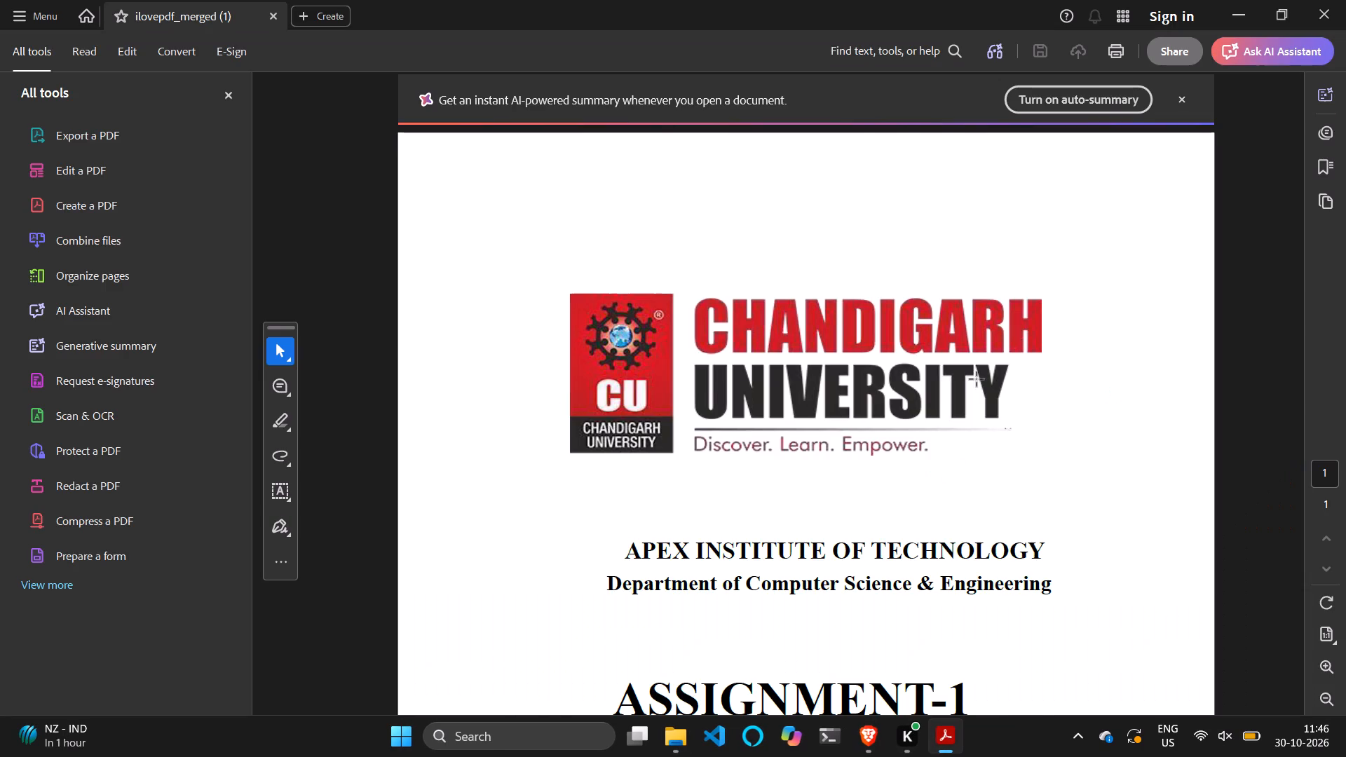
scroll(977, 380, "down", 4)
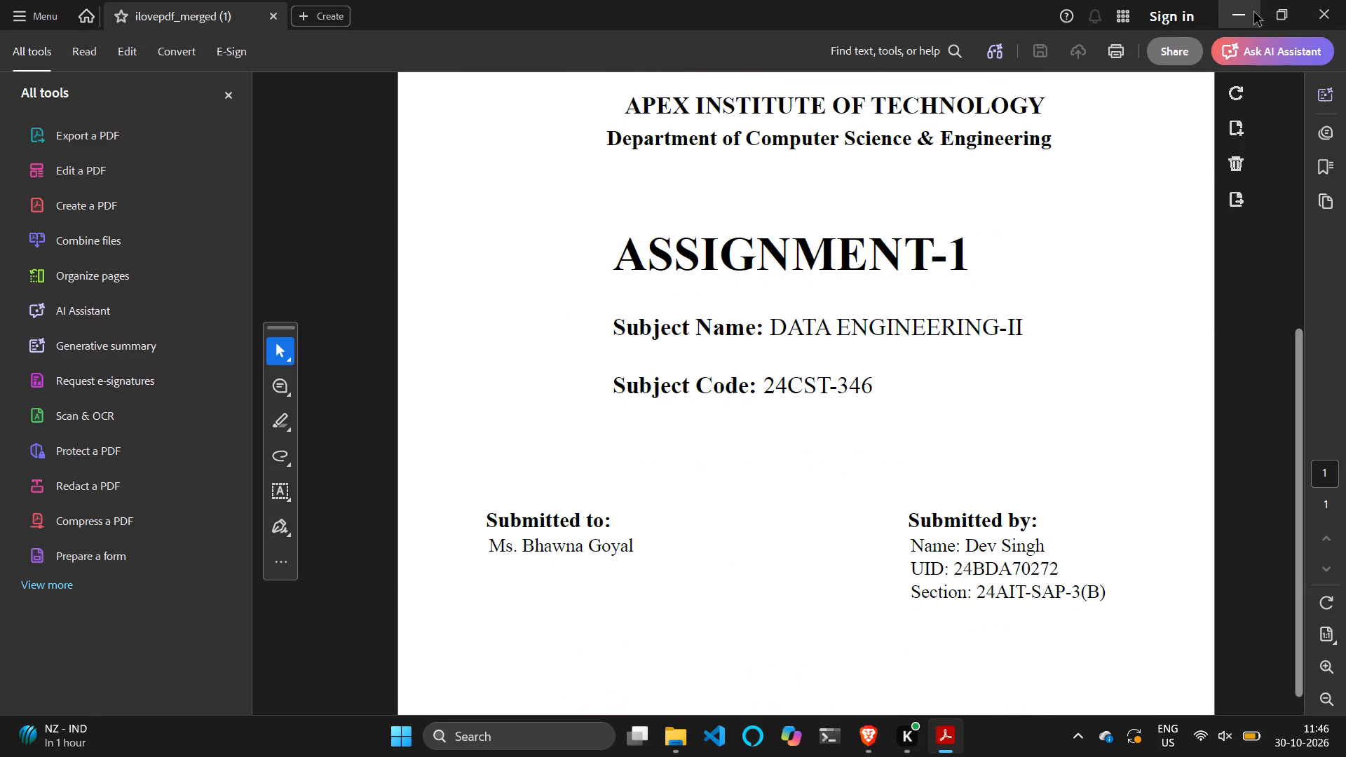
left_click(1338, 7)
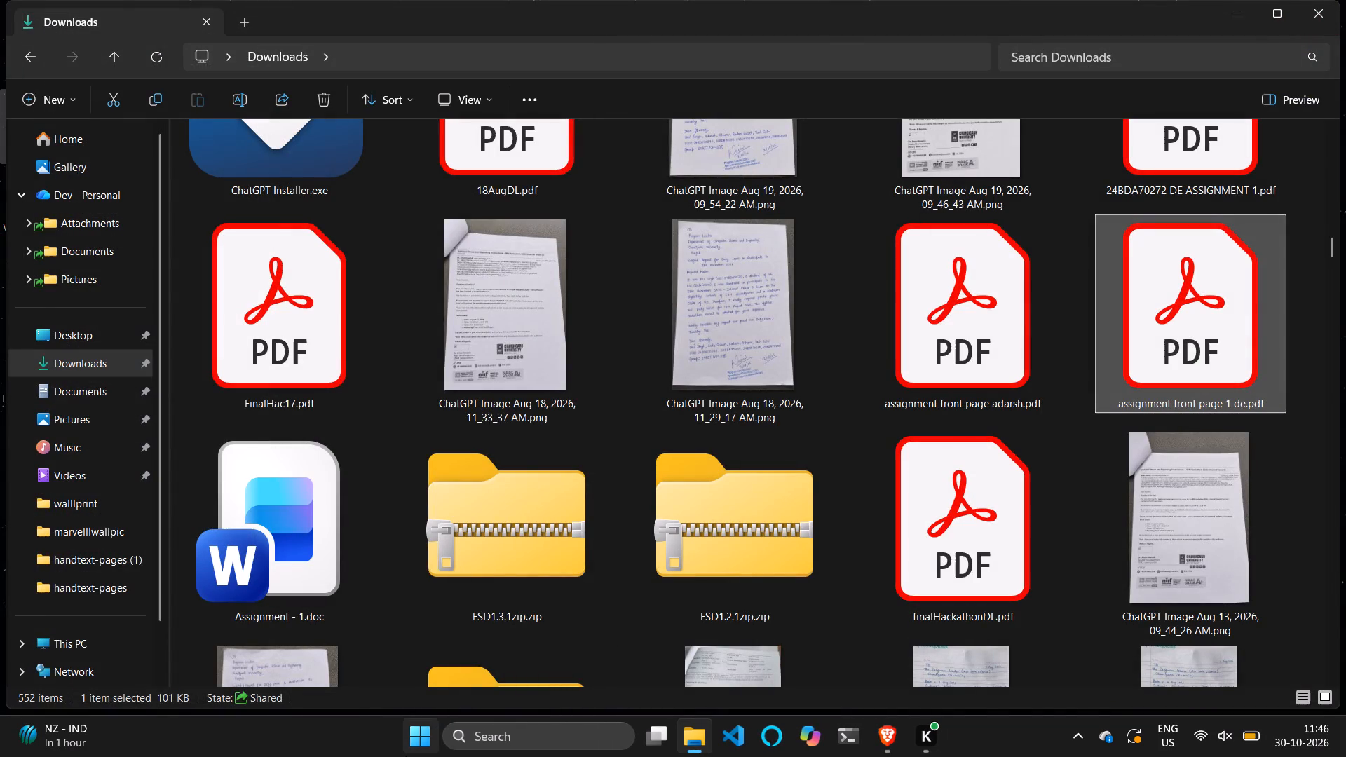
Launch Word and create a blank document.
left_click(406, 756)
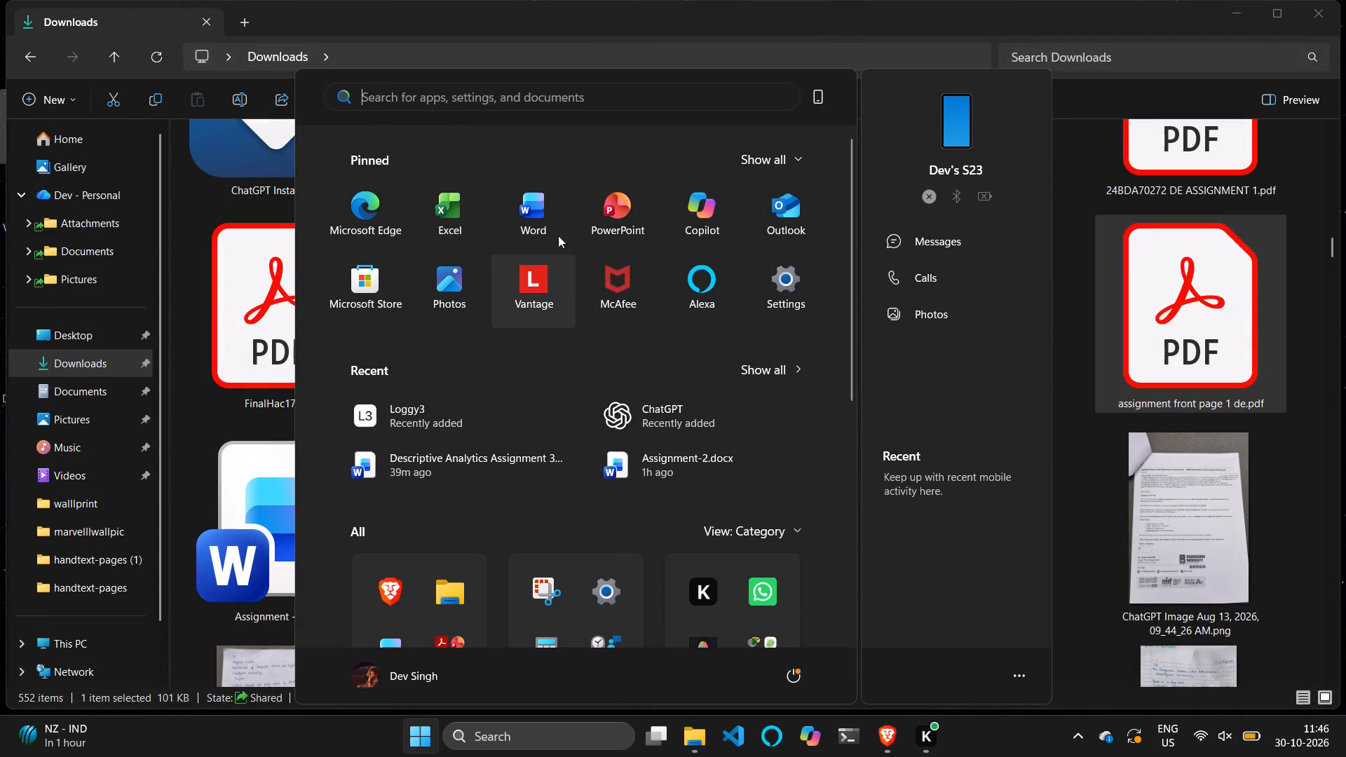
left_click(547, 212)
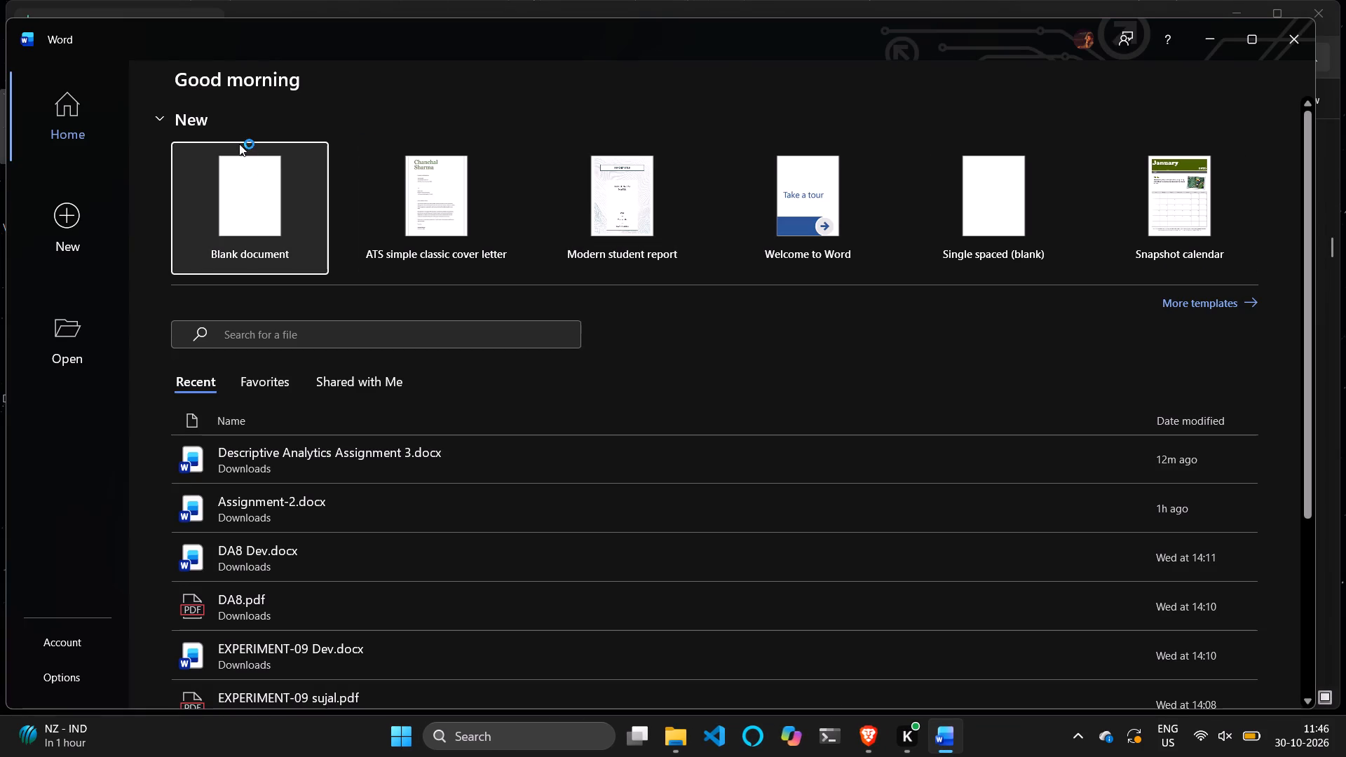
left_click(271, 207)
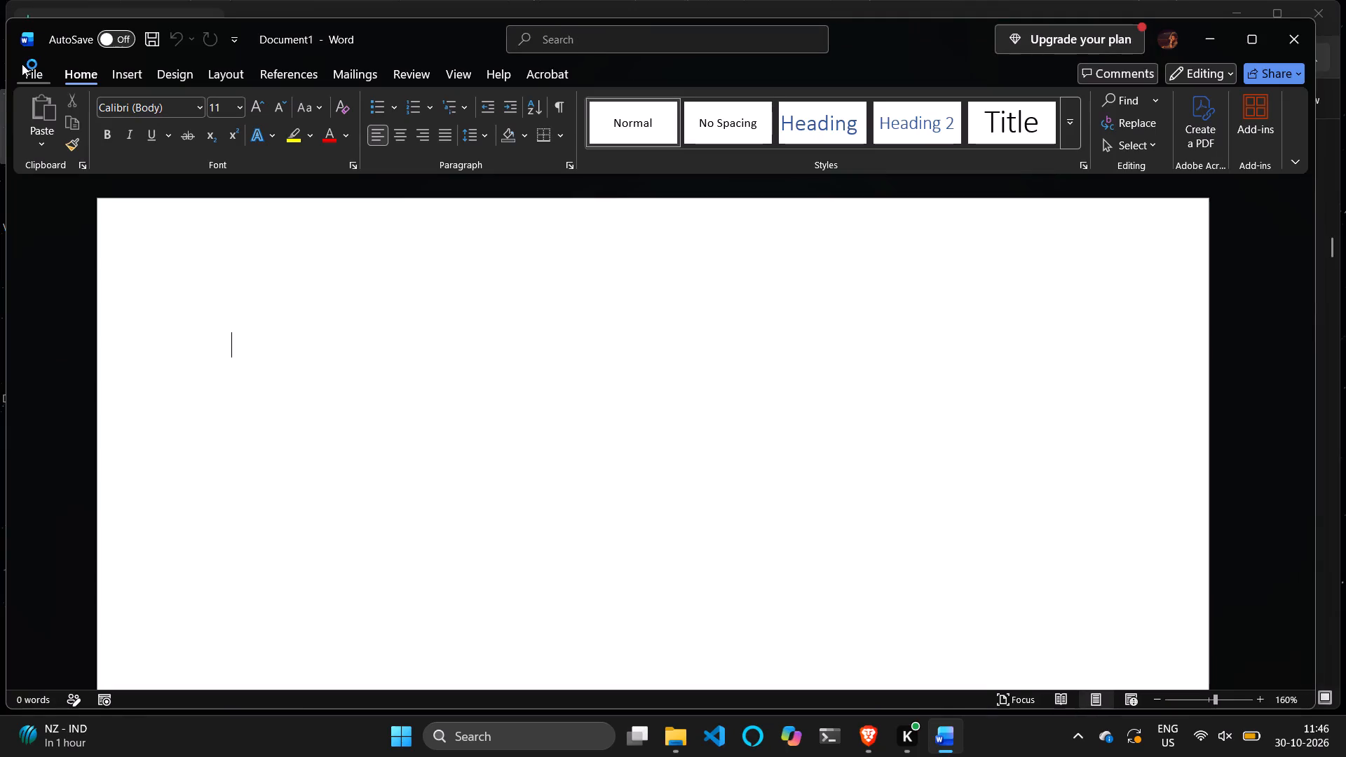
Open "assignment front page adarsh.pdf" from the Downloads folder in Word for editing.
left_click(22, 64)
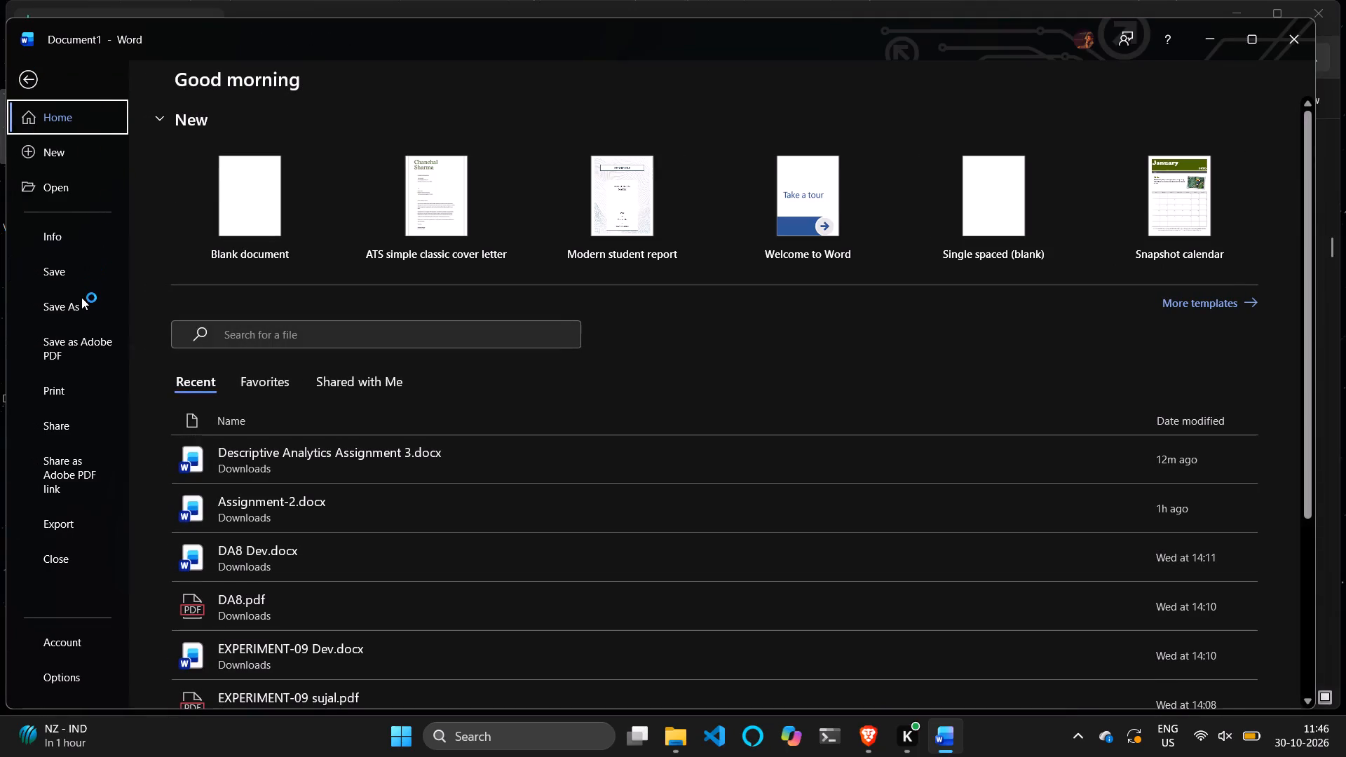
left_click(86, 194)
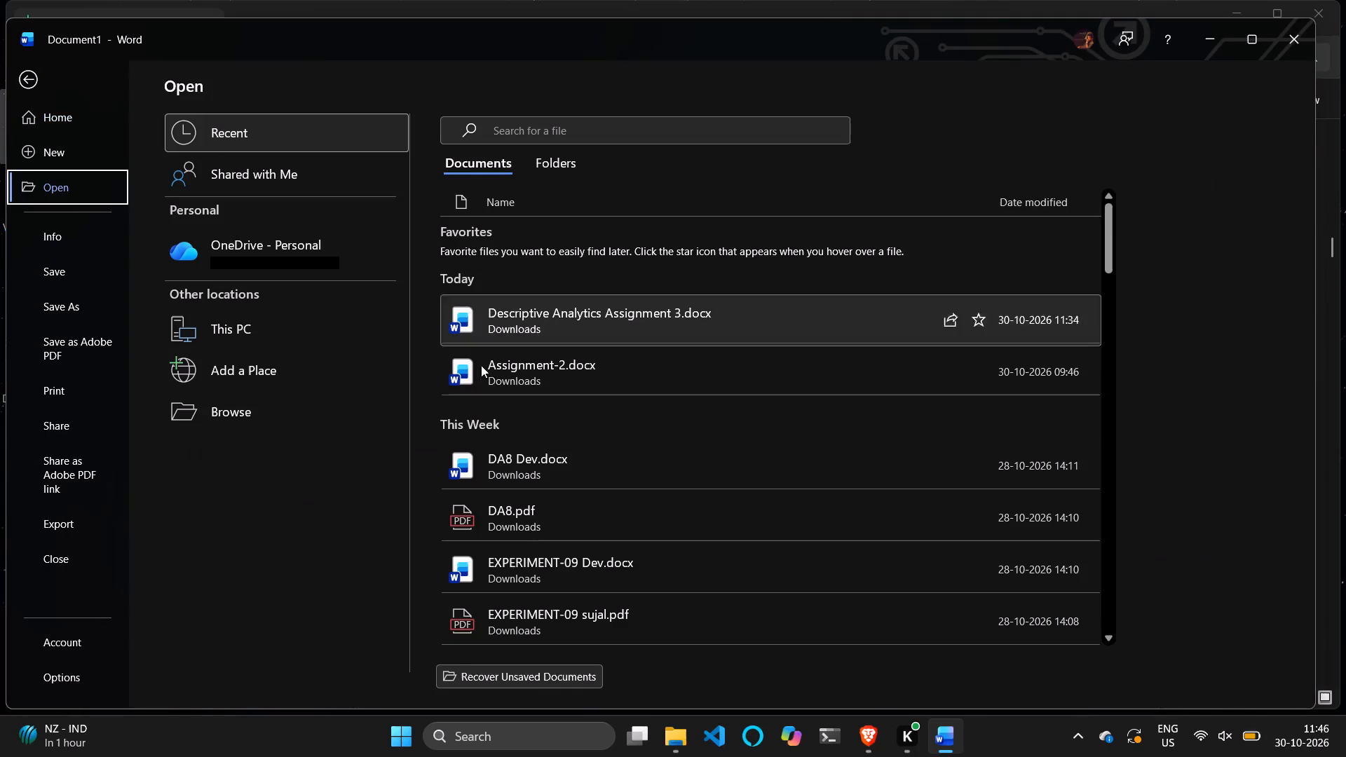
left_click(337, 413)
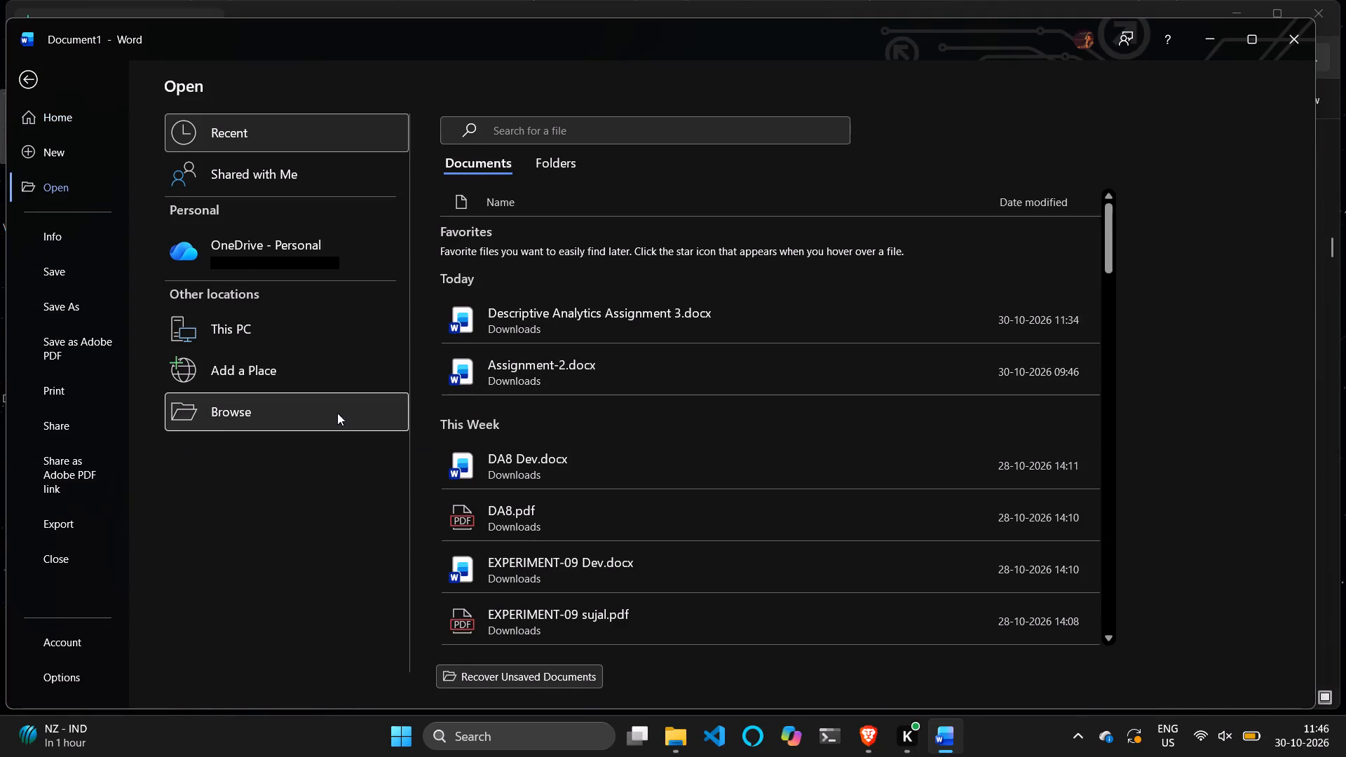
scroll(141, 304, "down", 1)
scroll(89, 329, "down", 1)
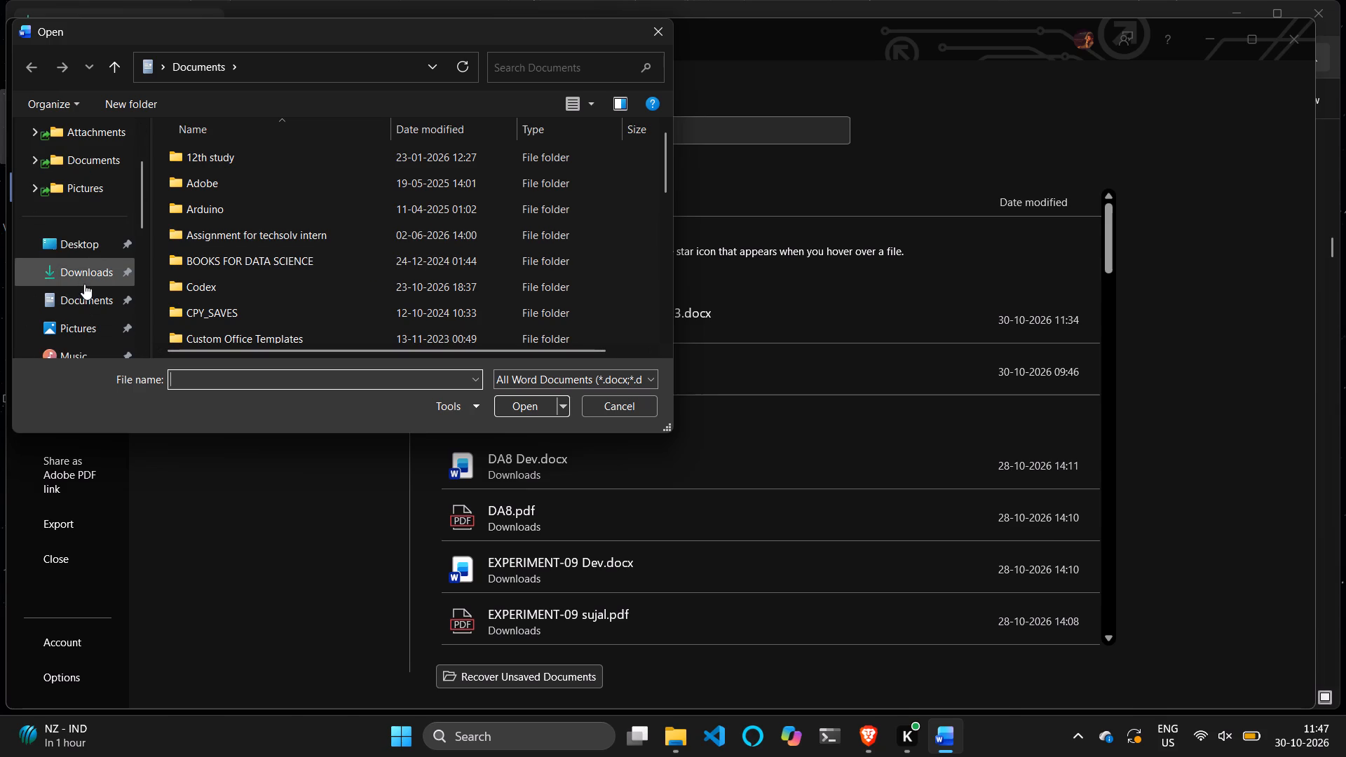
left_click(84, 284)
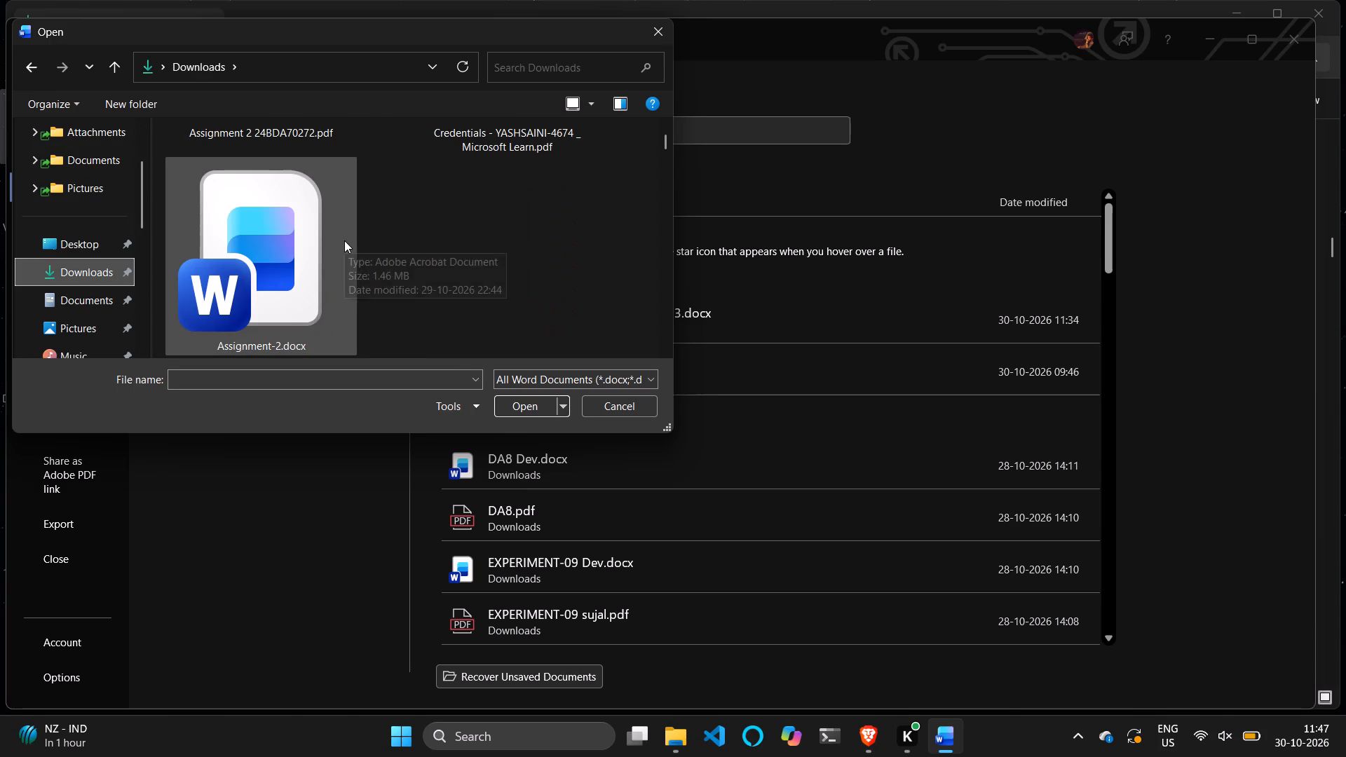
scroll(320, 282, "down", 6)
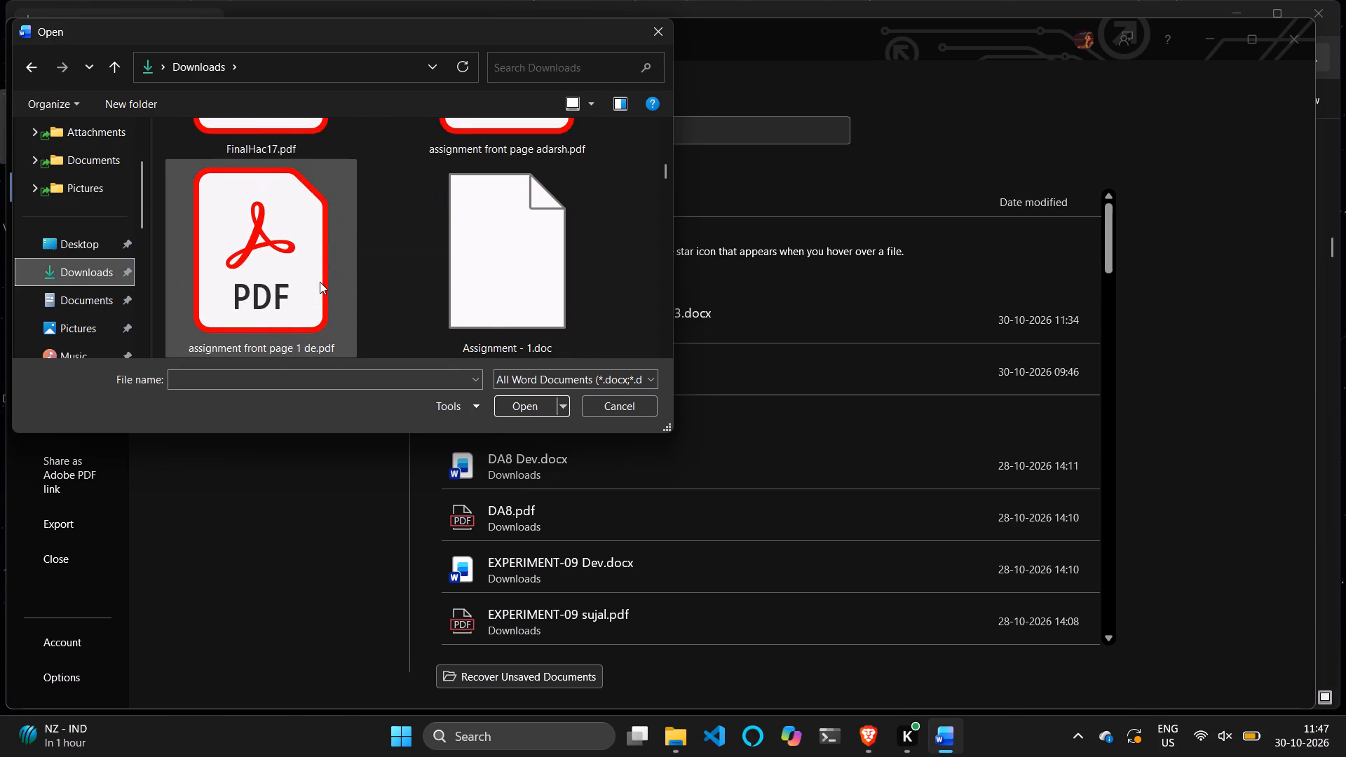
double_click(515, 132)
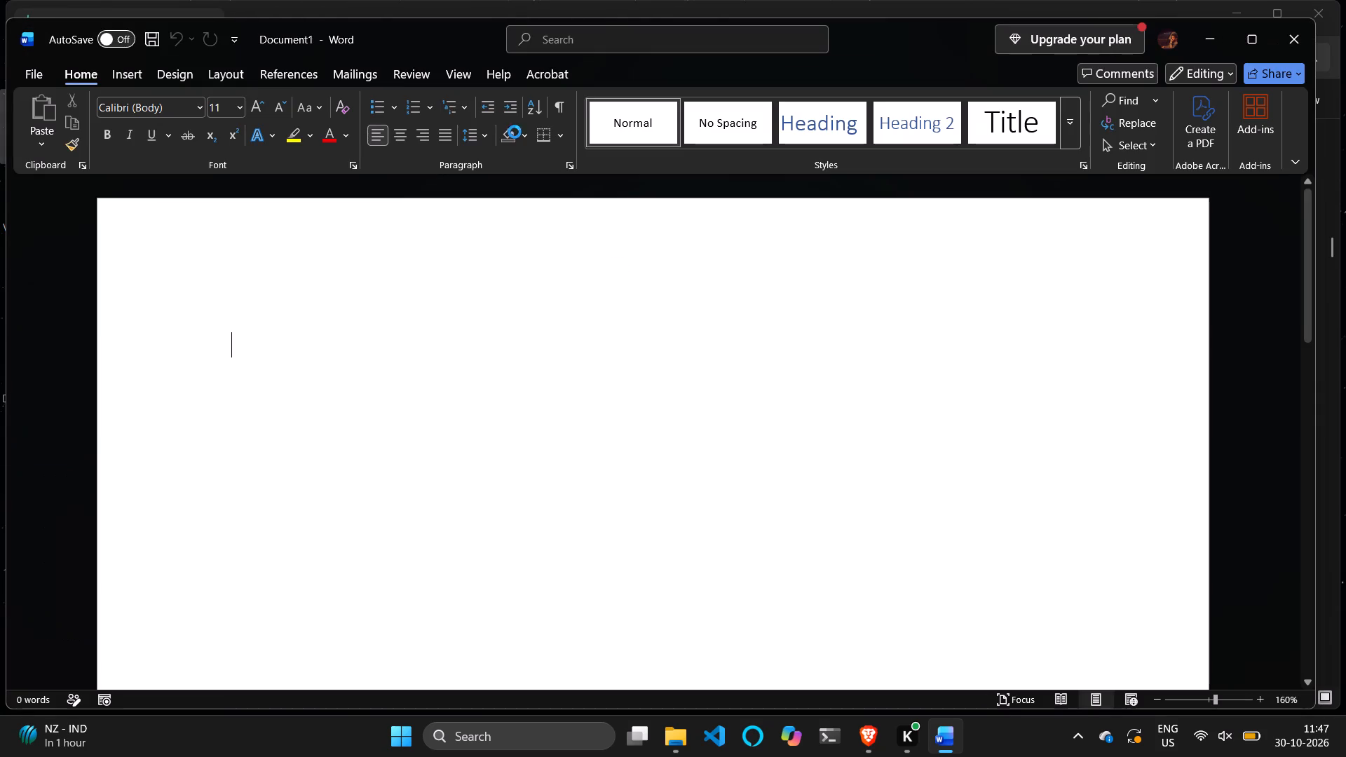
Clear the text after "Subject Name:" on the cover page and enter D in its place.
scroll(651, 339, "down", 4)
scroll(651, 339, "up", 2)
scroll(651, 339, "down", 1)
scroll(651, 339, "left", 1)
scroll(651, 339, "down", 3)
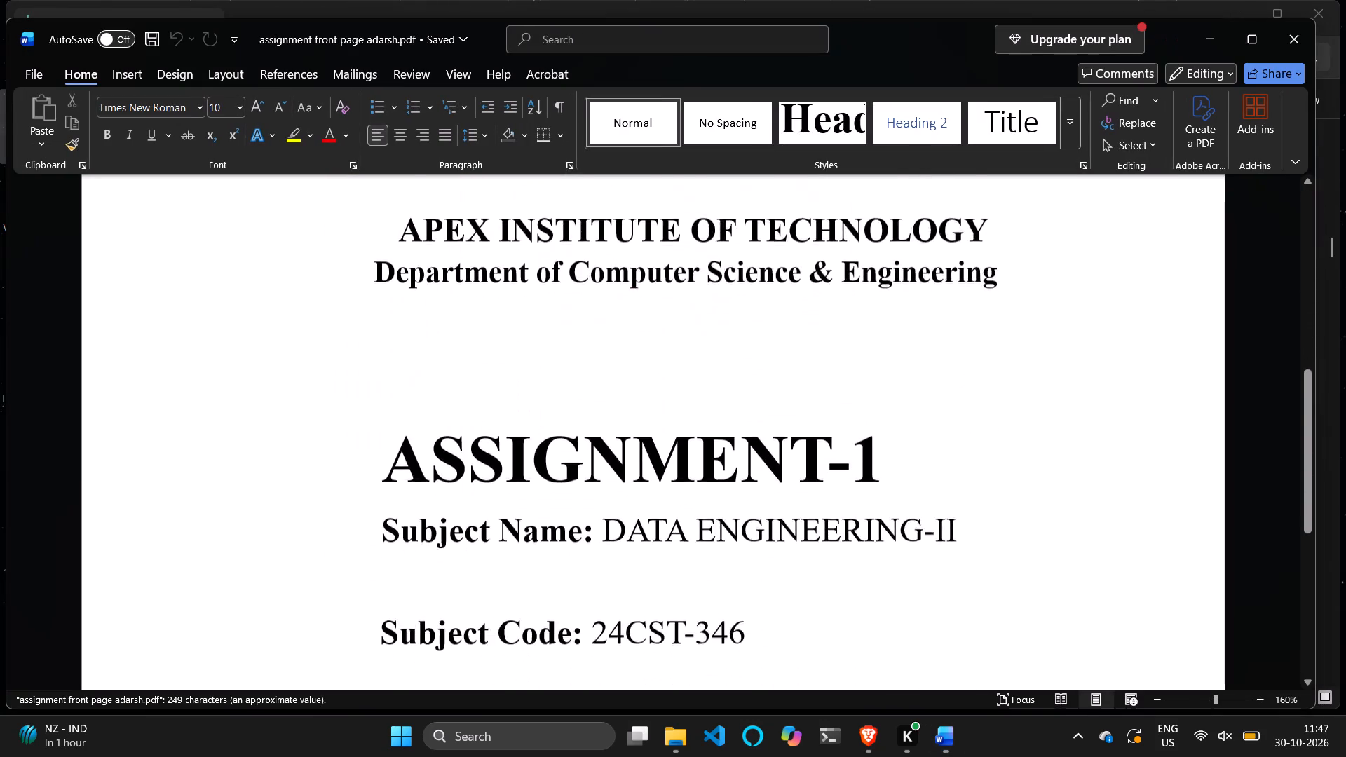
scroll(651, 339, "down", 1)
scroll(651, 339, "down", 1, "ctrl")
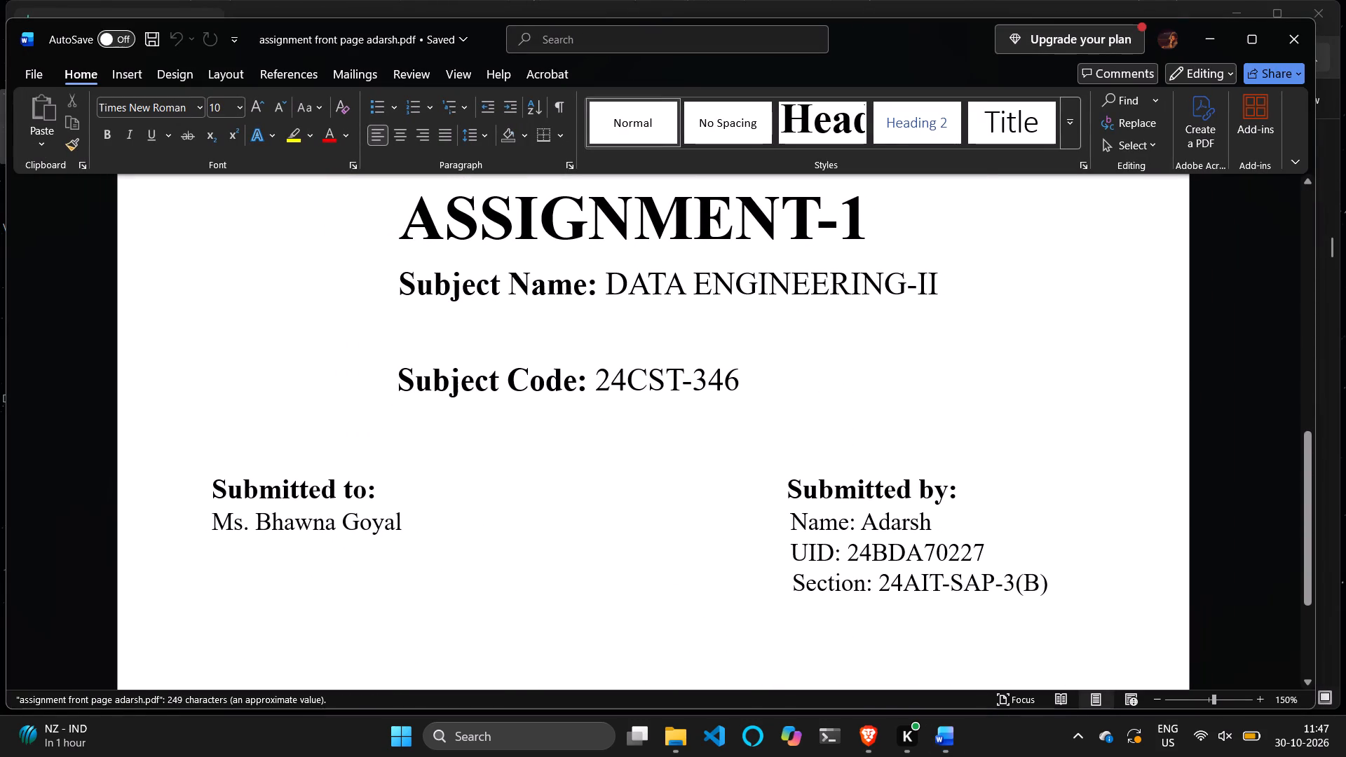
left_click_drag(934, 285, 657, 285)
left_click(657, 285)
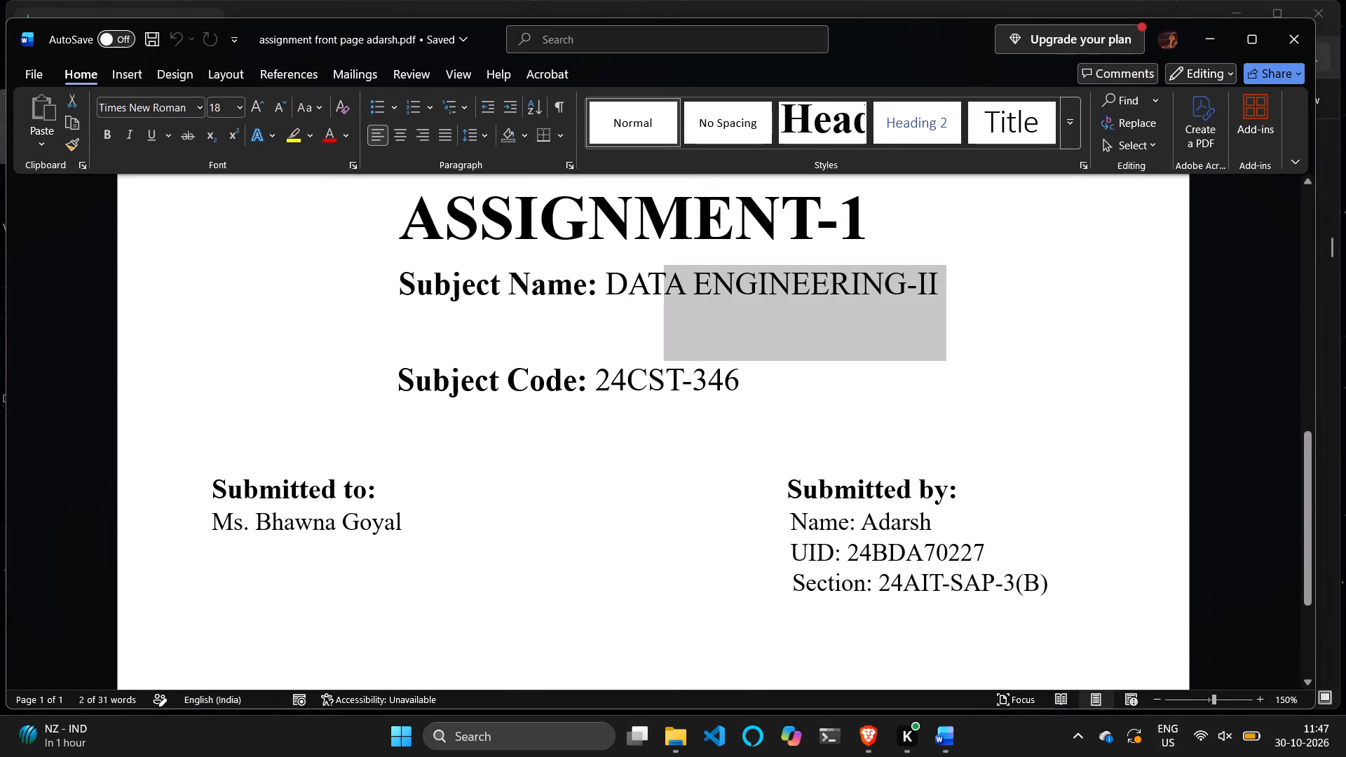
left_click(945, 283)
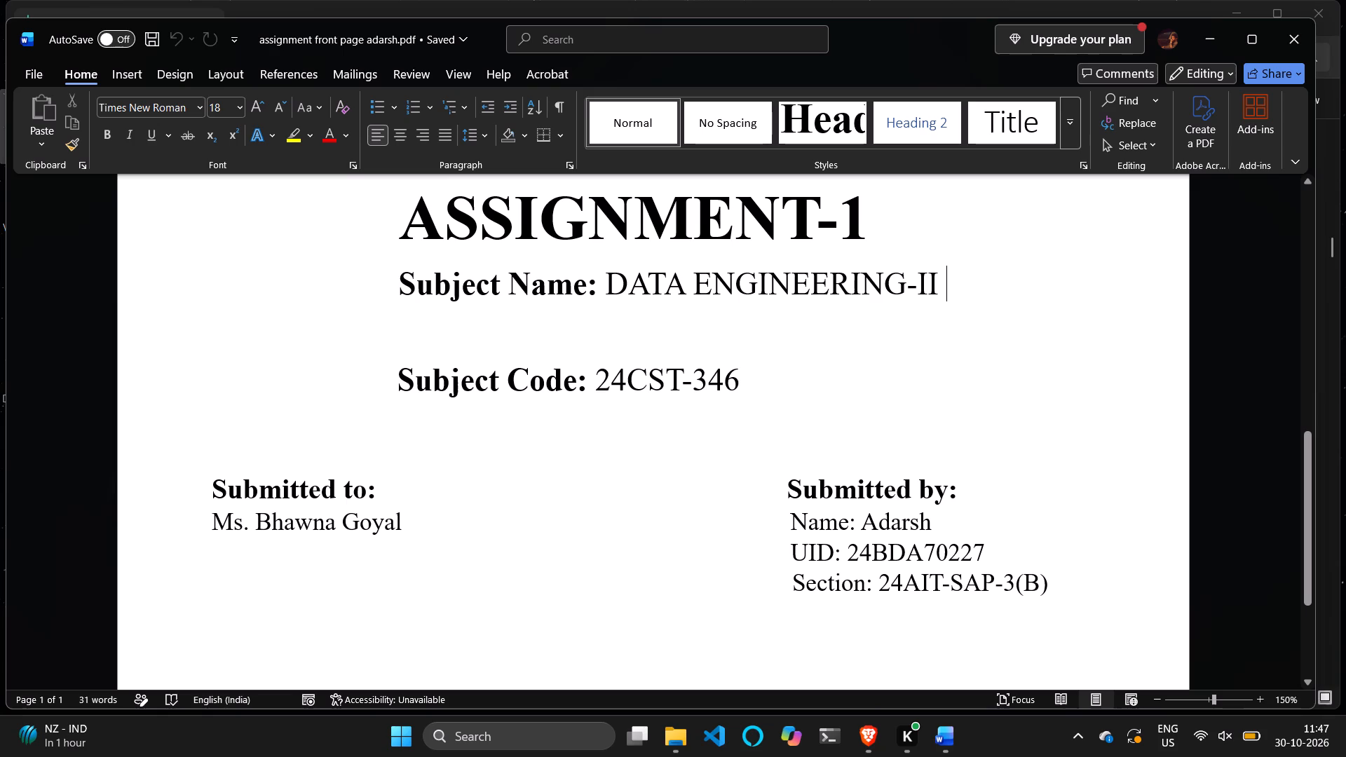
key("Left")
key("BackSpace")
key("BackSpace")
key("BackSpace")
key("BackSpace")
key("BackSpace")
key("BackSpace")
key("BackSpace")
key("BackSpace")
key("BackSpace")
key("BackSpace")
key("BackSpace")
key("BackSpace")
key("BackSpace")
key("BackSpace")
key("BackSpace")
key("BackSpace")
key("BackSpace")
key("BackSpace")
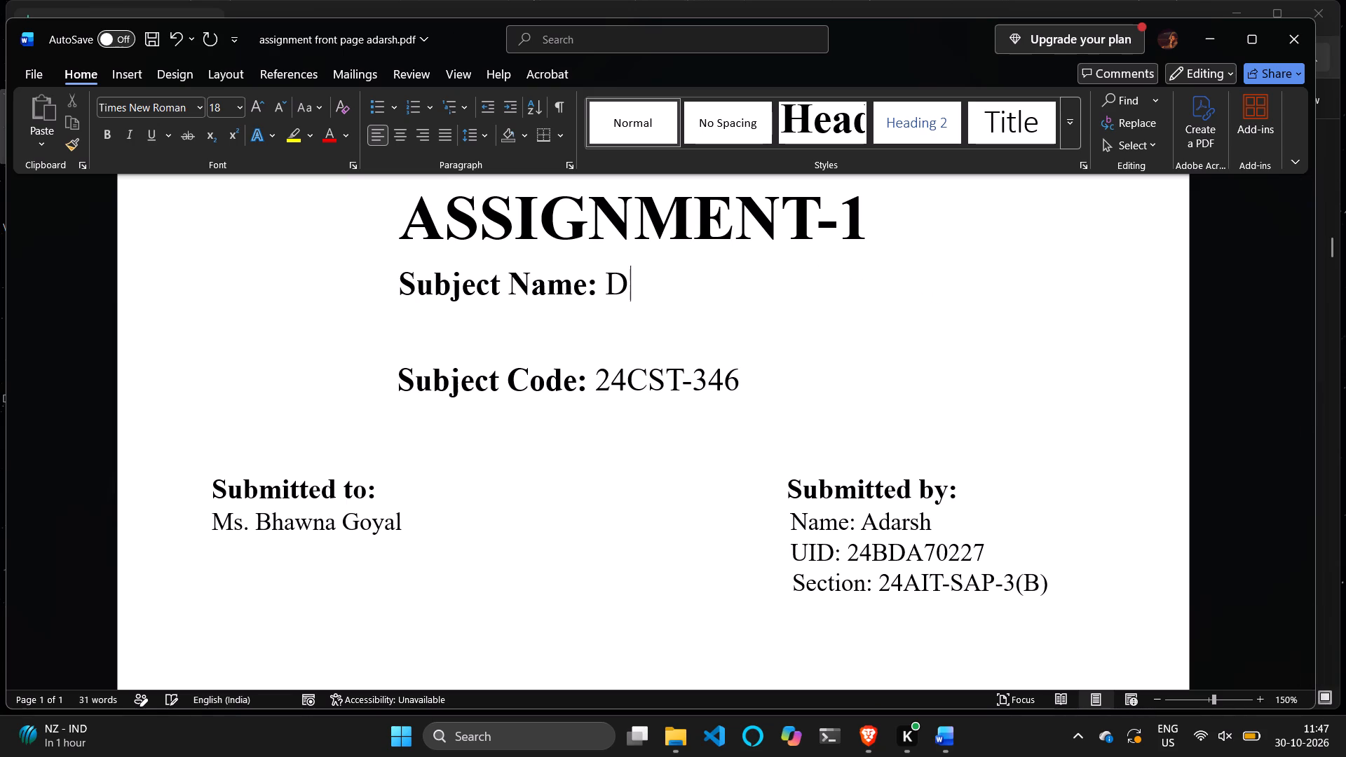
key("BackSpace")
key("shift+d")
Switch to the Brave browser and open CU LMS from the Chandigarh University student portal's home page.
left_click(862, 725)
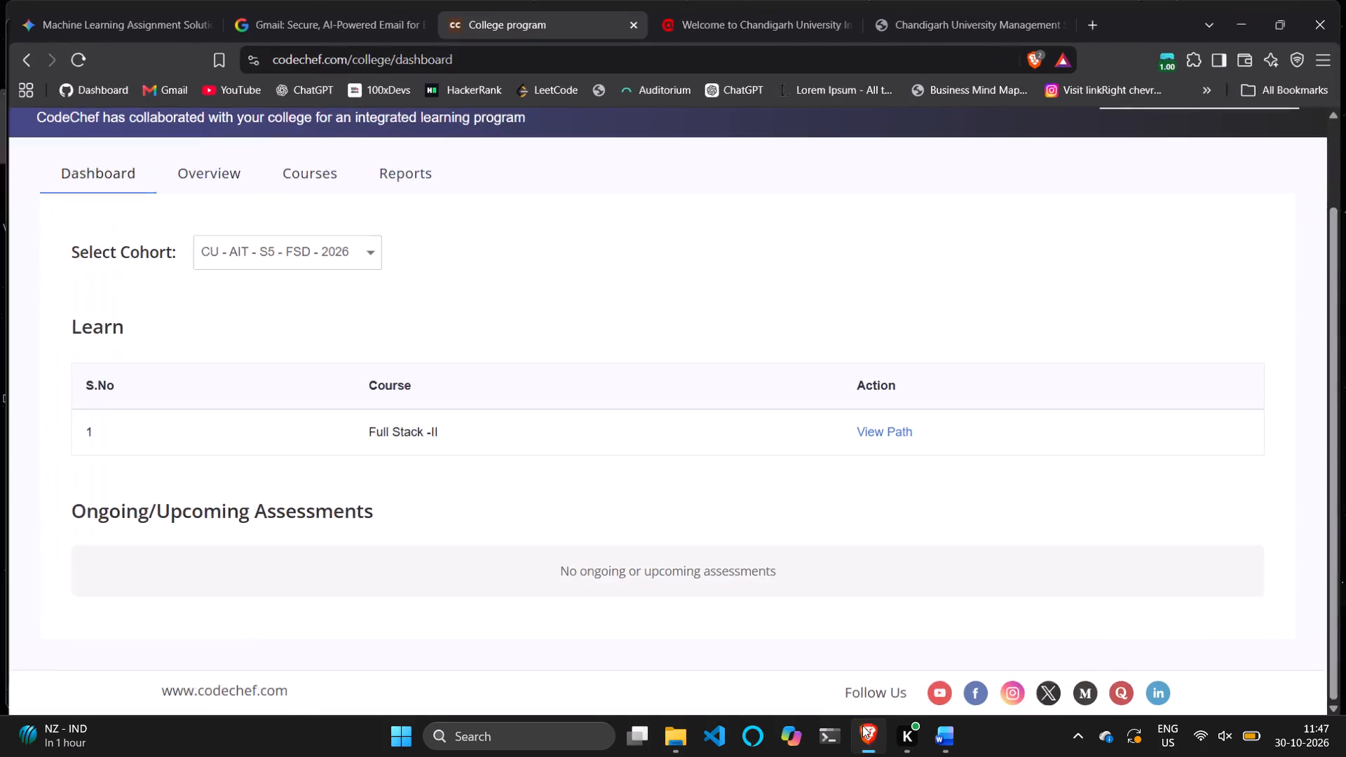
left_click(797, 0)
left_click(936, 1)
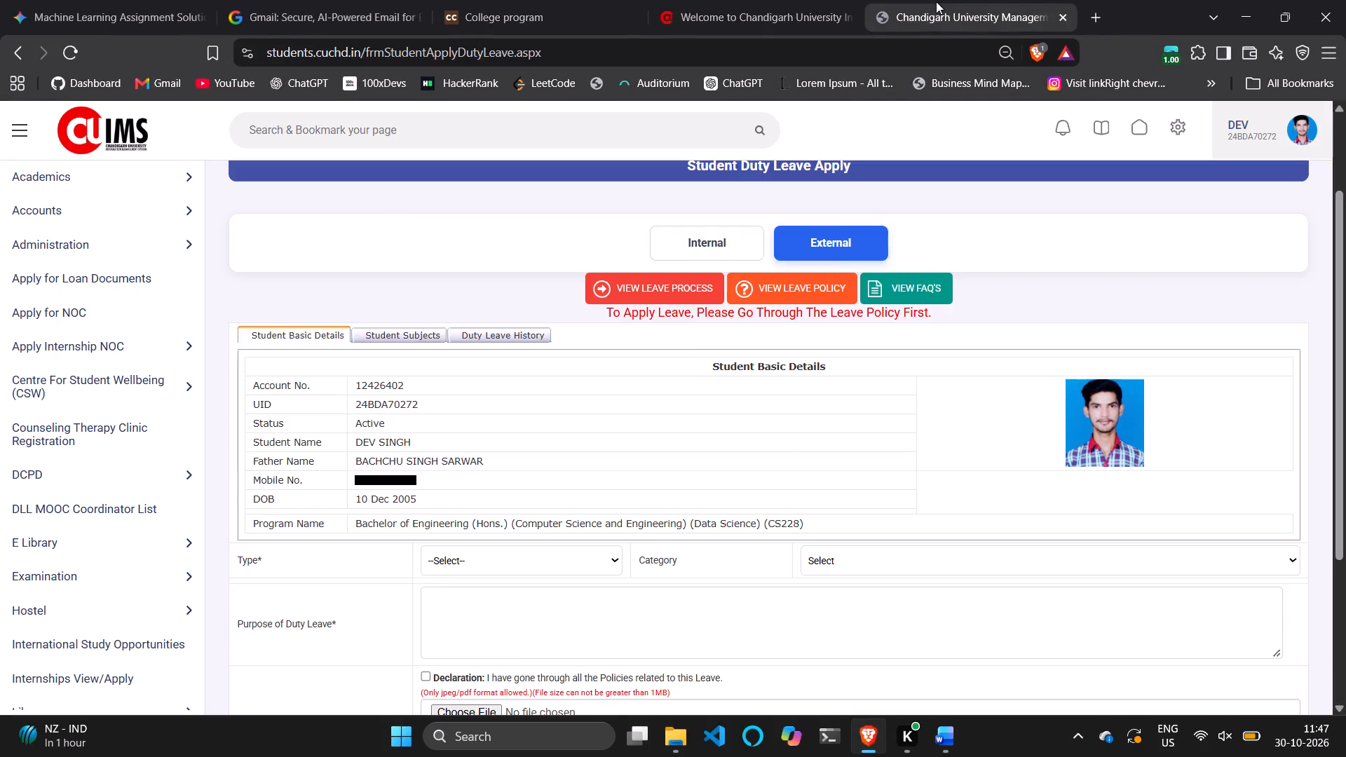
scroll(689, 336, "up", 6)
left_click(1135, 138)
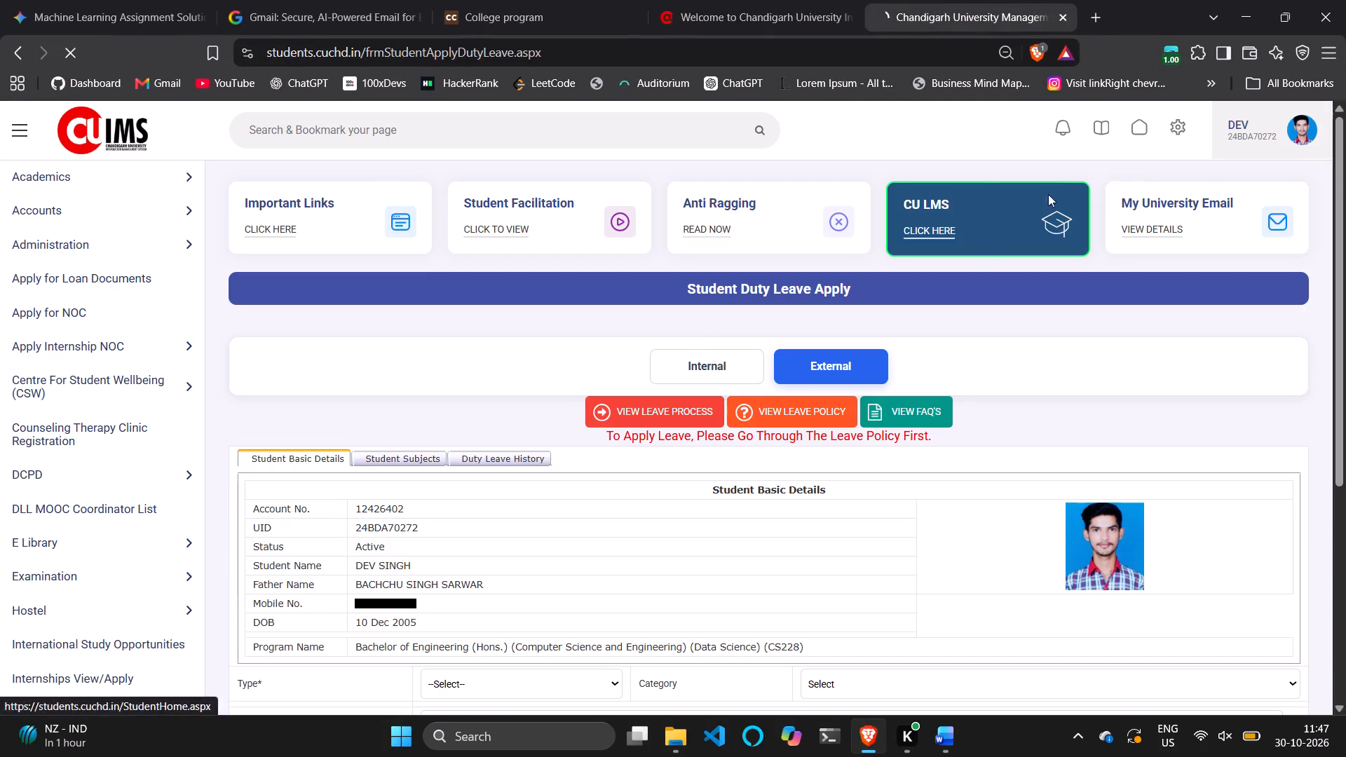
left_click(981, 233)
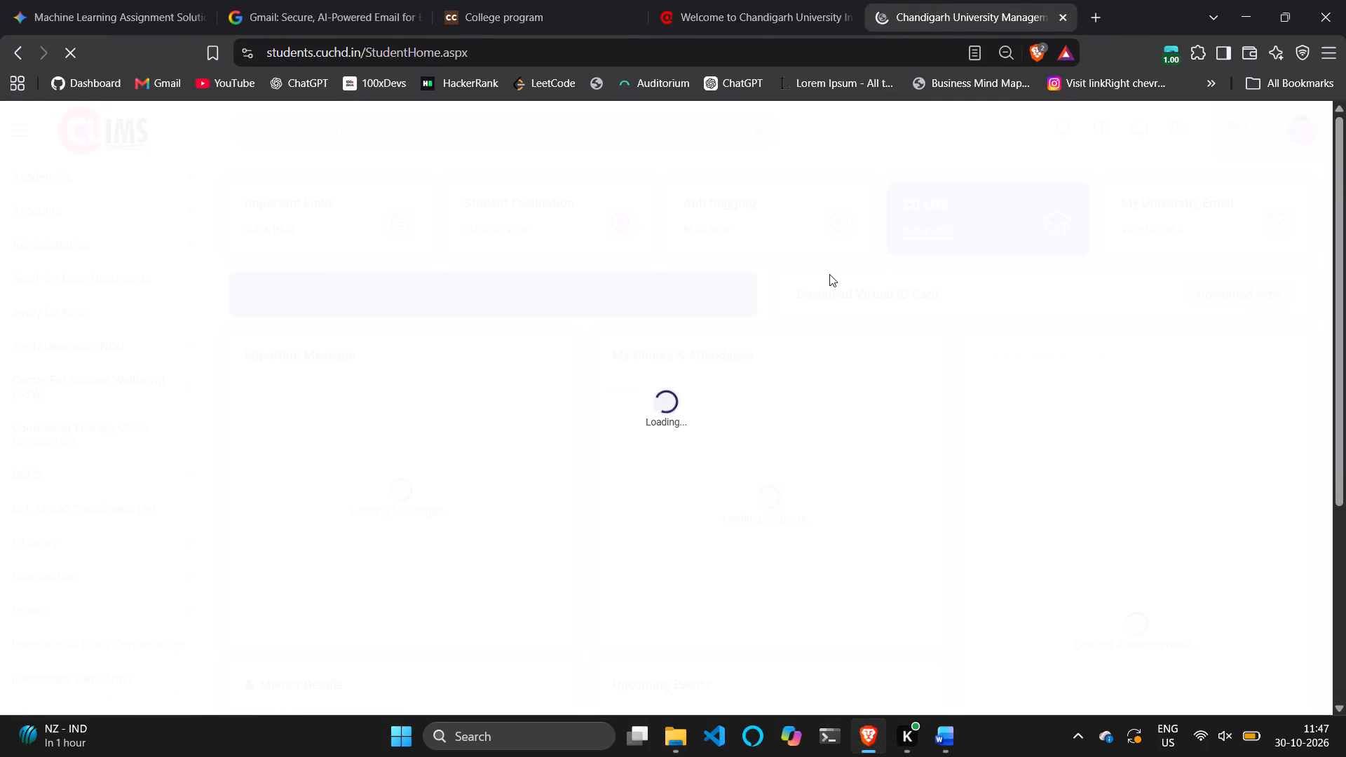
scroll(829, 274, "down", 1)
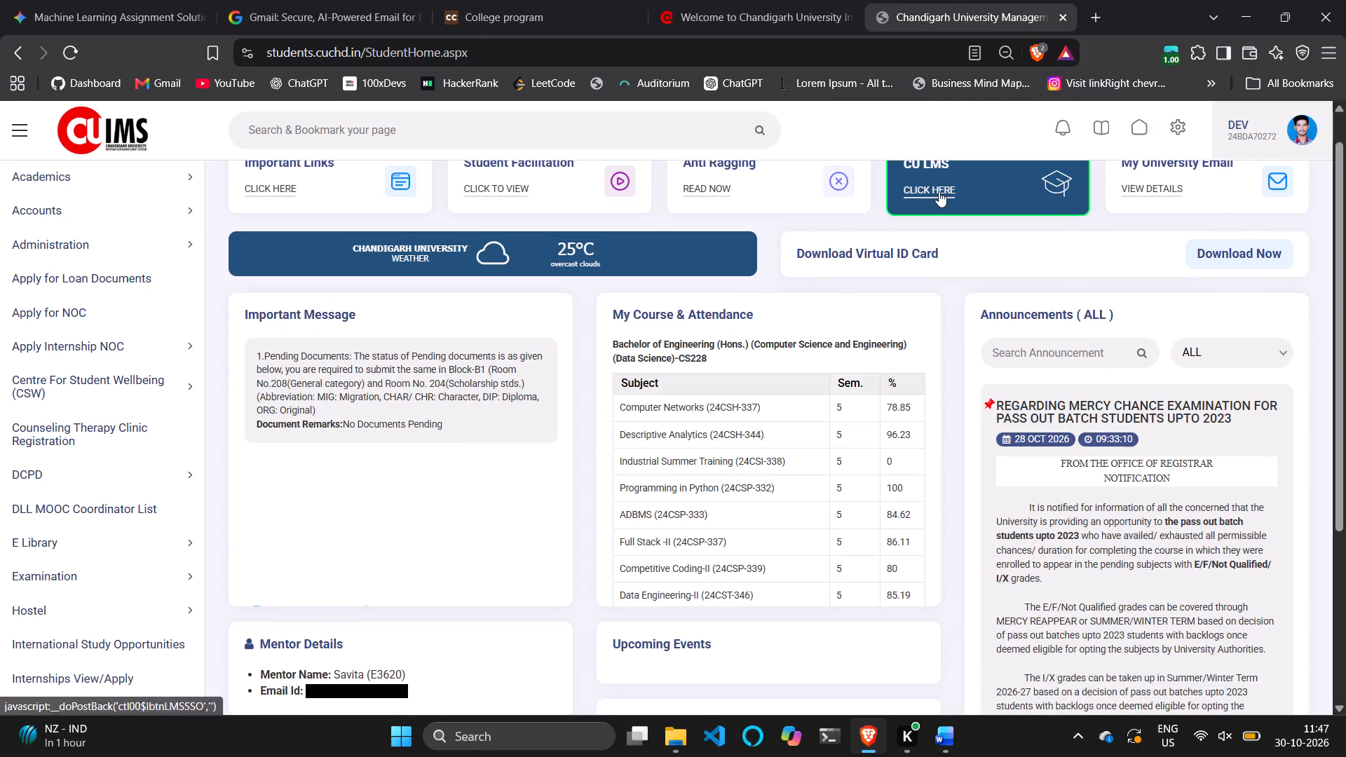
left_click(939, 191)
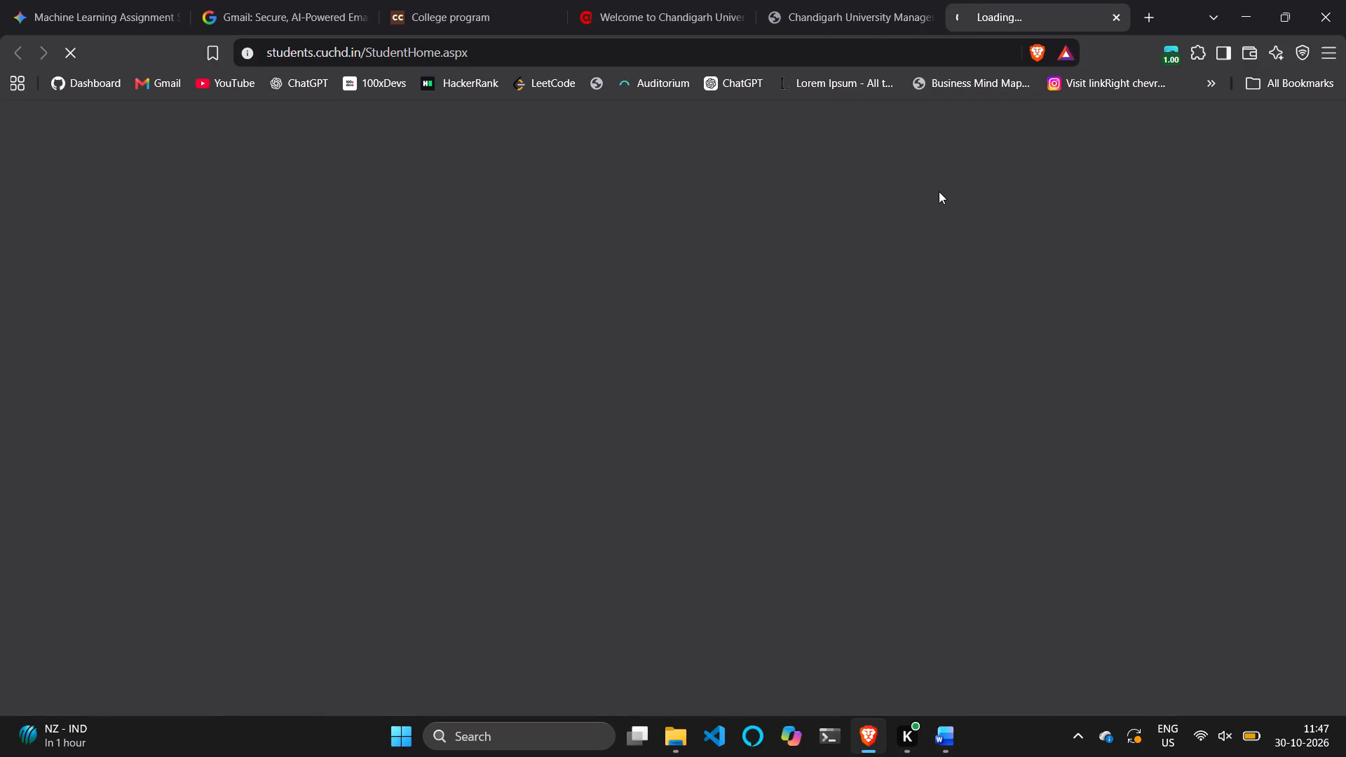
Show the full list of enrolled courses in the LMS and open the Descriptive Analytics course.
scroll(604, 474, "down", 2)
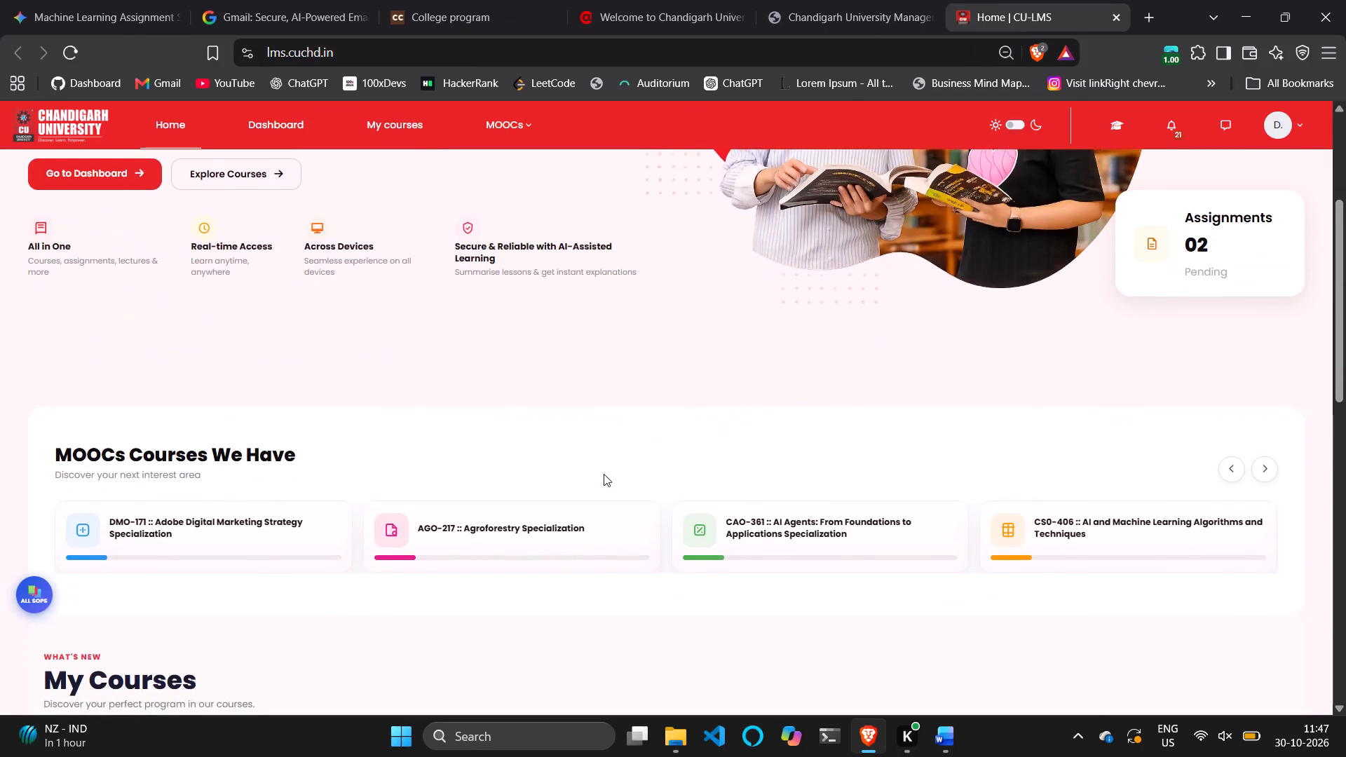
scroll(604, 474, "down", 4)
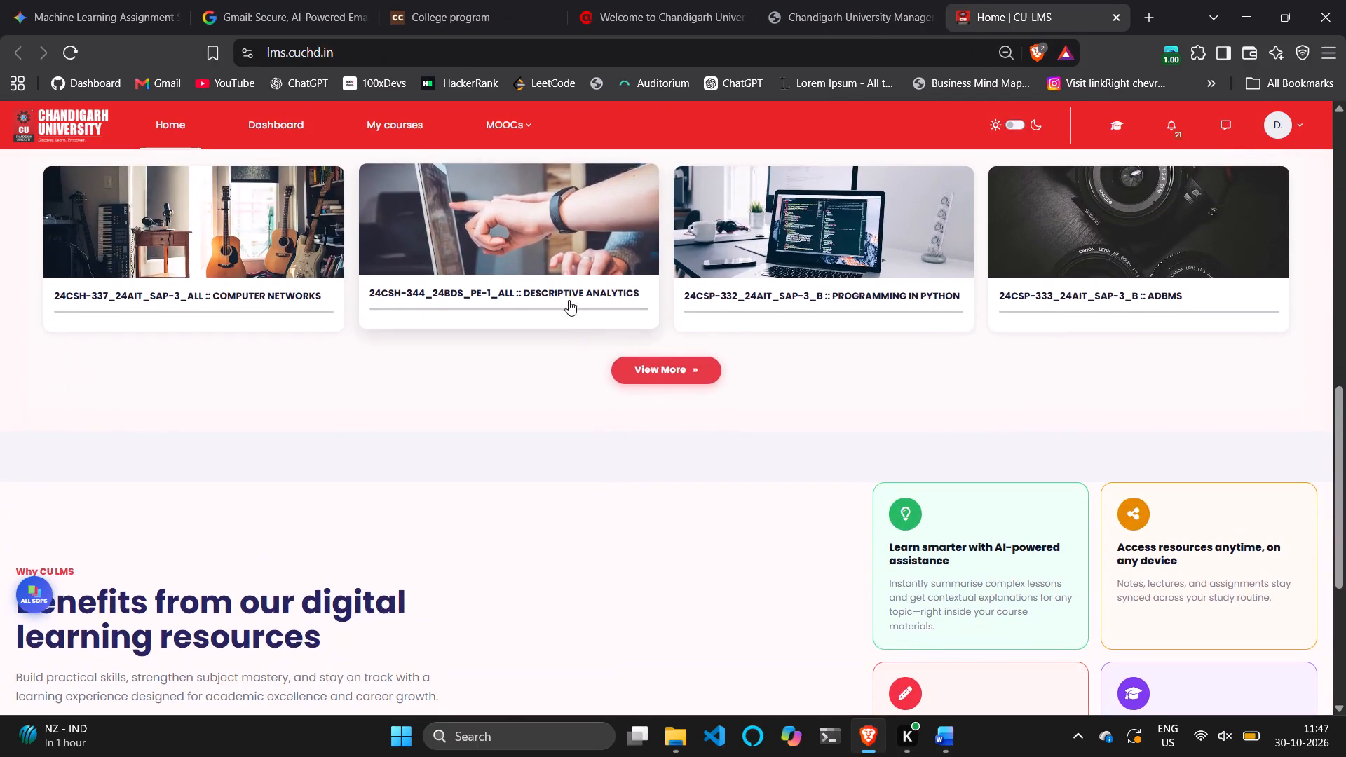
left_click_drag(648, 384, 669, 370)
left_click(669, 370)
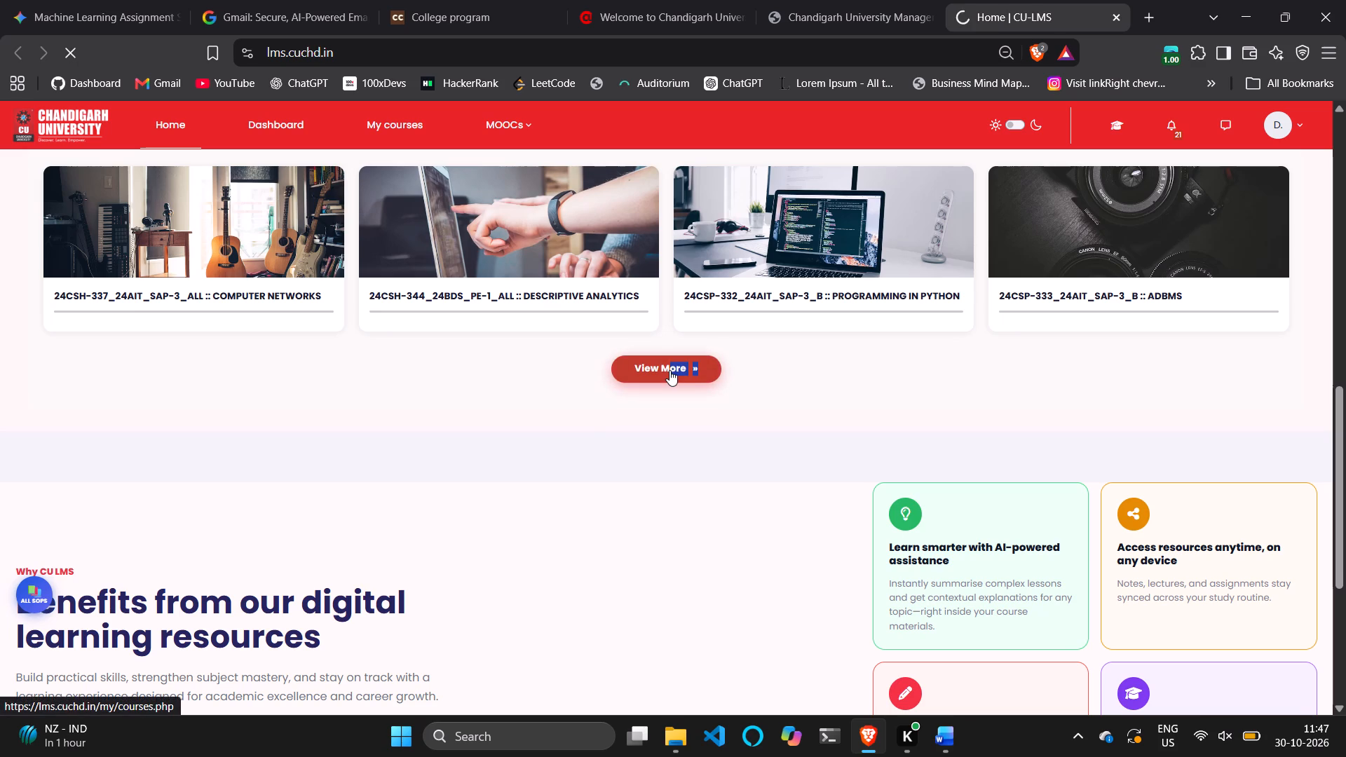
scroll(431, 504, "down", 1)
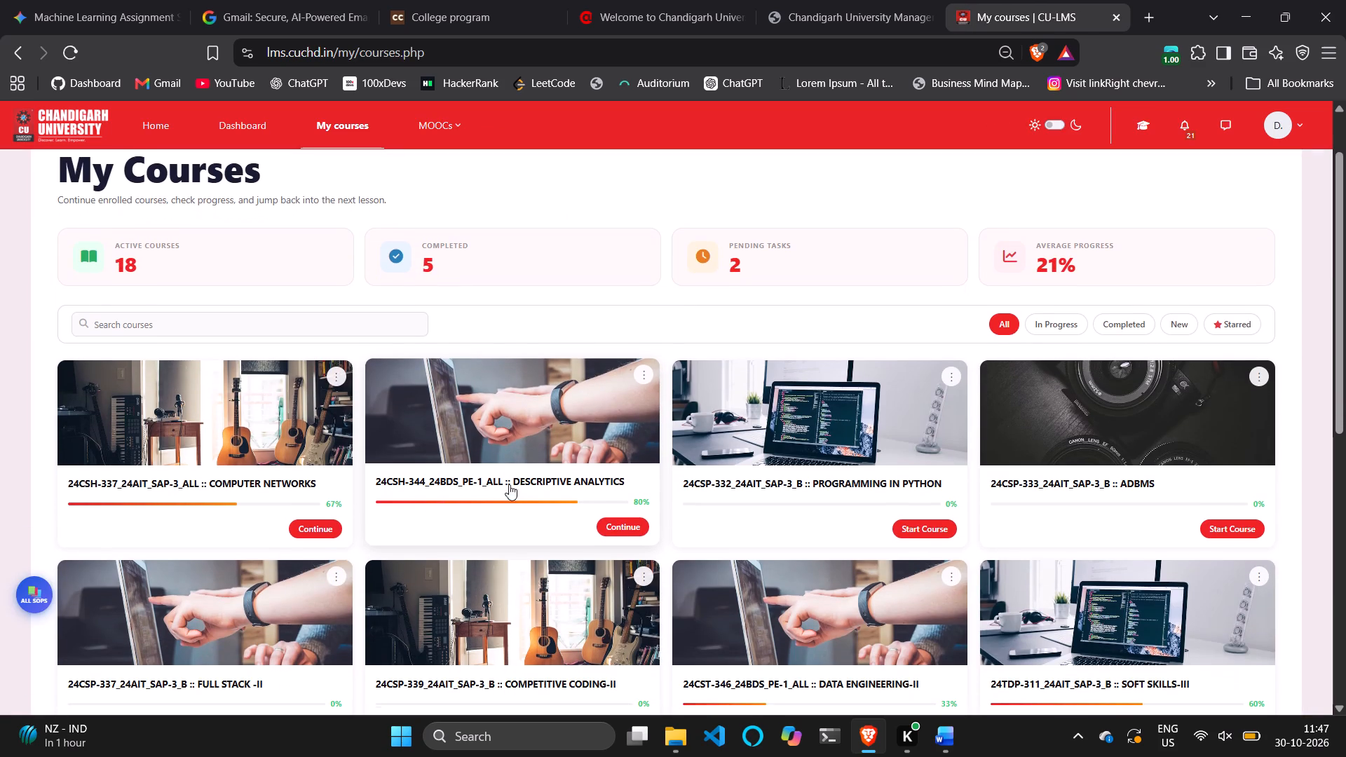
left_click(522, 479)
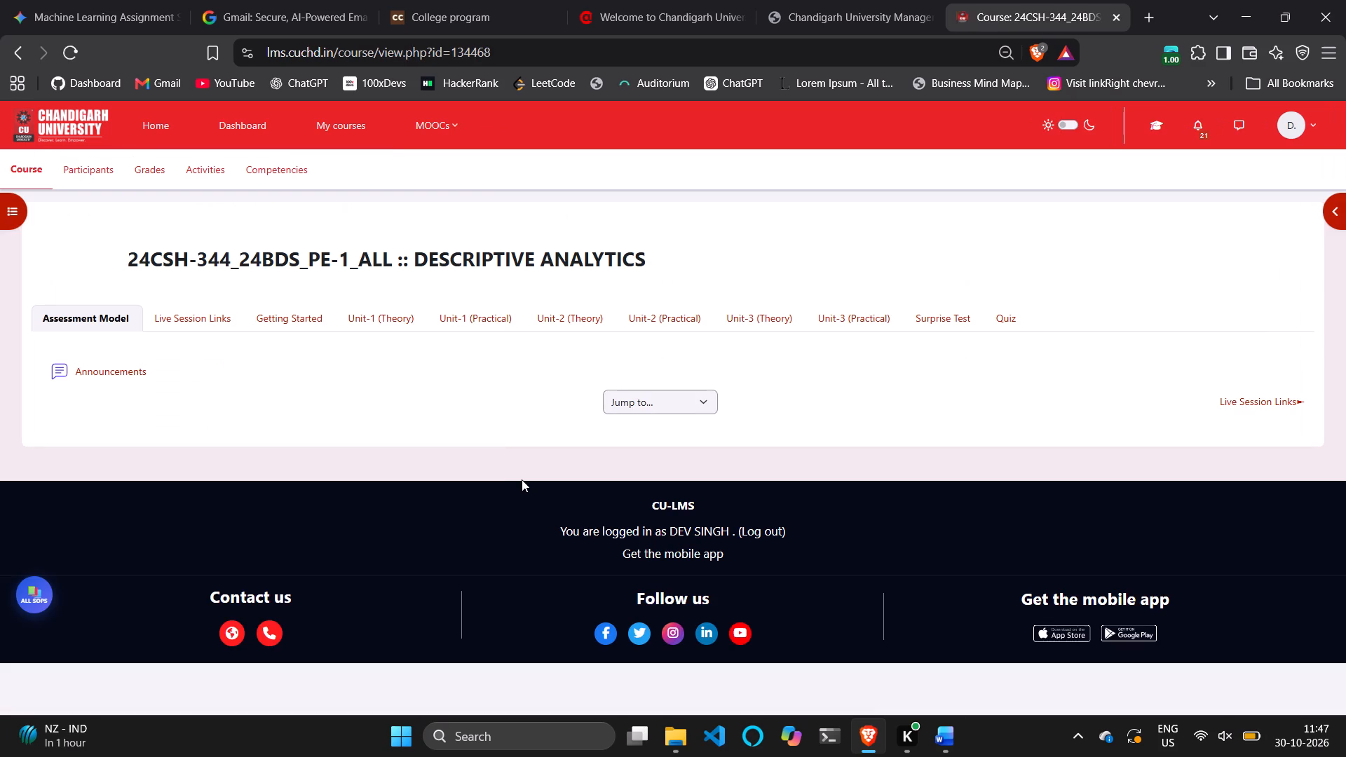
Copy the subject name "DESCRIPTIVE ANALYTICS" from the course heading.
left_click_drag(418, 257, 639, 264)
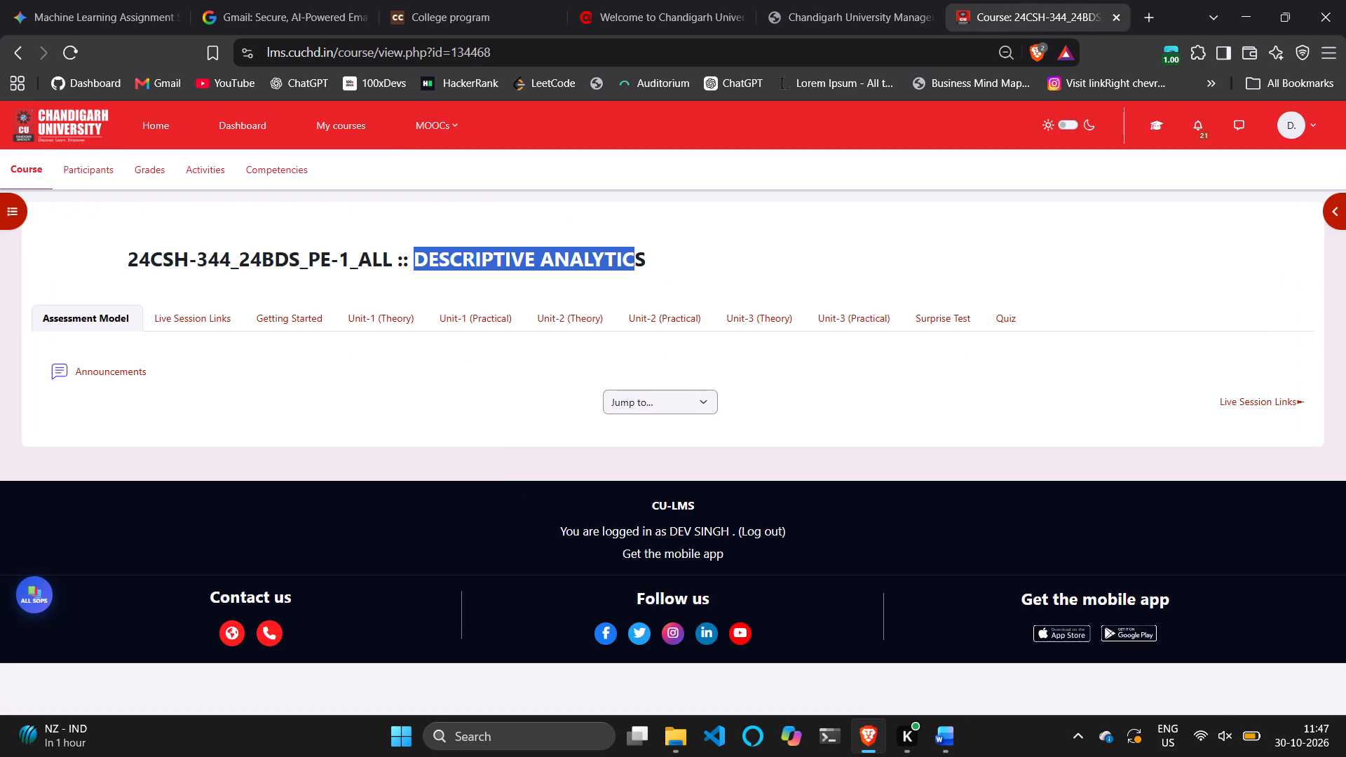
left_click_drag(639, 264, 643, 266)
key("ctrl+c")
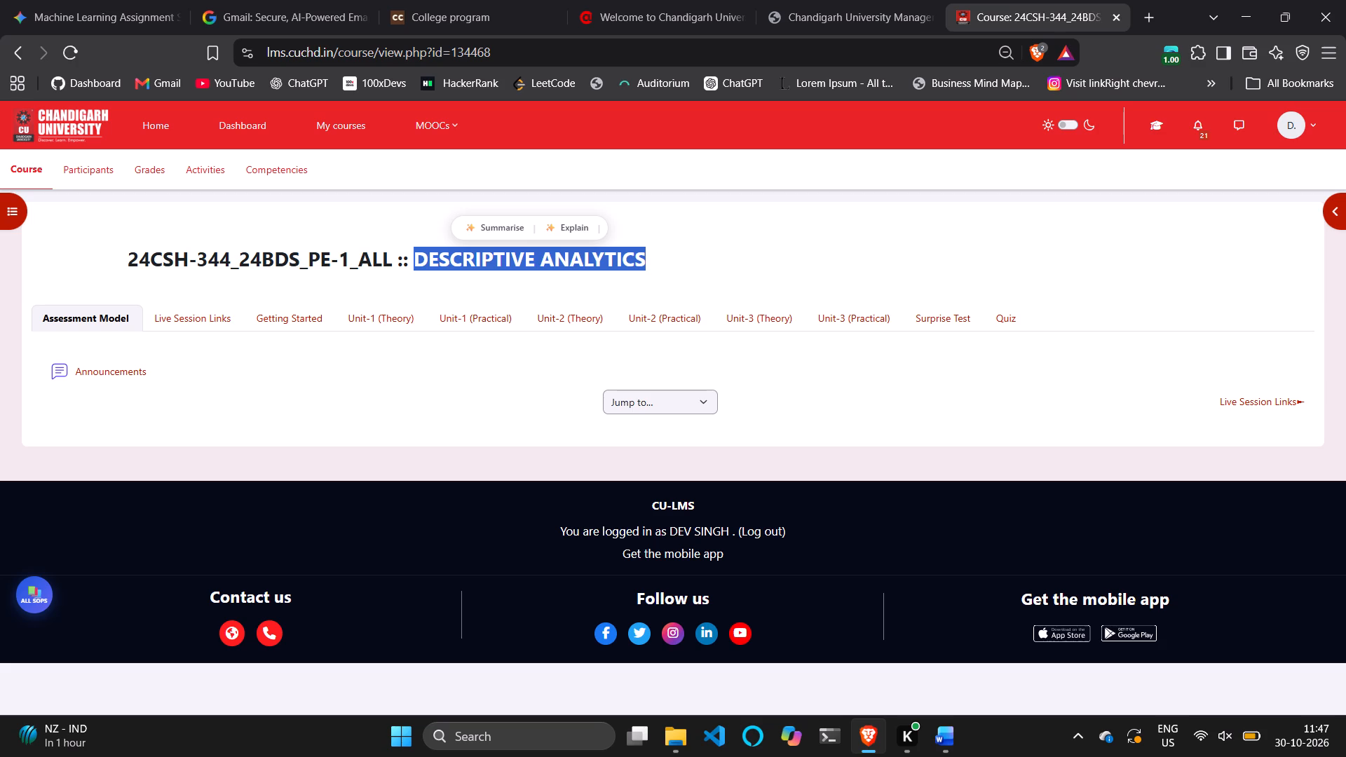
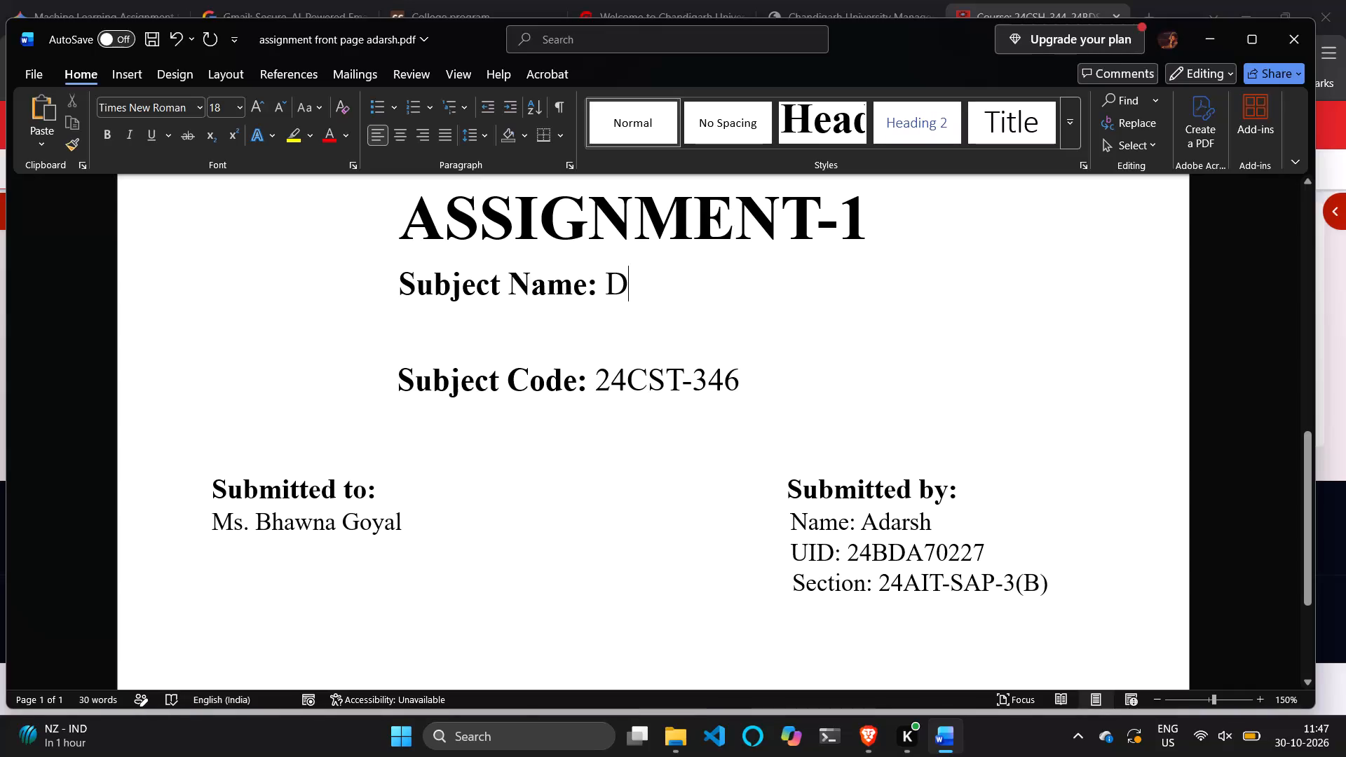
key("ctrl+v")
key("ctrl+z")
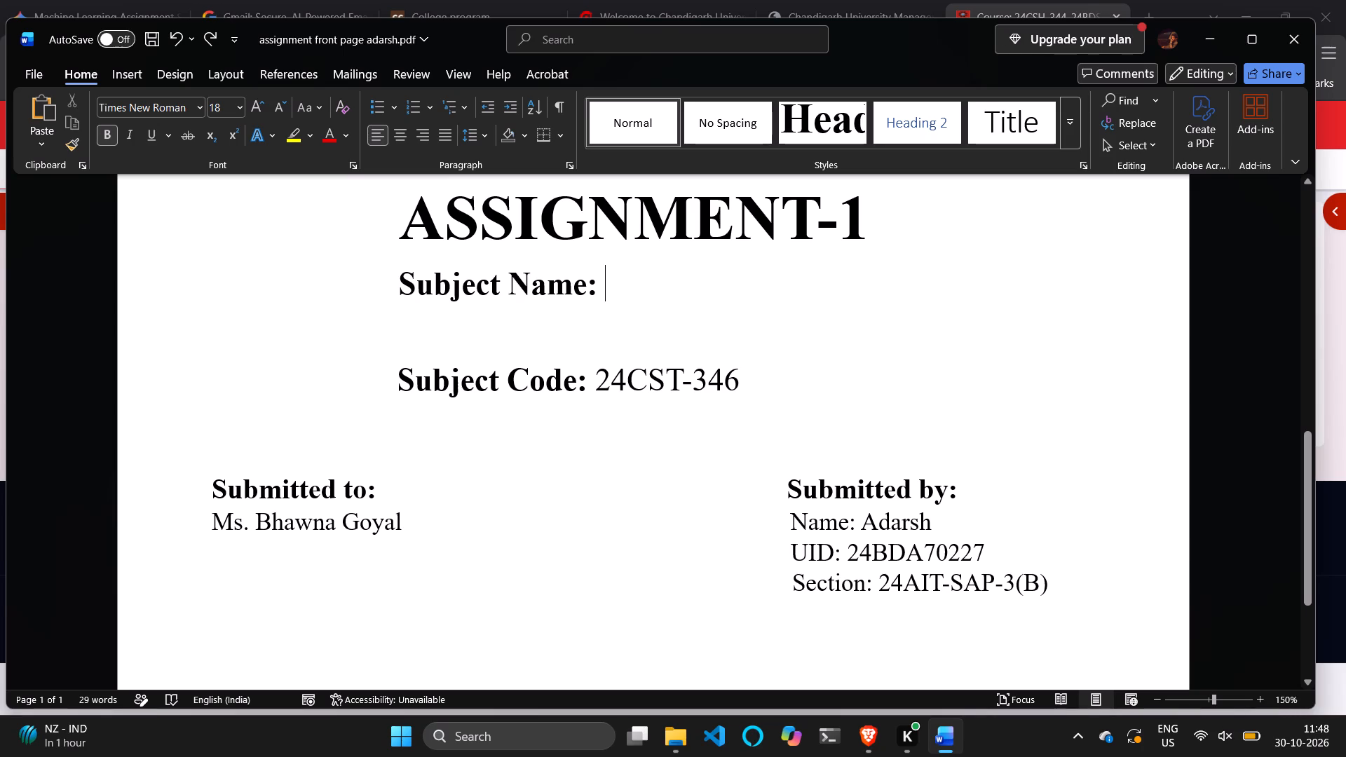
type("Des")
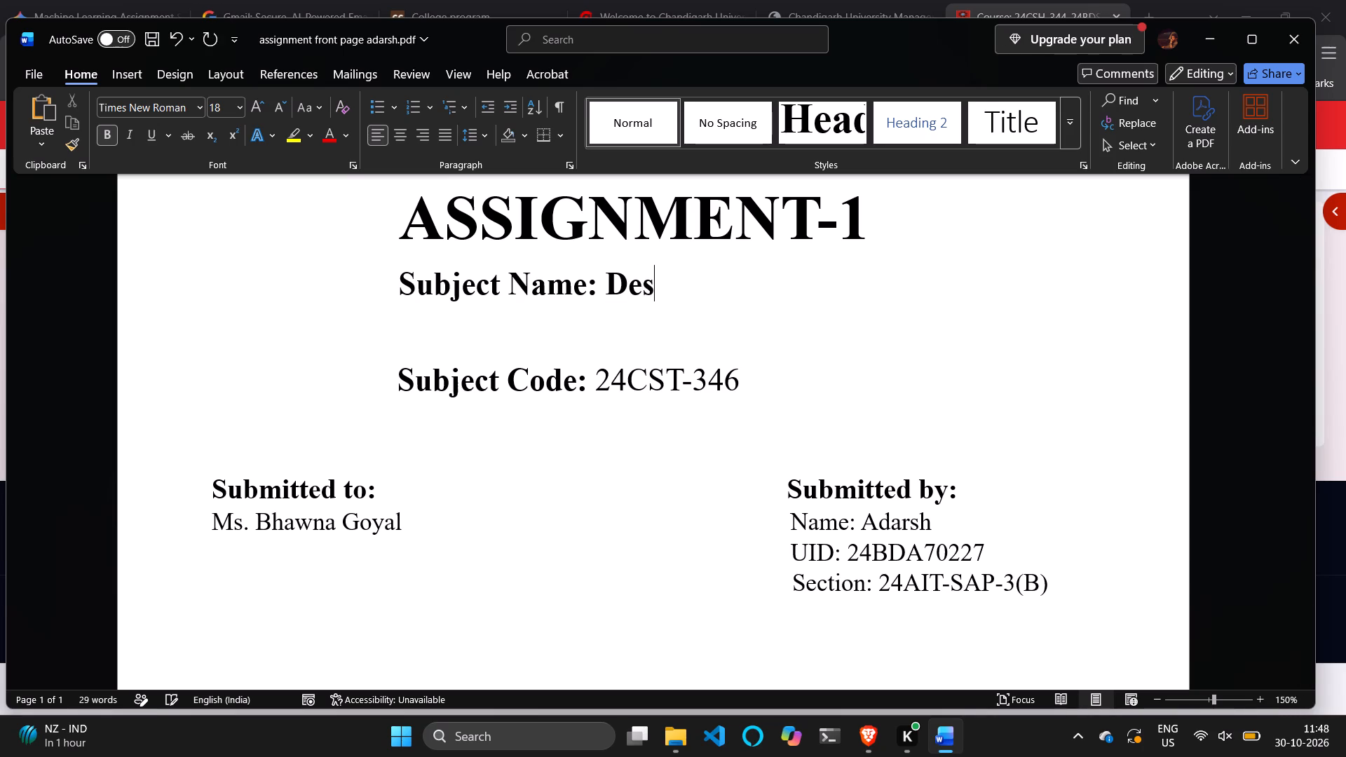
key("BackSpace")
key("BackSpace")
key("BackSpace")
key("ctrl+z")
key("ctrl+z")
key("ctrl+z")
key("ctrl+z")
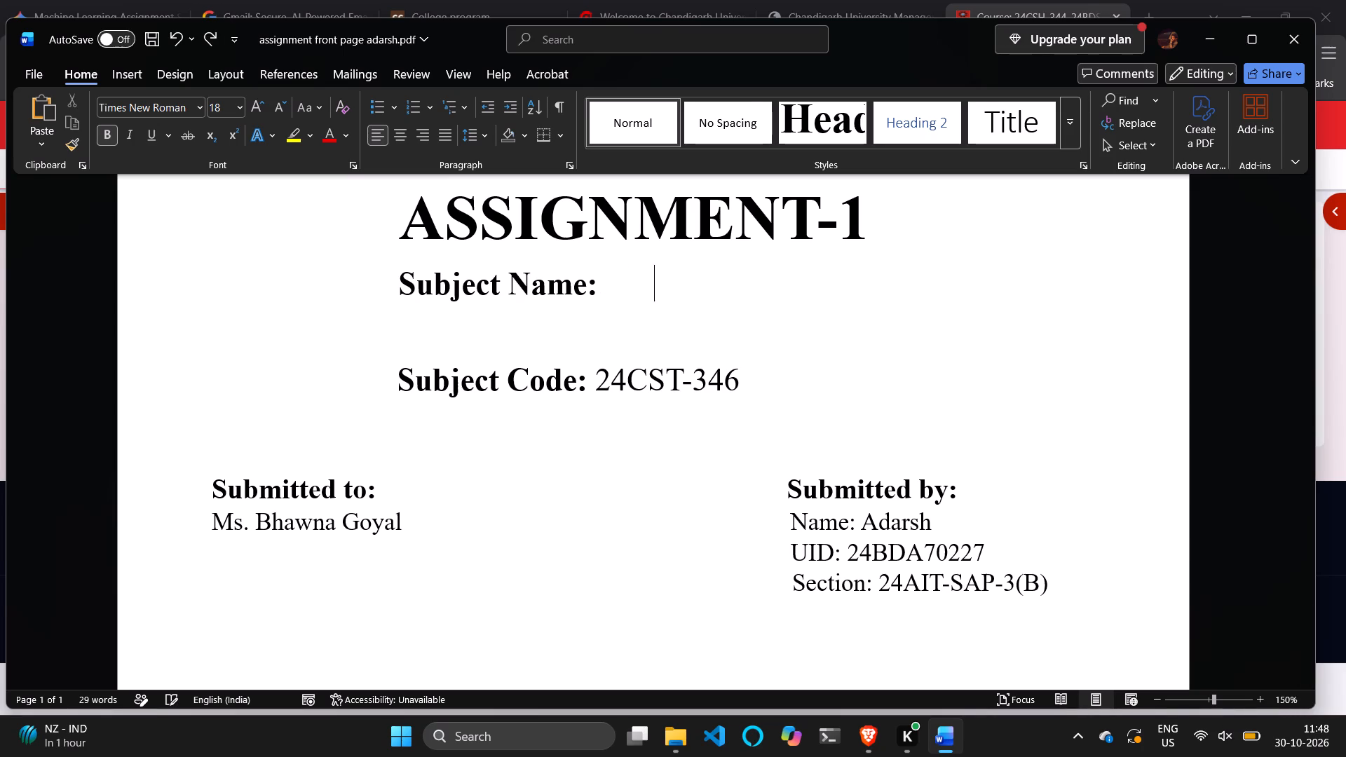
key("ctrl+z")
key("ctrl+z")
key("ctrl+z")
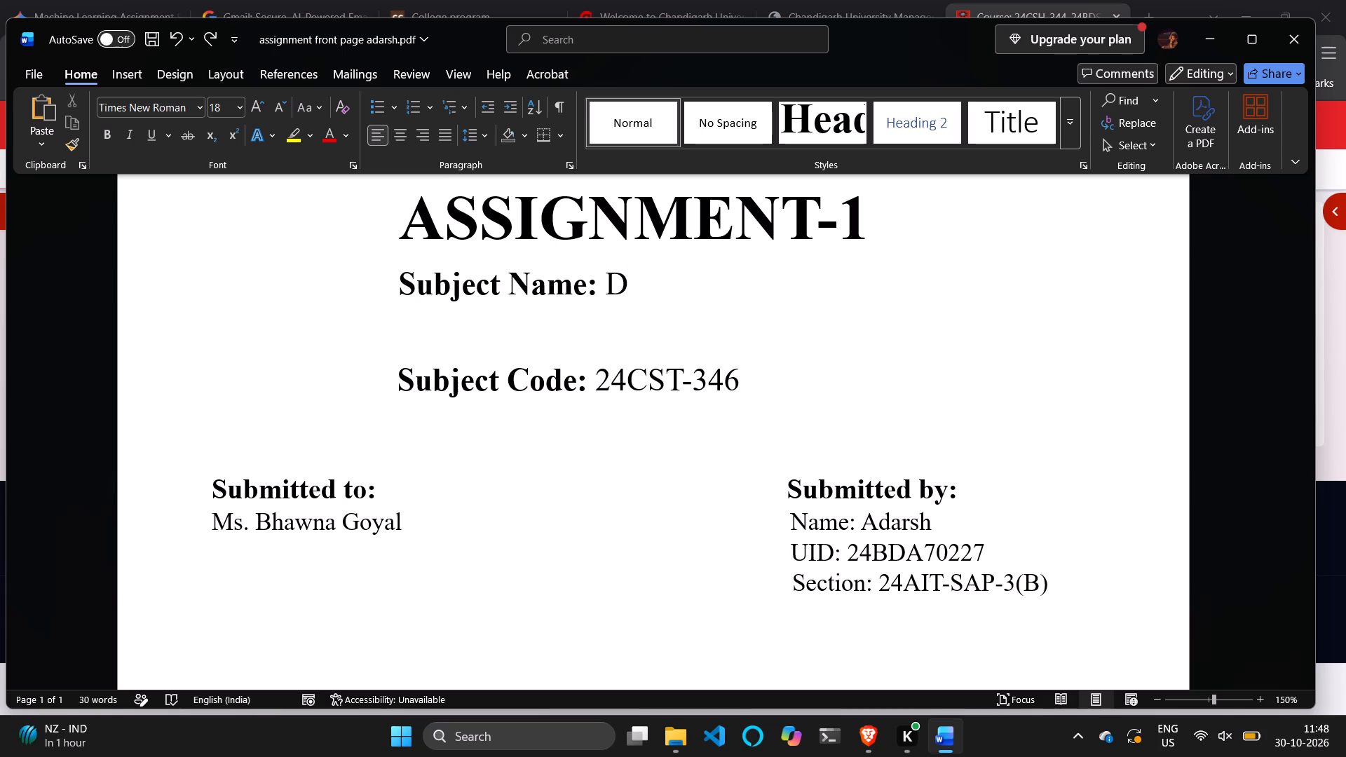
Complete the Subject Name on the cover page as "Descriptive Analytics" in the line's regular, non-bold text.
key("e")
type("scr")
type("iptive An")
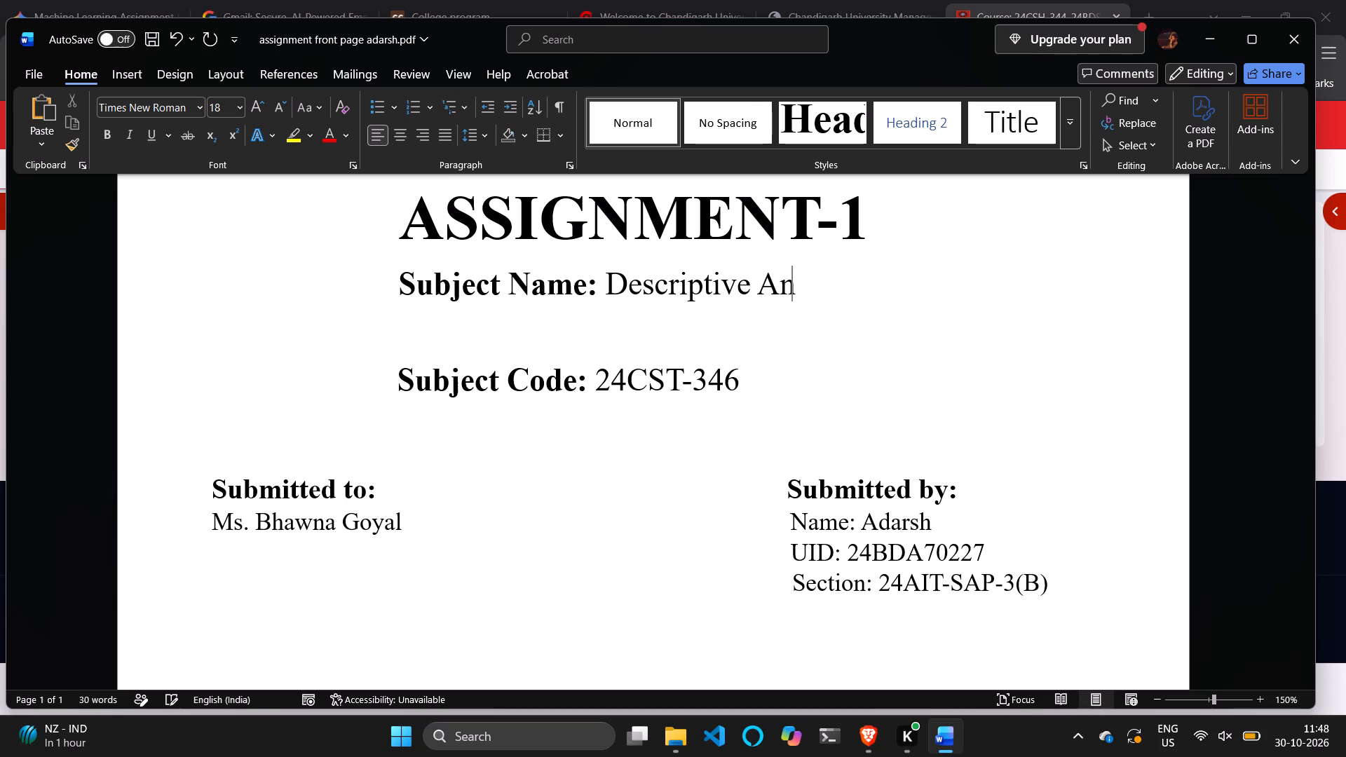
key("ctrl+v")
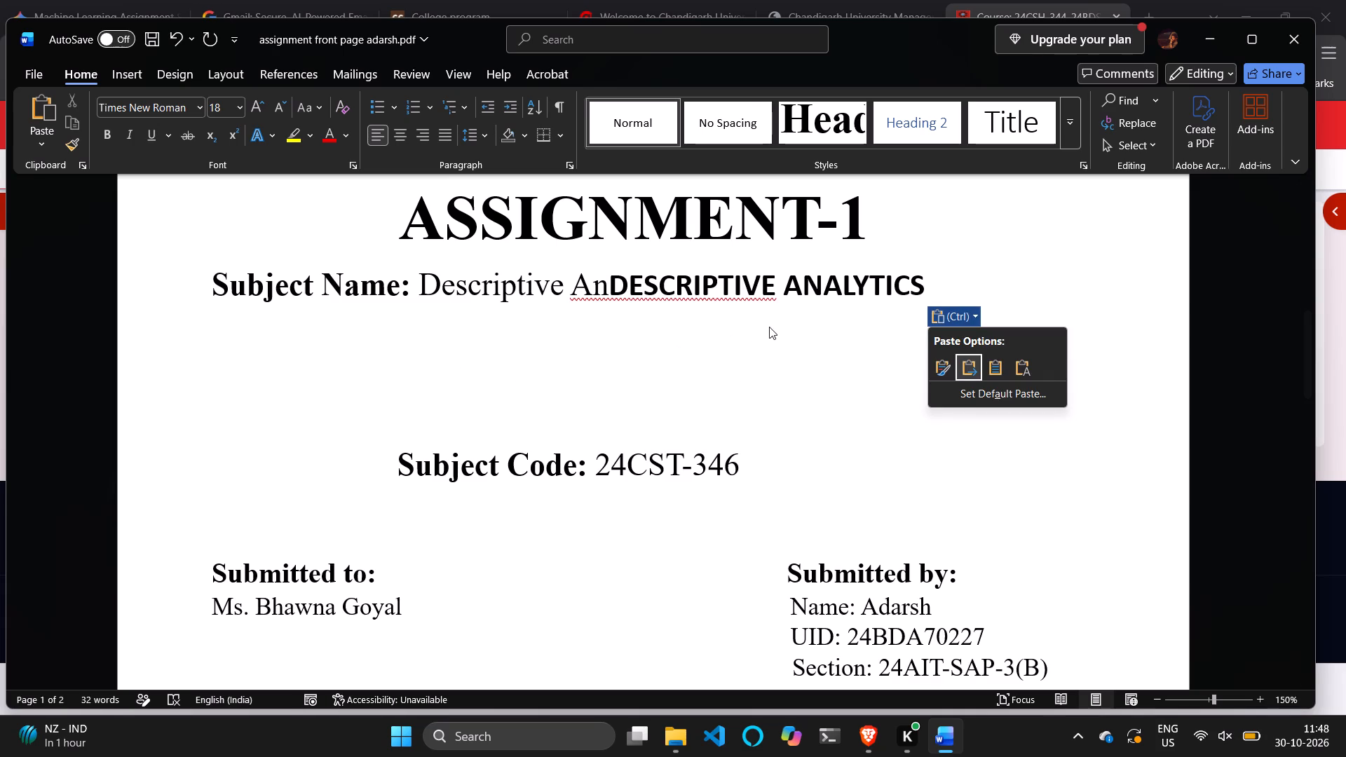
key("ctrl+z")
double_click(836, 294)
key("ctrl+z")
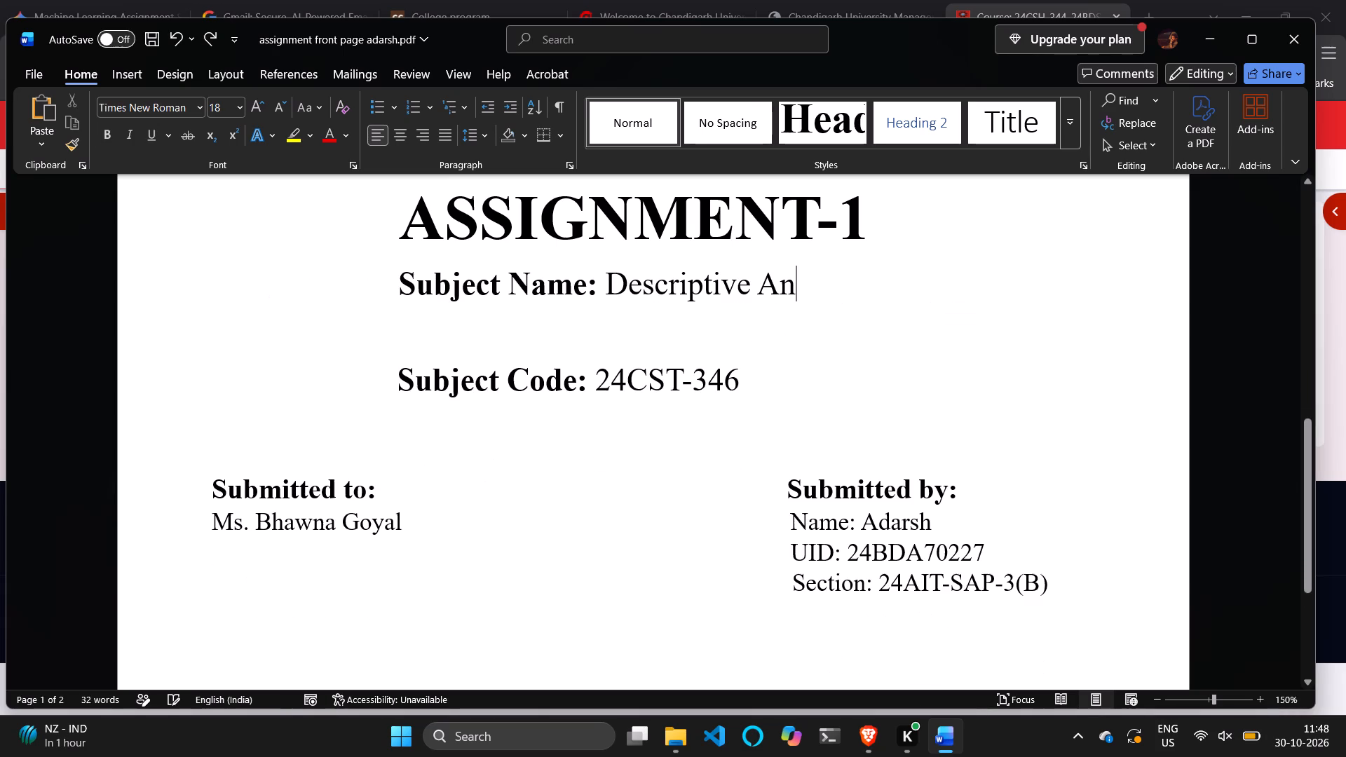
type("alytics")
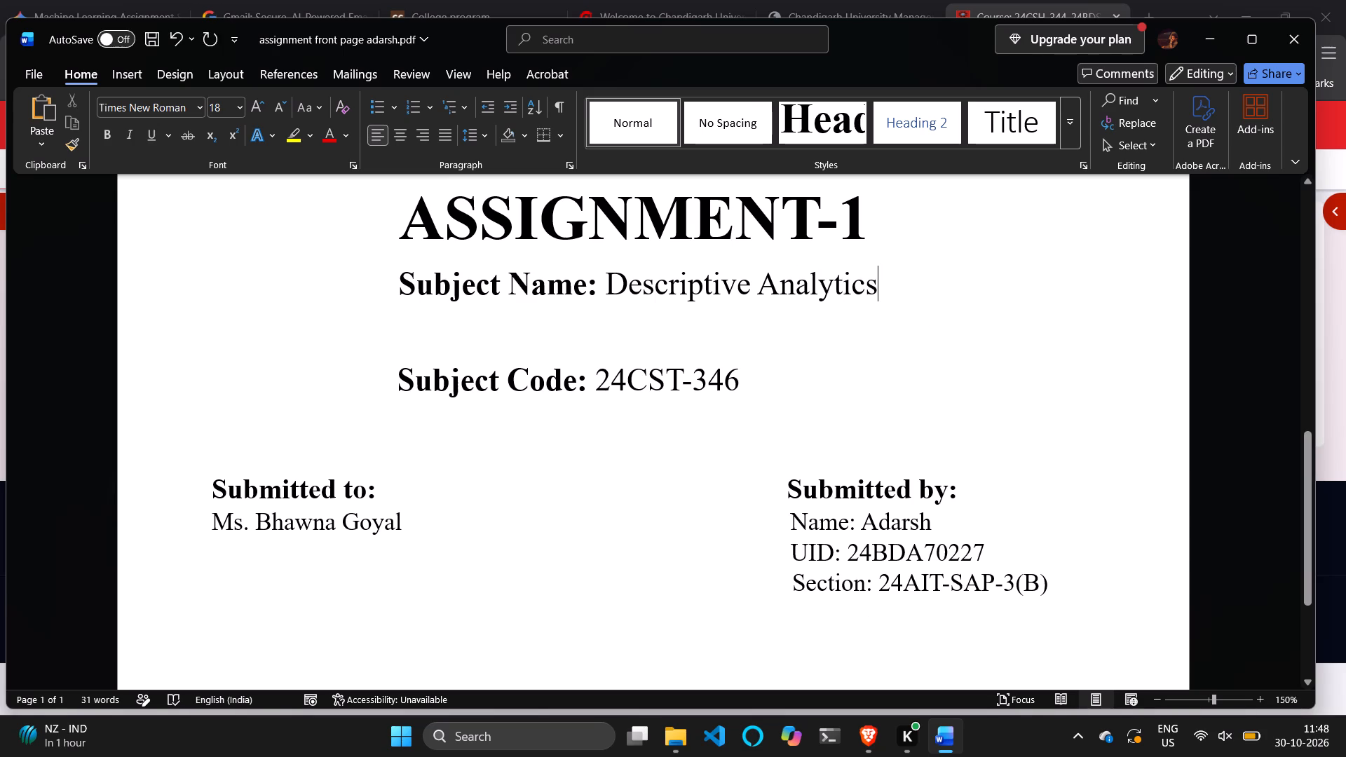
Look up the Descriptive Analytics course code in the LMS in Brave and change the cover page's Subject Code to 24CSH-344.
left_click(873, 745)
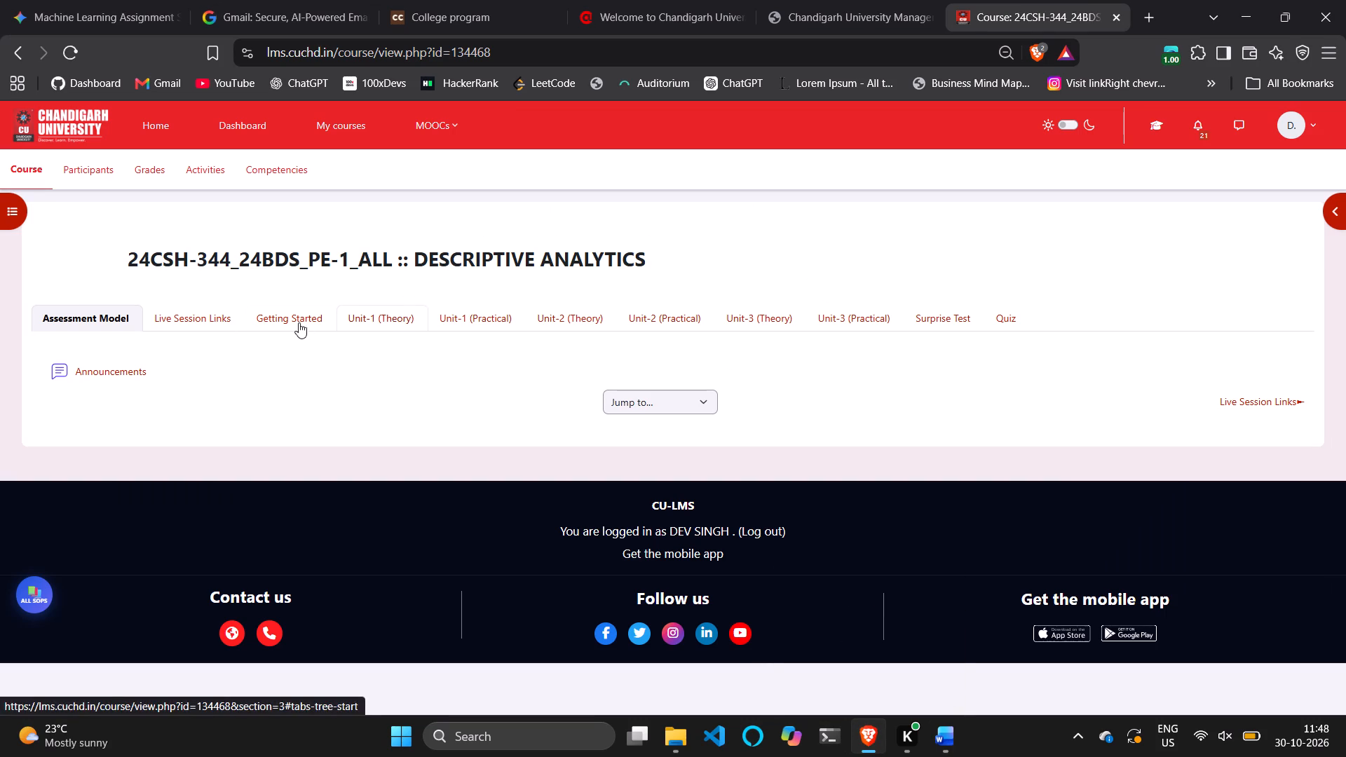
left_click(13, 44)
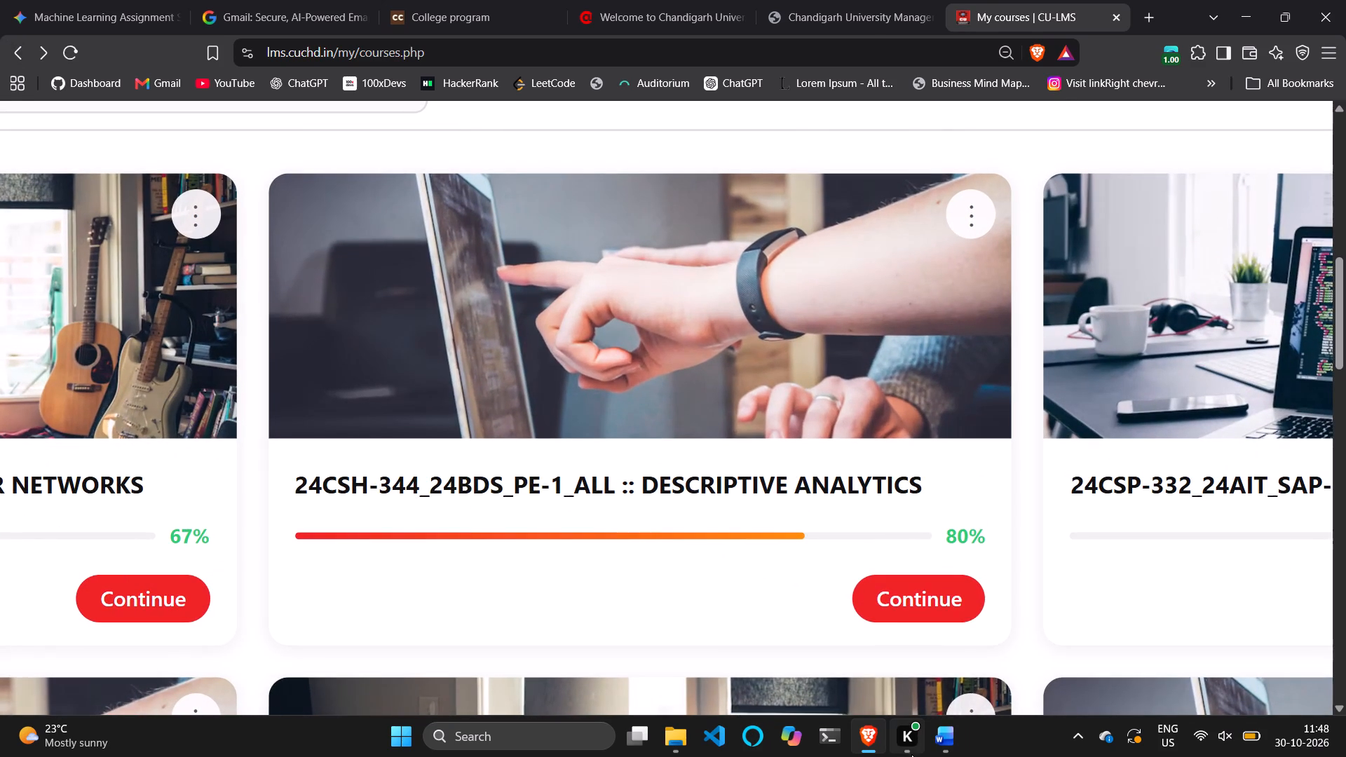
left_click(941, 740)
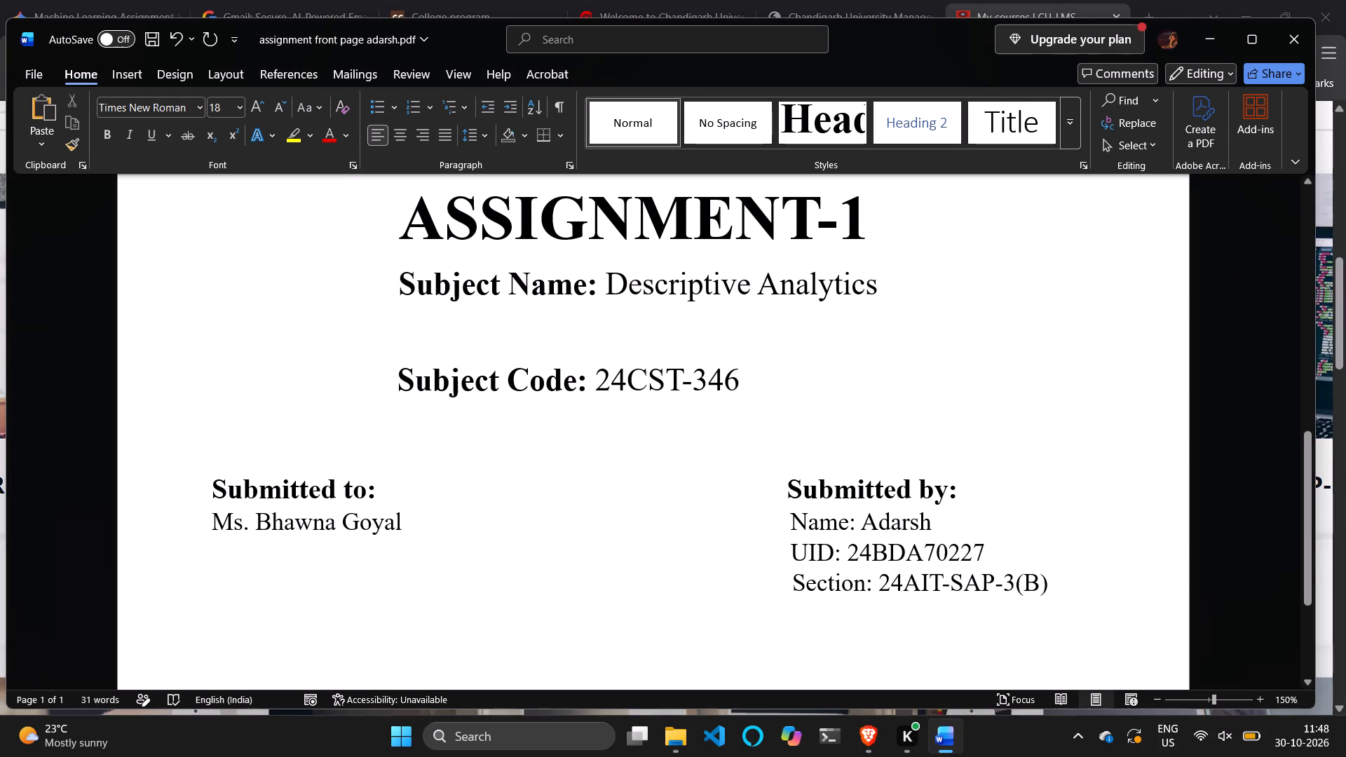
left_click(669, 390)
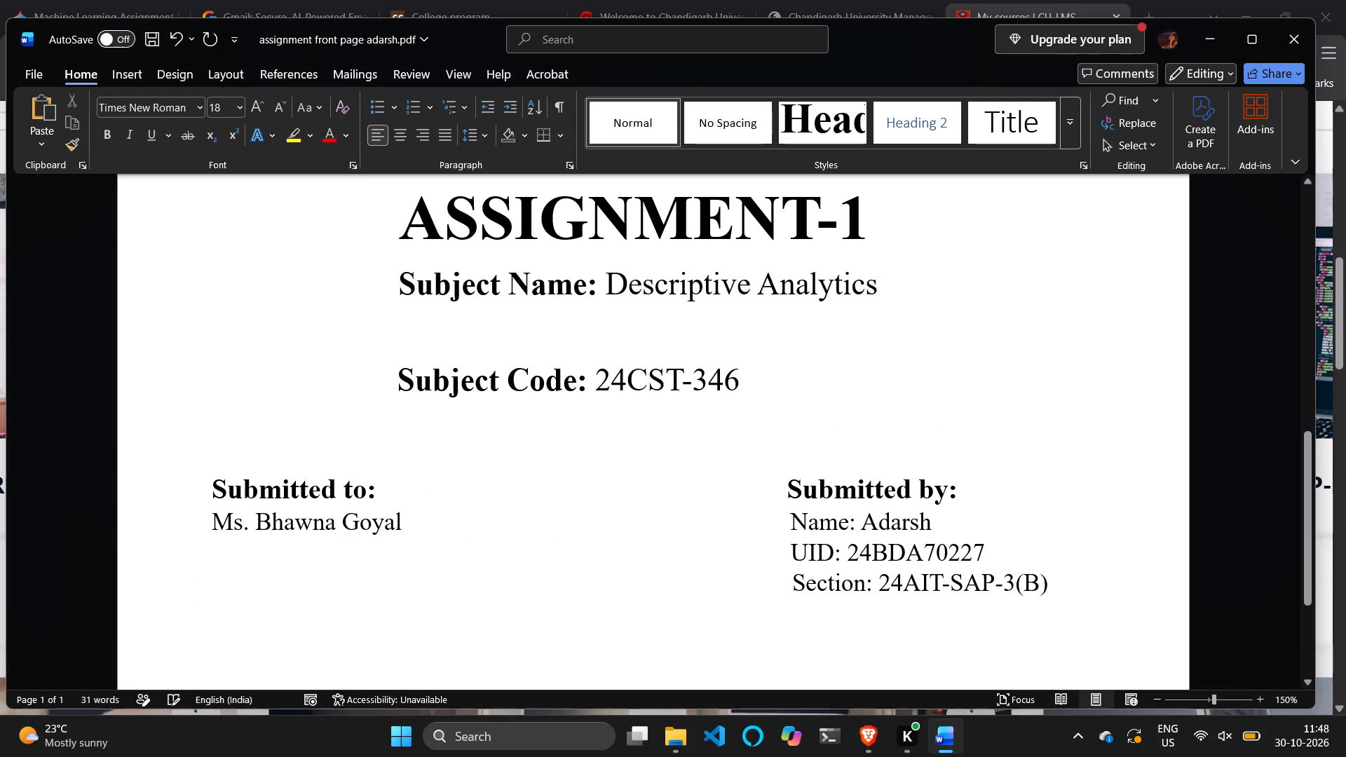
left_click(682, 386)
key("BackSpace")
key("g")
key("BackSpace")
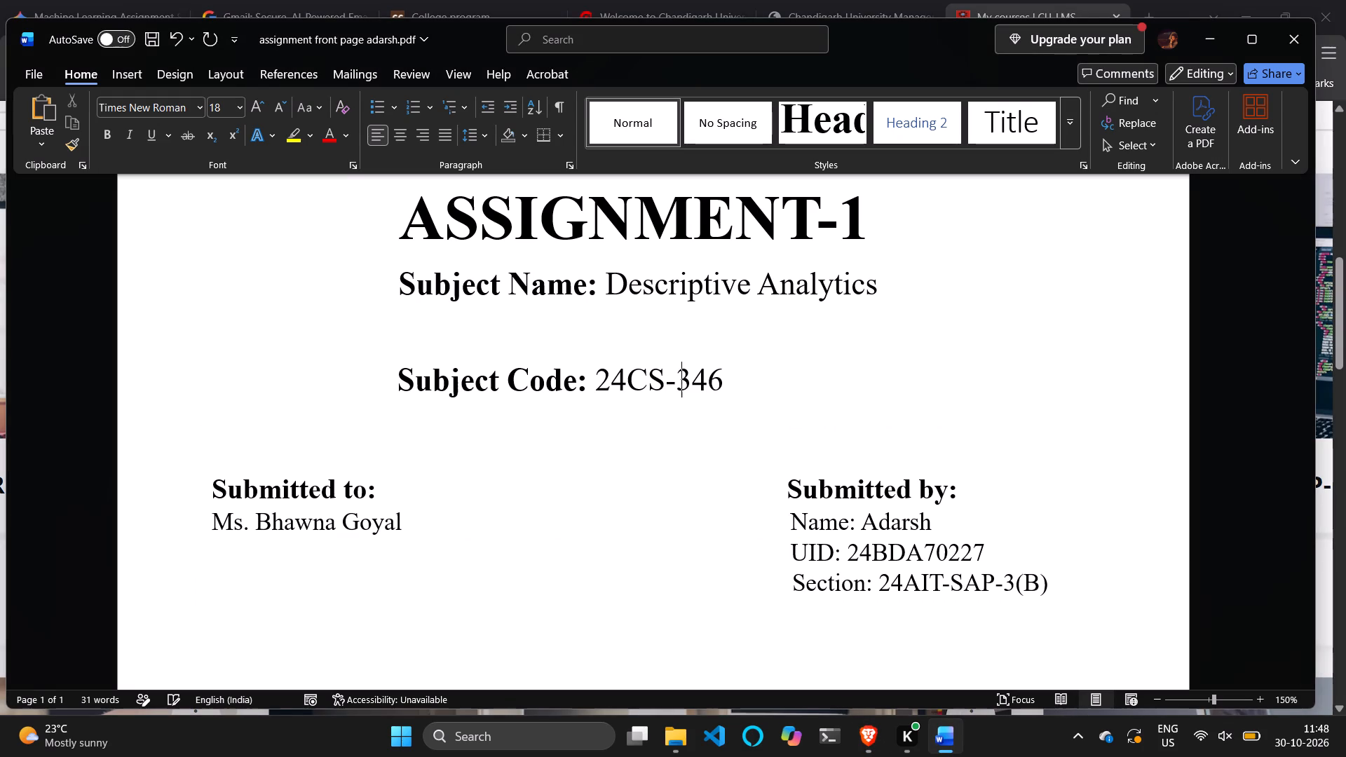
key("shift+h")
left_click(753, 386)
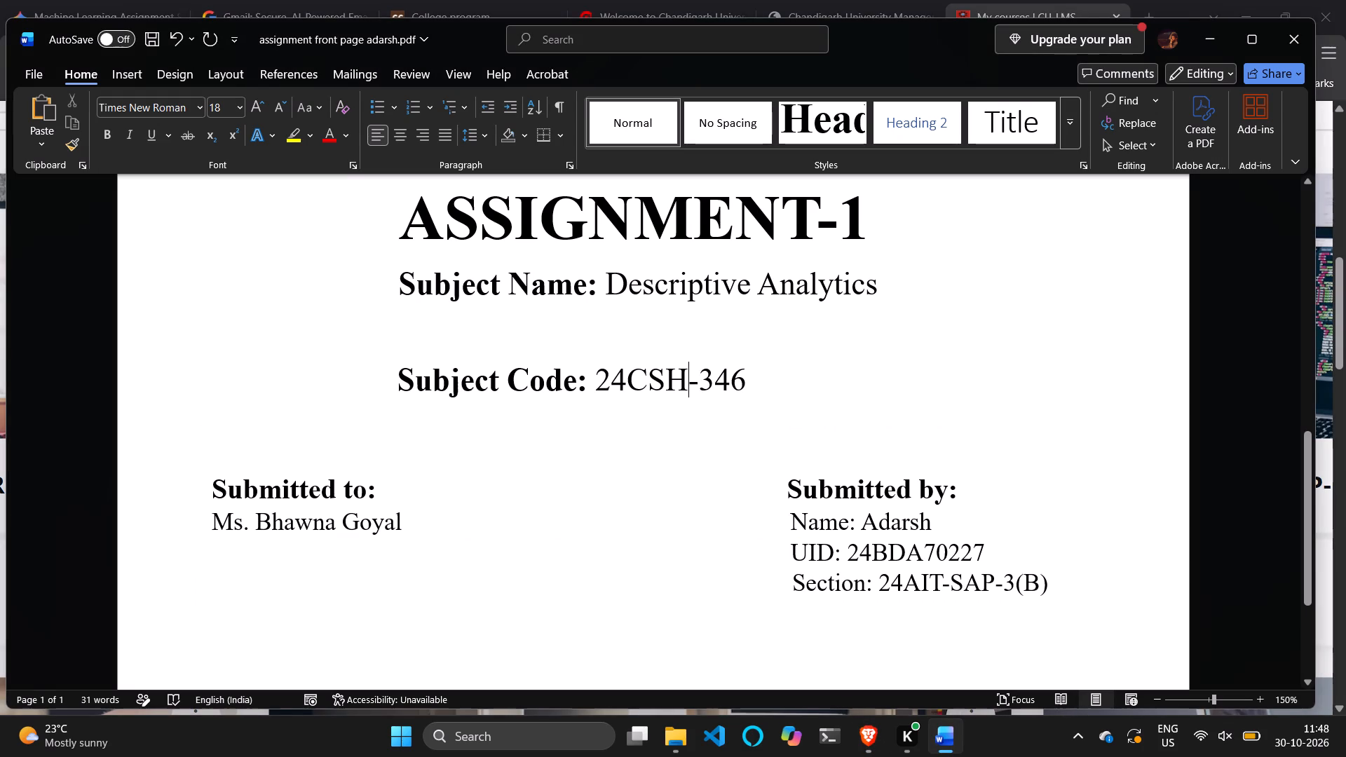
key("BackSpace")
key("4")
Switch back to the Brave browser to view the LMS course list.
left_click(859, 750)
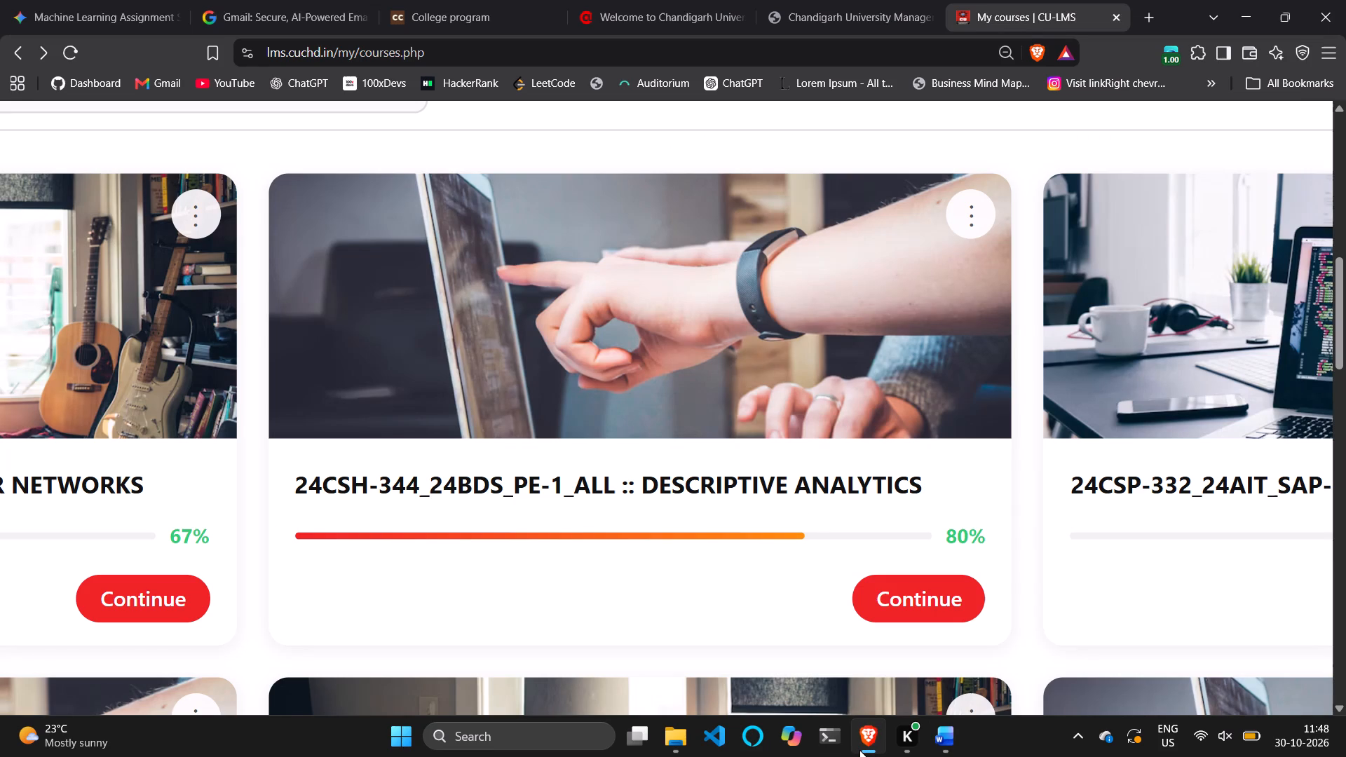
left_click(859, 750)
left_click(859, 750)
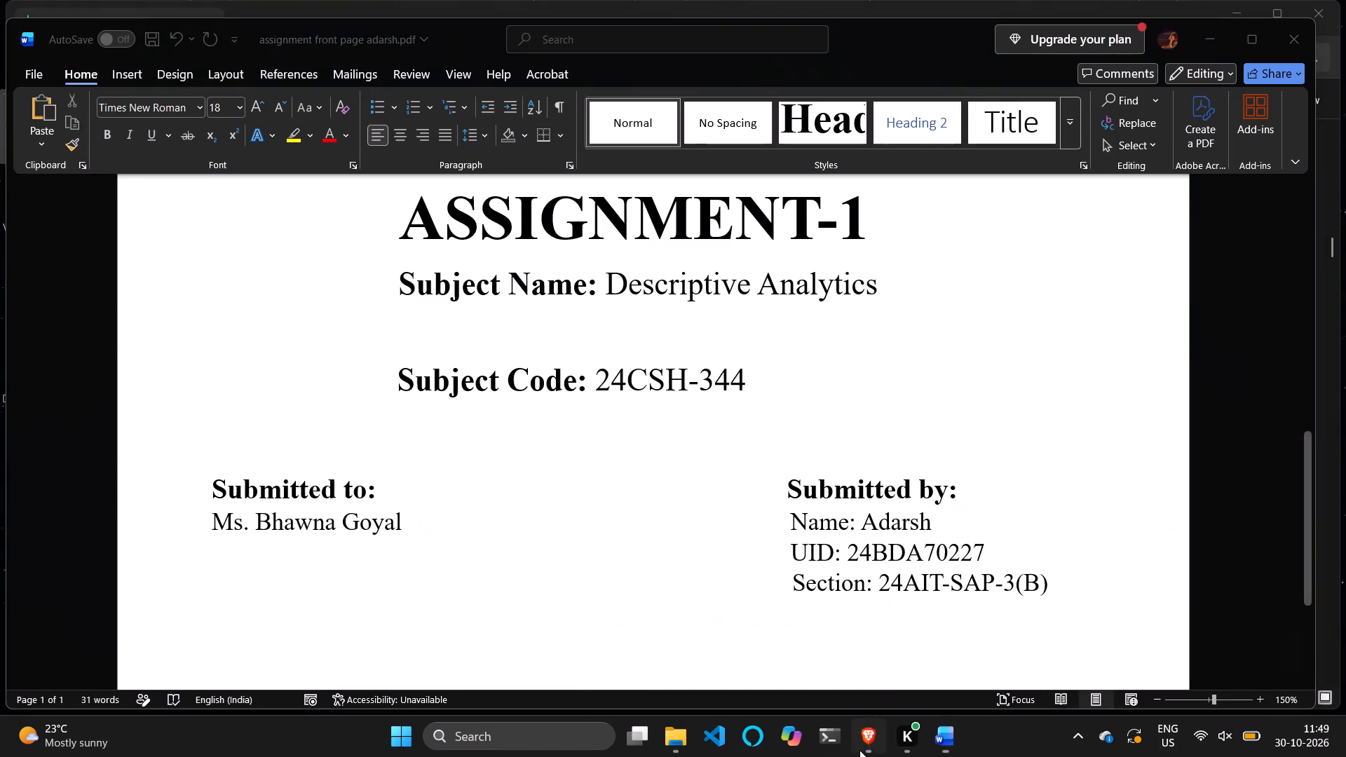
Replace the teacher's name under "Submitted to:" on the cover page with "Prabhjot", keeping the title "Ms.".
left_click(859, 750)
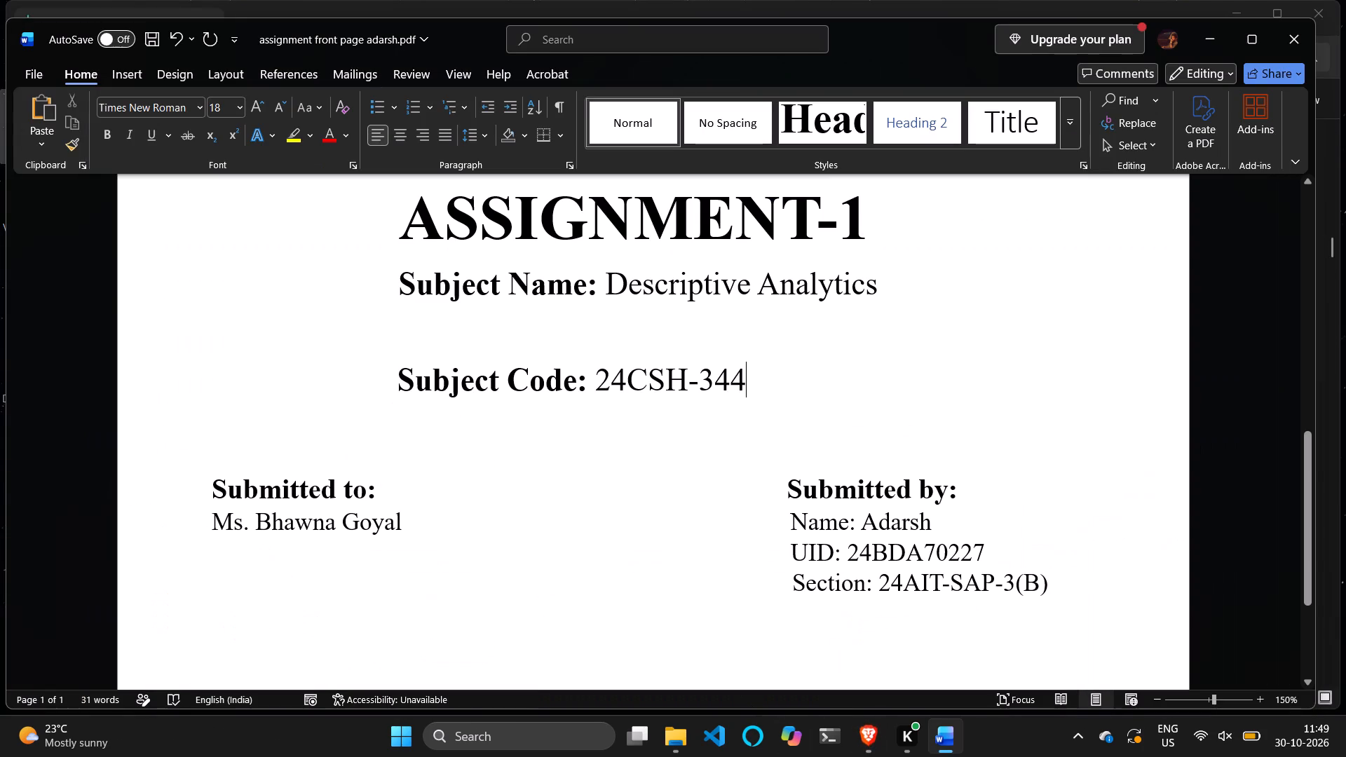
left_click(401, 521)
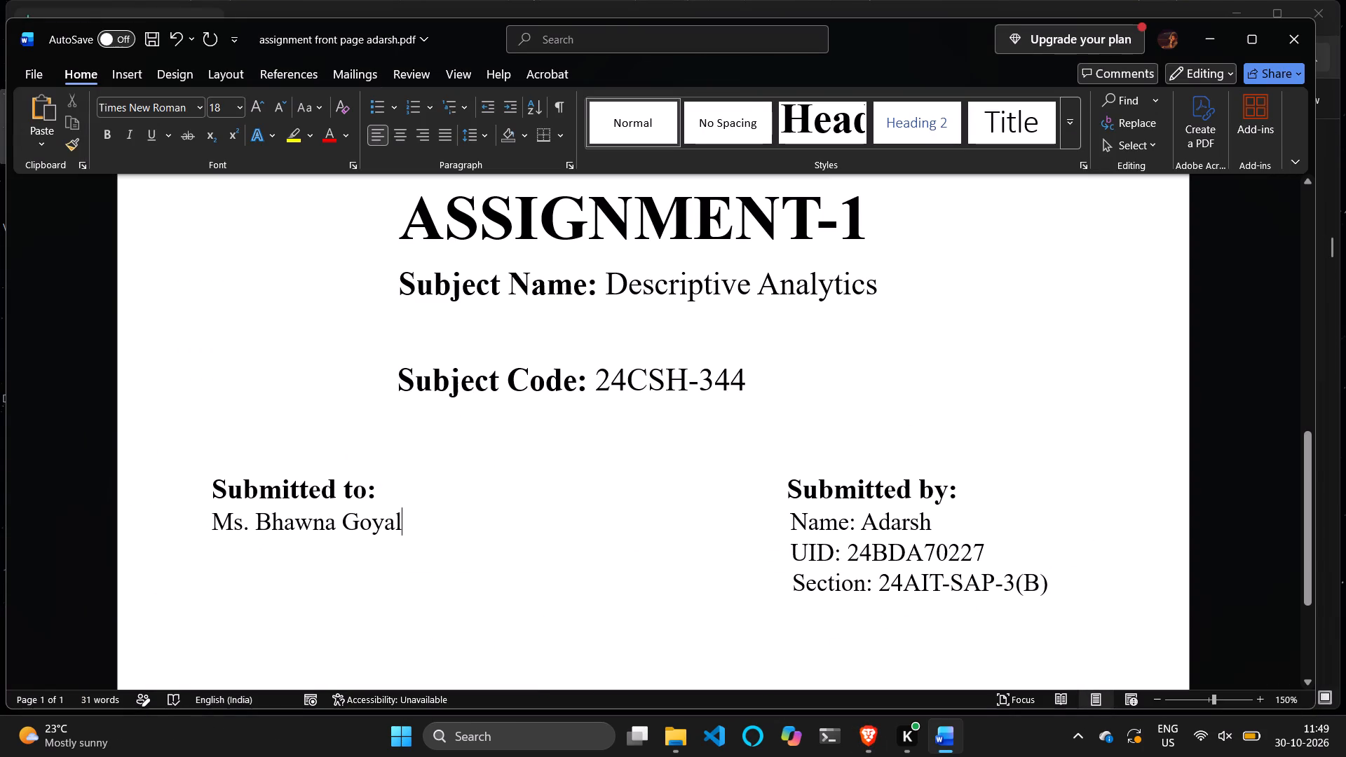
key("BackSpace")
key("BackSpace")
key("BackSpace")
key("BackSpace")
key("BackSpace")
key("BackSpace")
key("BackSpace")
key("BackSpace")
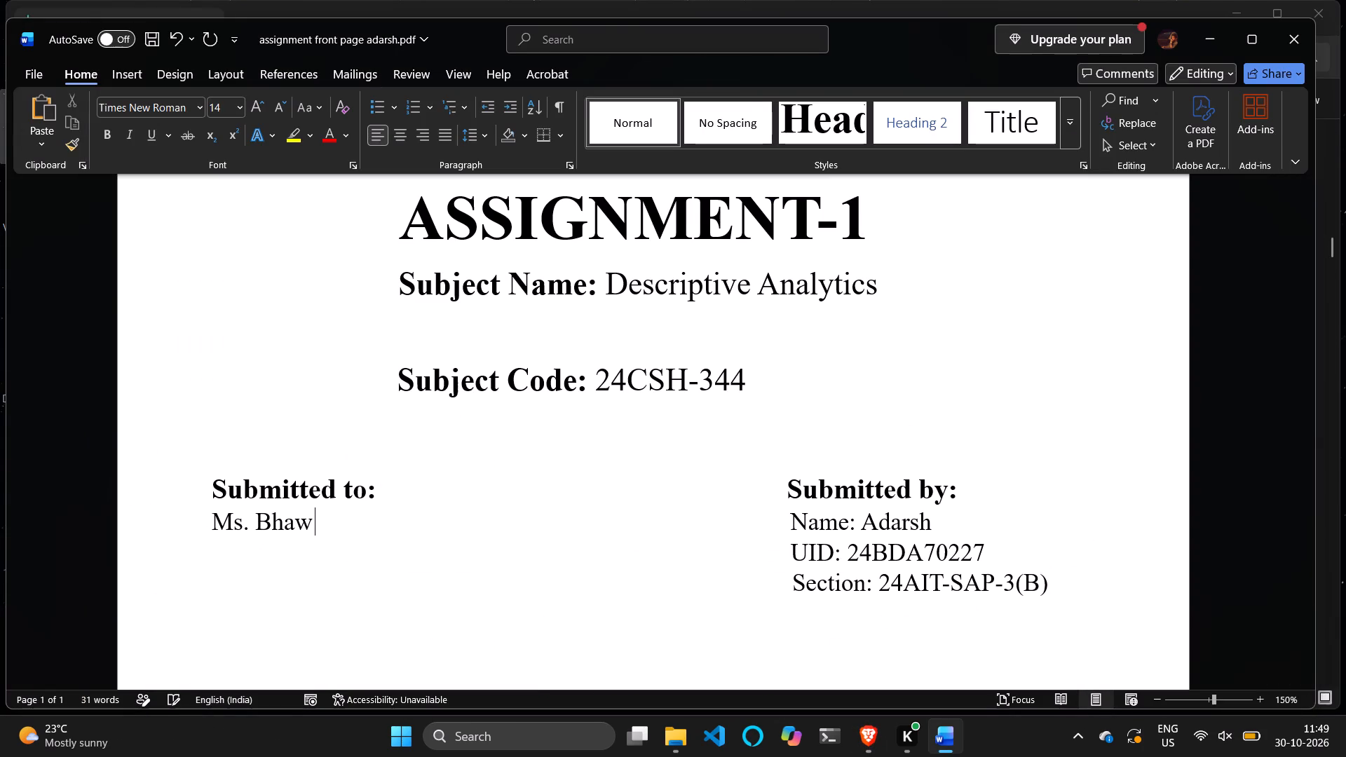
key("BackSpace")
key("BackSpace")
key("BackSpace")
key("BackSpace")
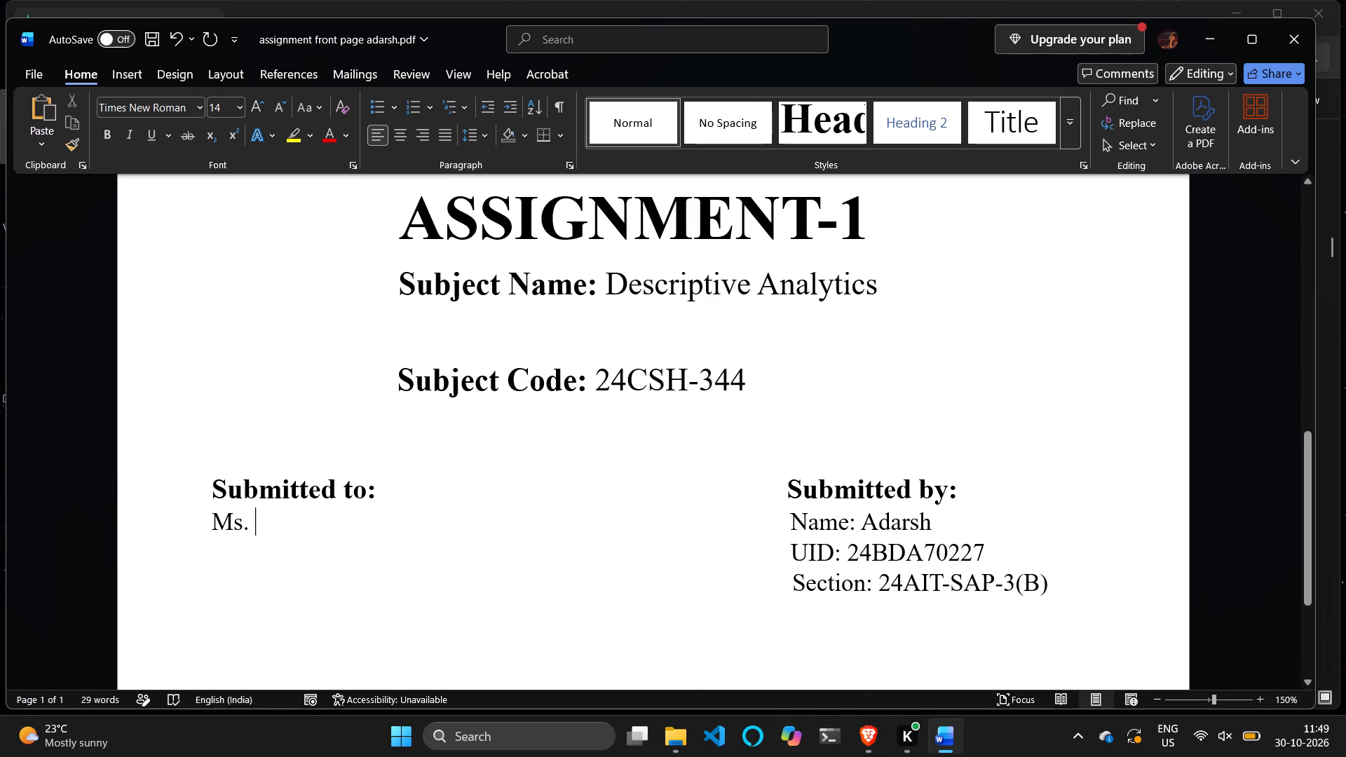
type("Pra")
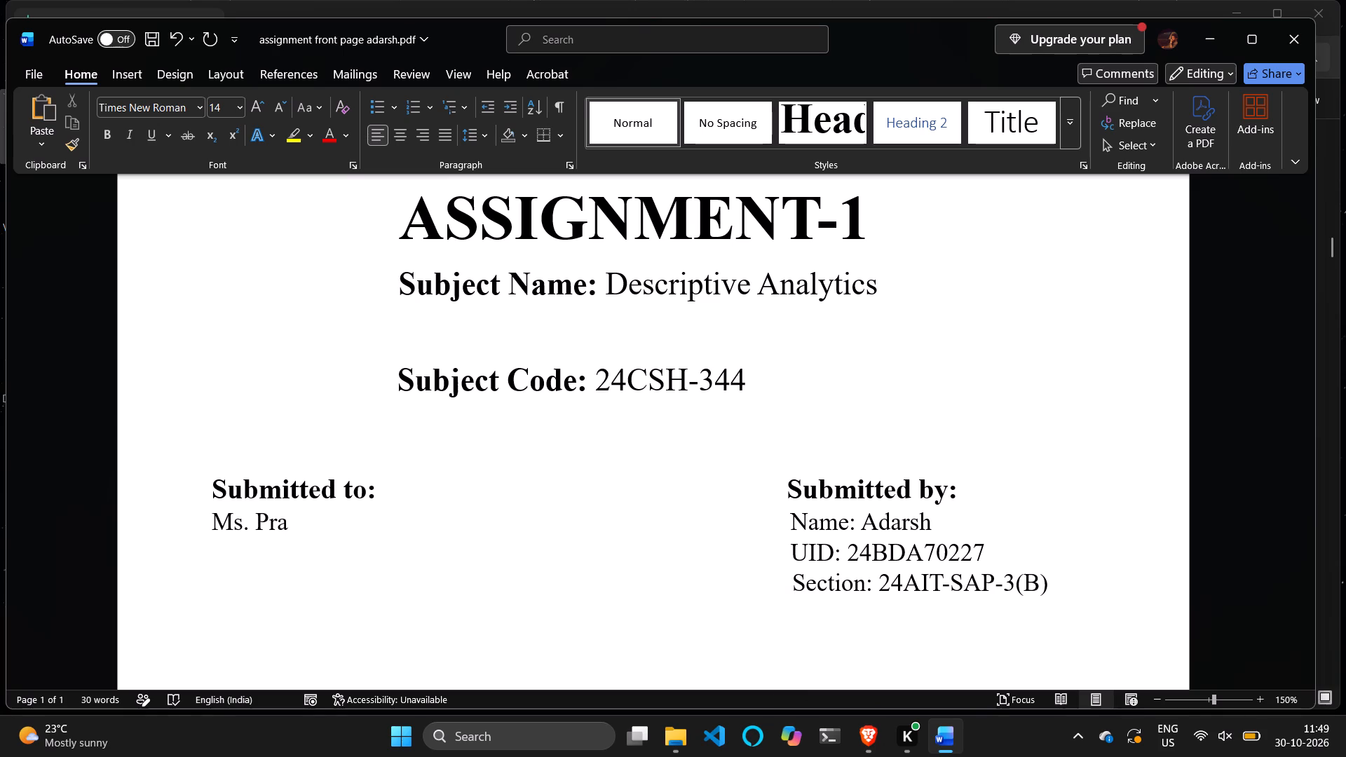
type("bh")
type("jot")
Switch to Brave and open My Time Table in the CUIMS student portal to check the Descriptive Analytics (24CSH-344) teacher's name.
left_click(858, 741)
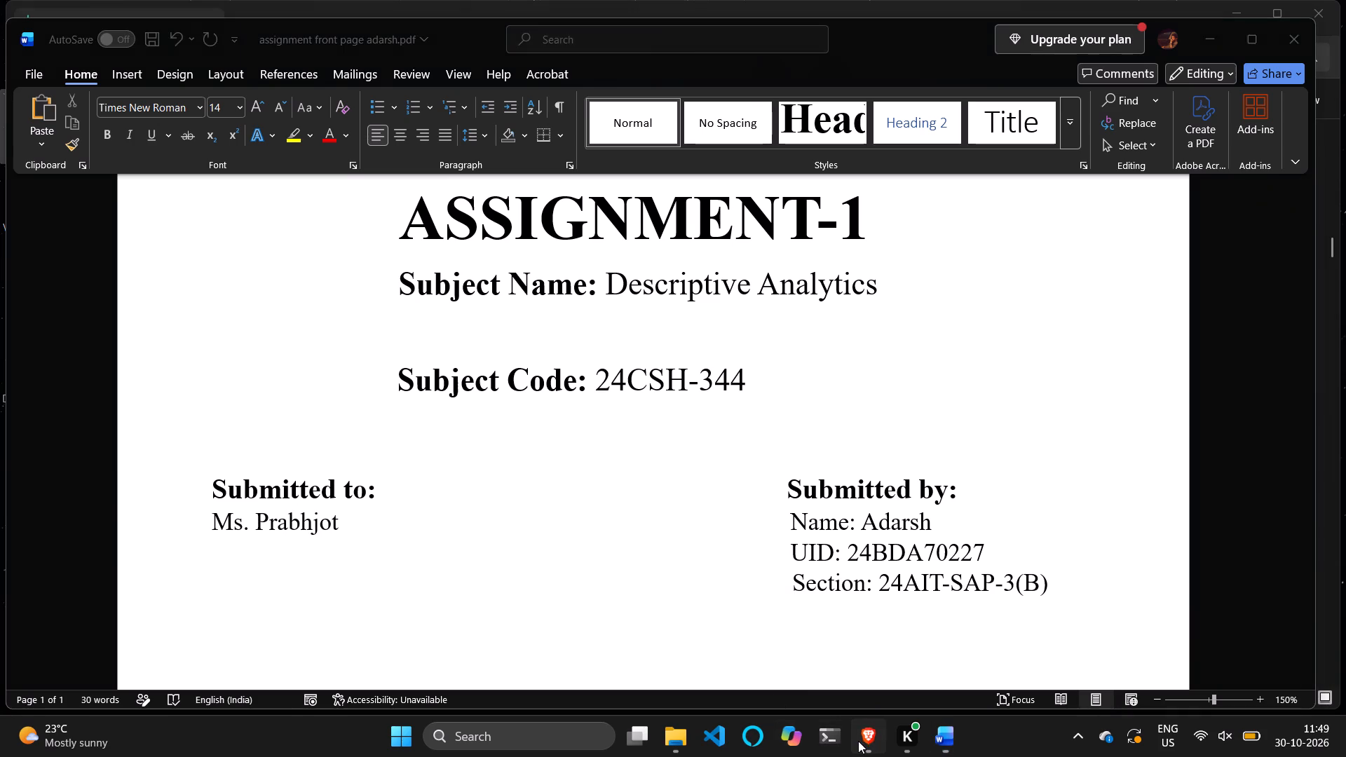
left_click(770, 482)
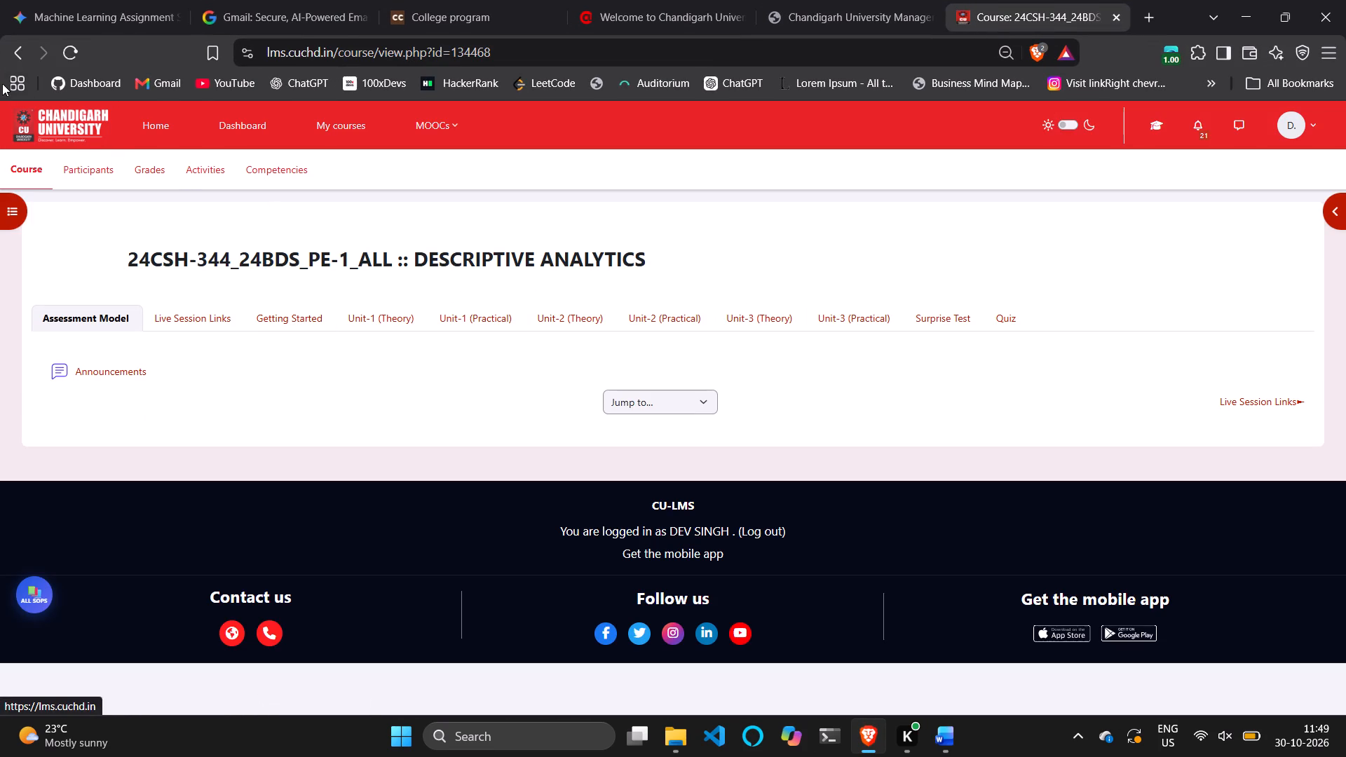
left_click(19, 51)
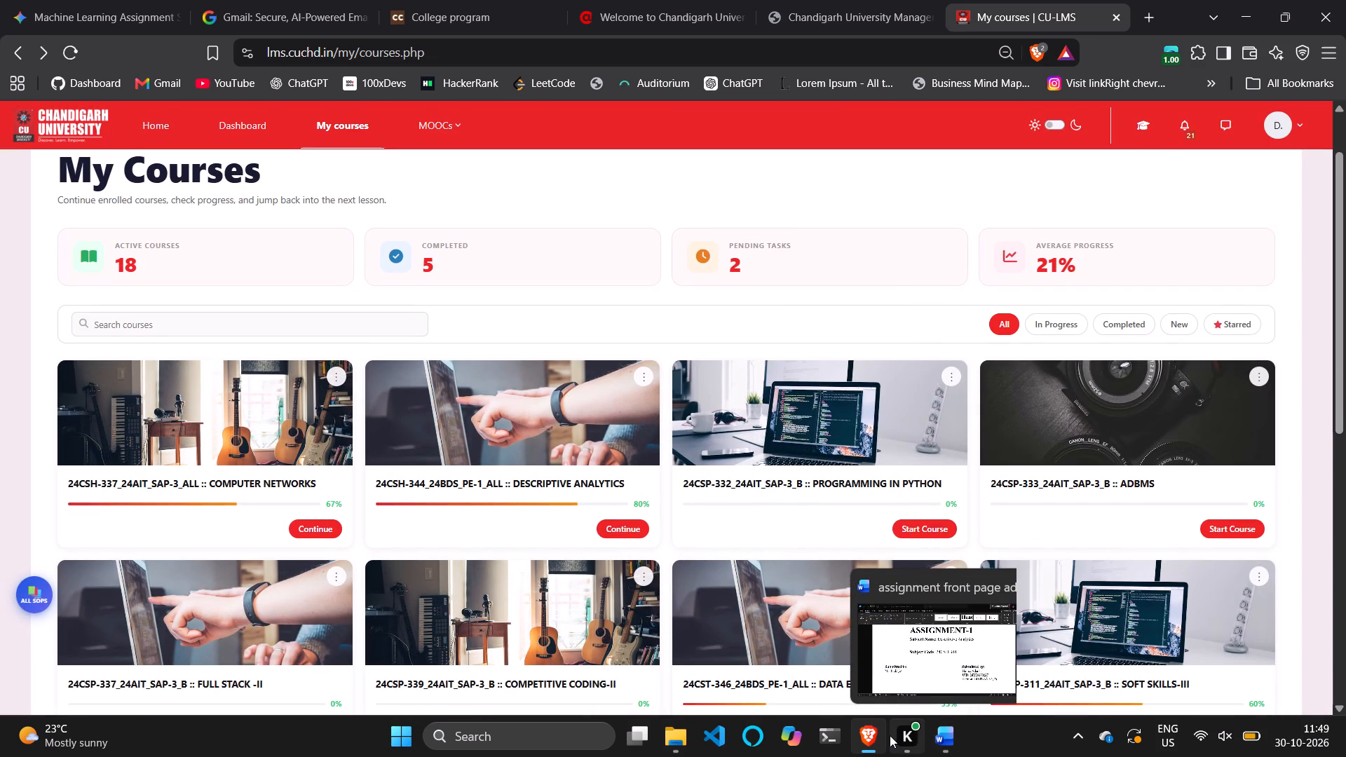
left_click(783, 0)
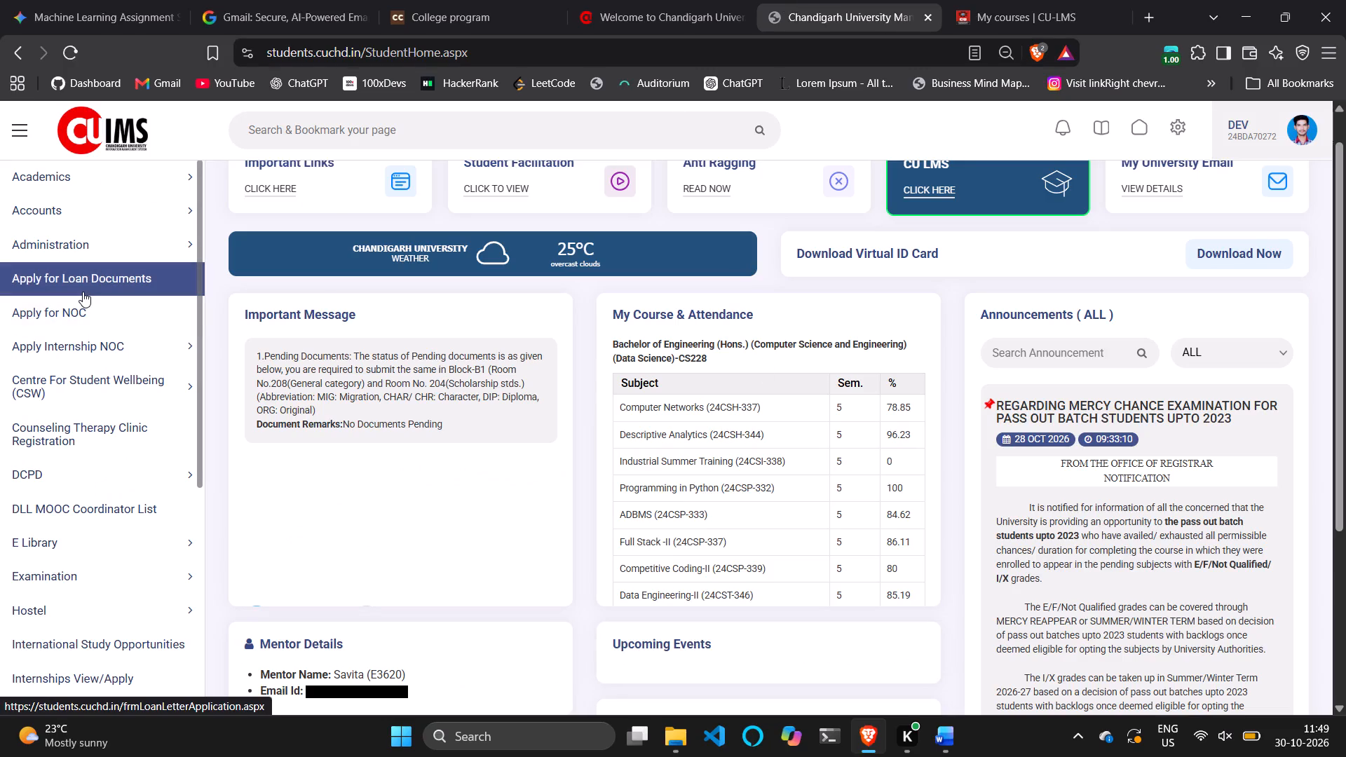
left_click(141, 168)
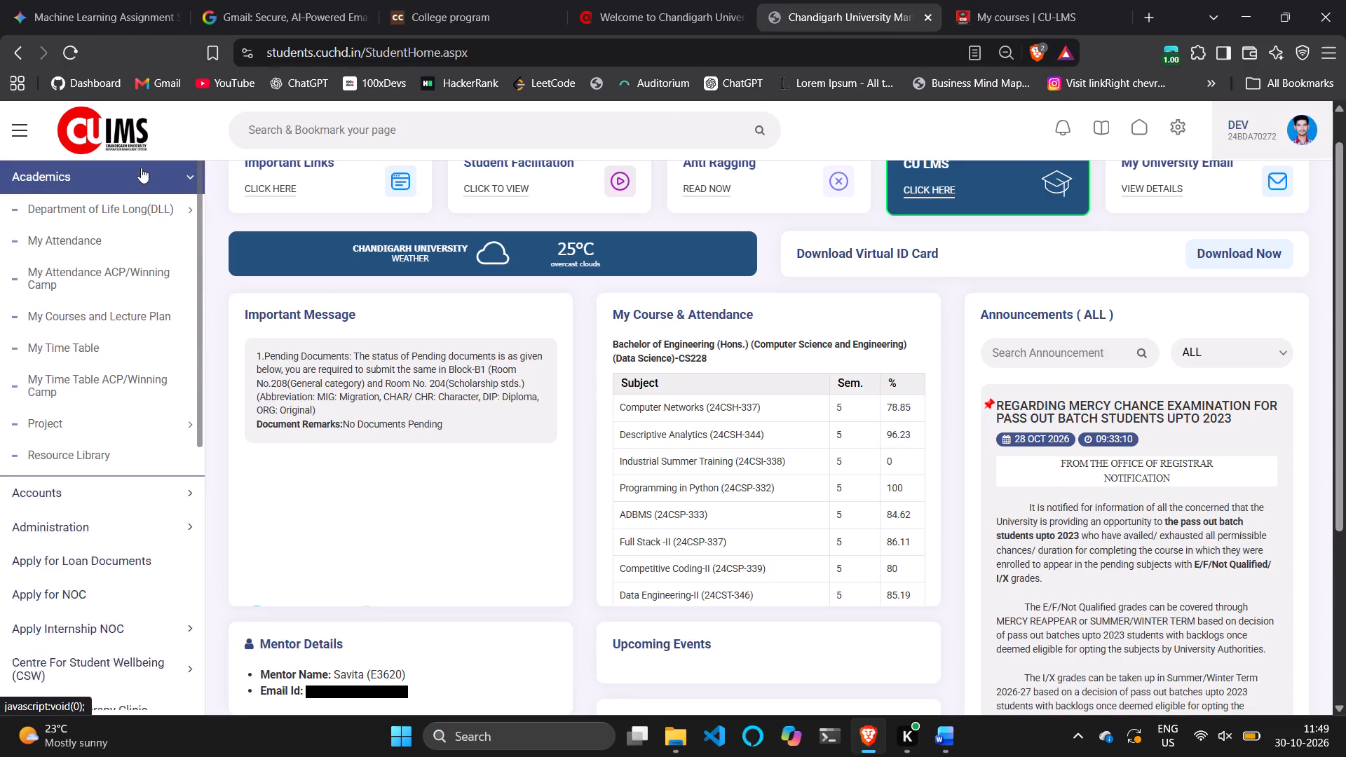
left_click(149, 358)
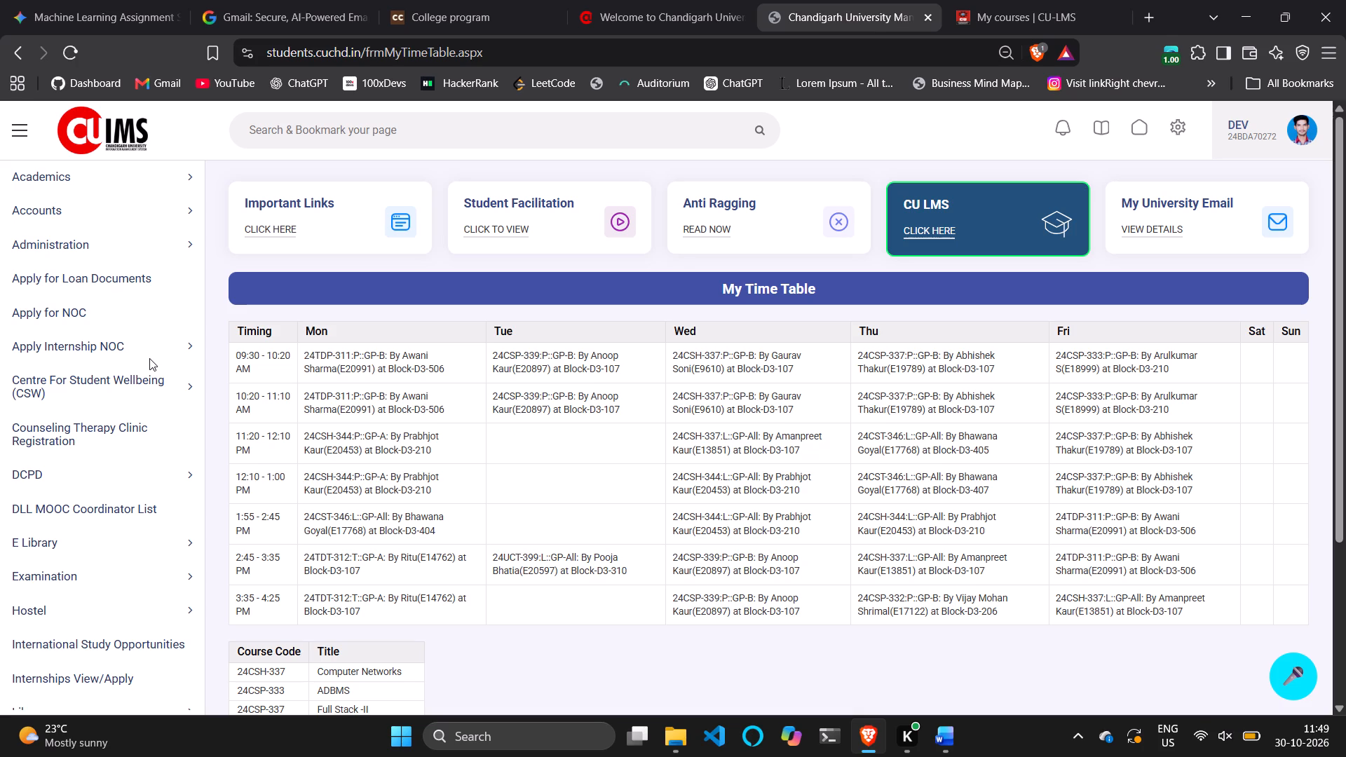
scroll(149, 358, "down", 1)
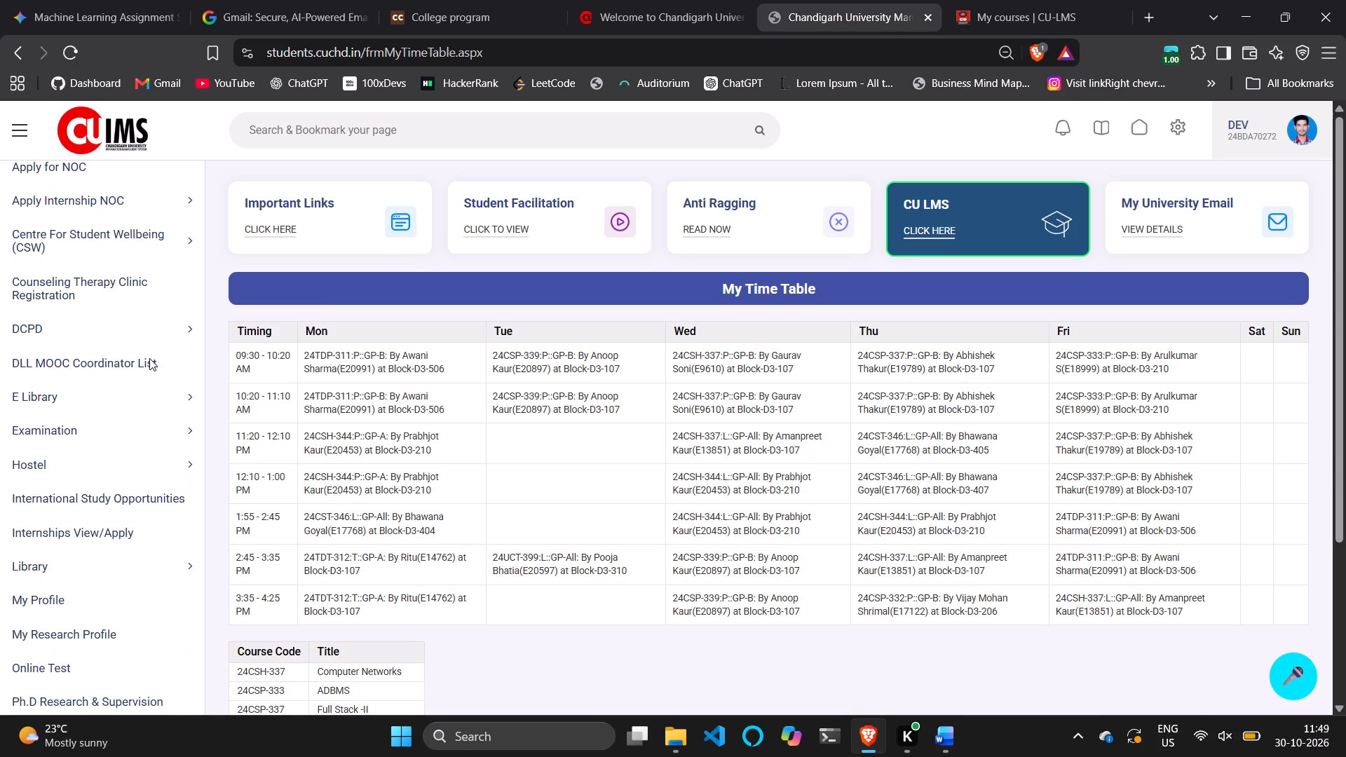
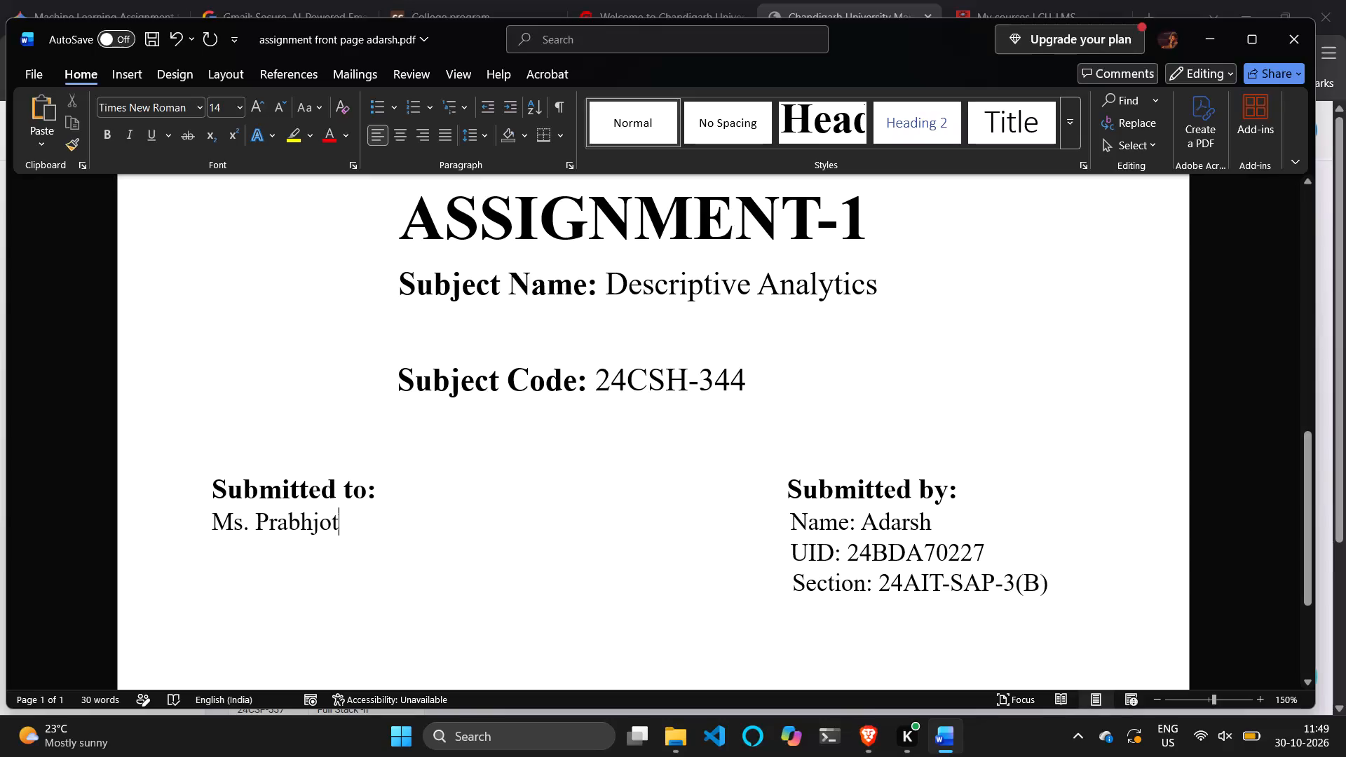
Complete the teacher's name under "Submitted to:" on the cover page by adding the surname.
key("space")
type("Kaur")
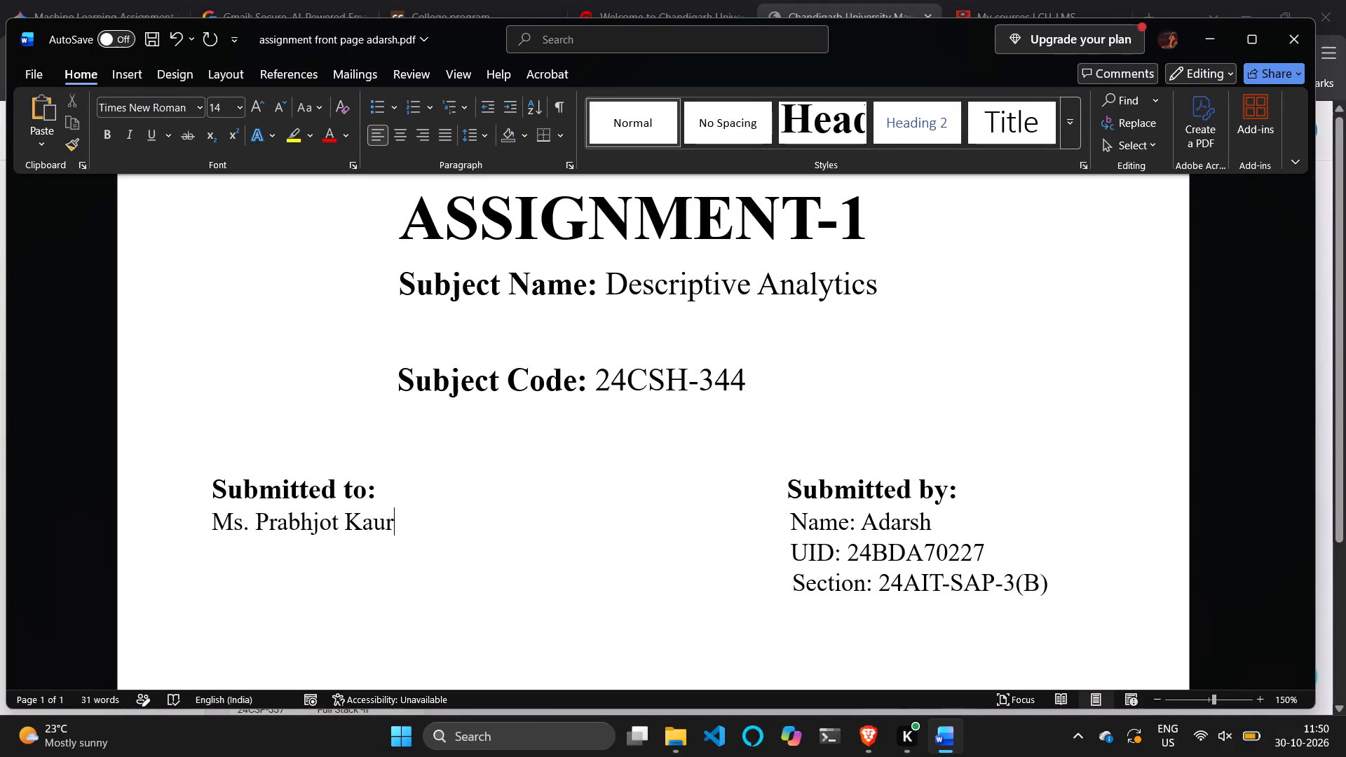
Replace the existing name on the Name line under "Submitted by:" with the submitting student's full name.
left_click(937, 526)
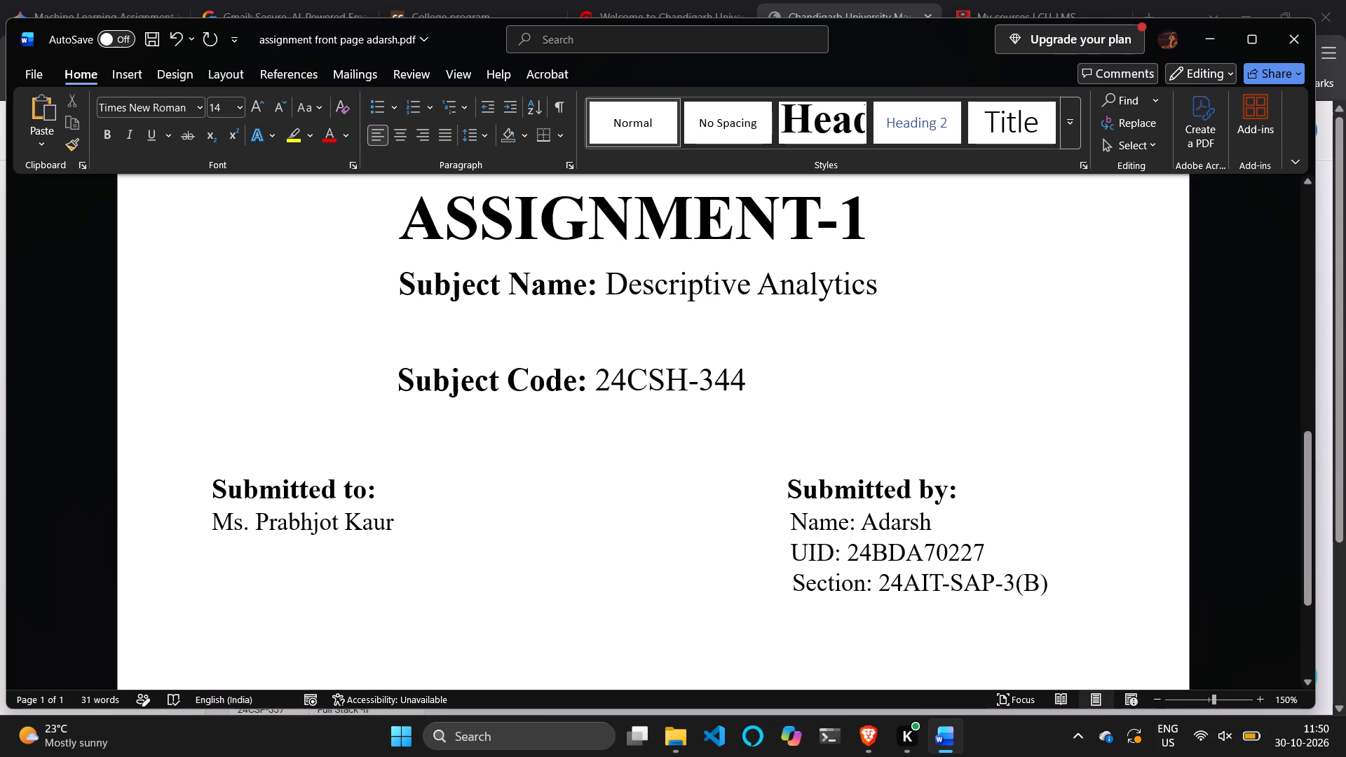
key("Left")
key("BackSpace")
key("BackSpace")
key("BackSpace")
key("BackSpace")
key("BackSpace")
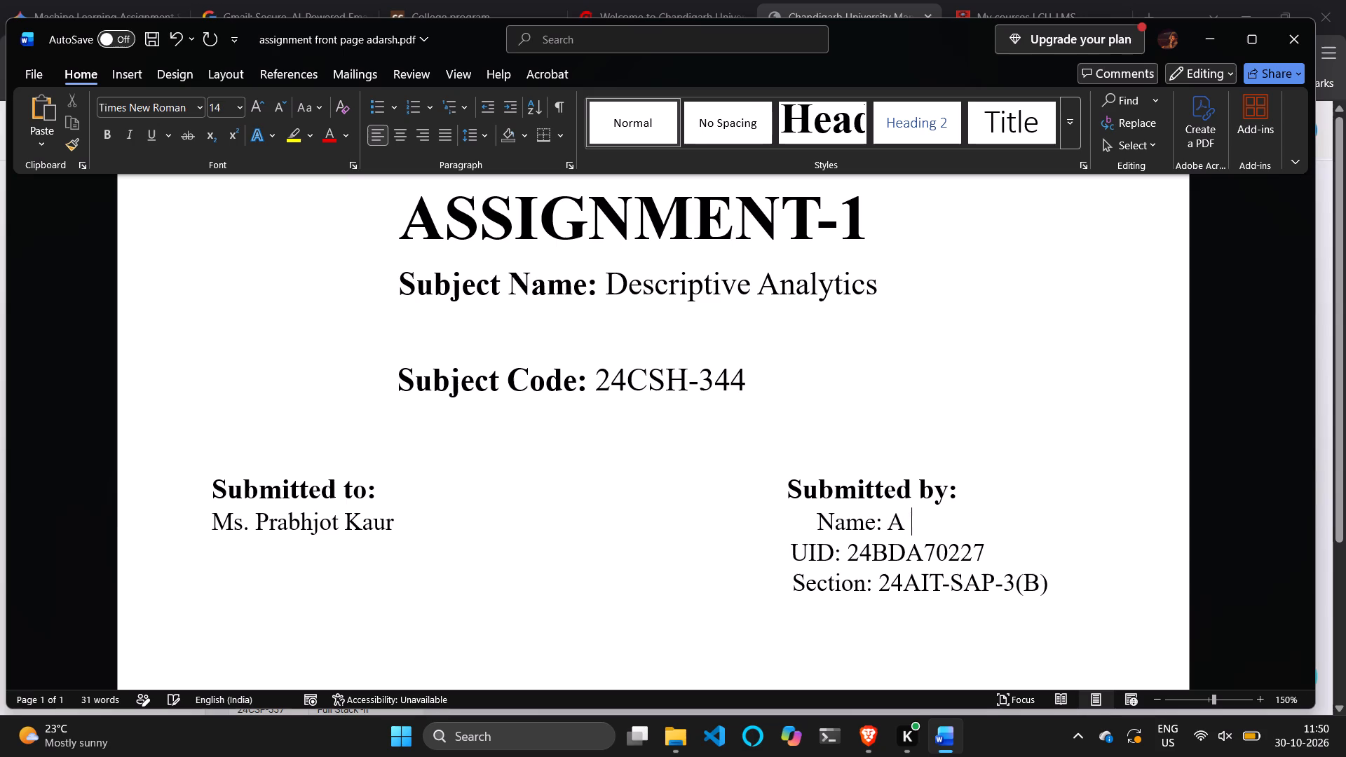
key("BackSpace")
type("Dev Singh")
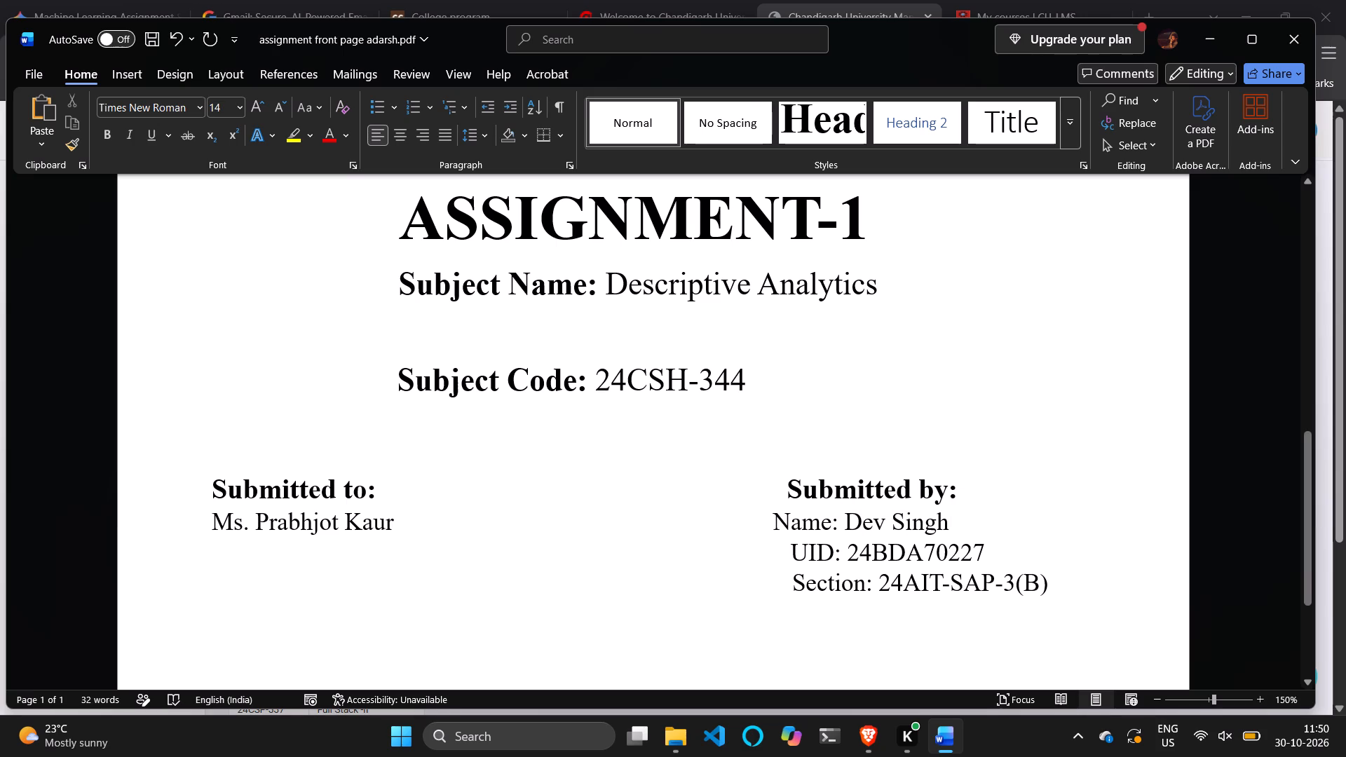
Add leading spaces before the Name line under "Submitted by:" so it lines up with the UID and Section lines.
left_click(770, 517)
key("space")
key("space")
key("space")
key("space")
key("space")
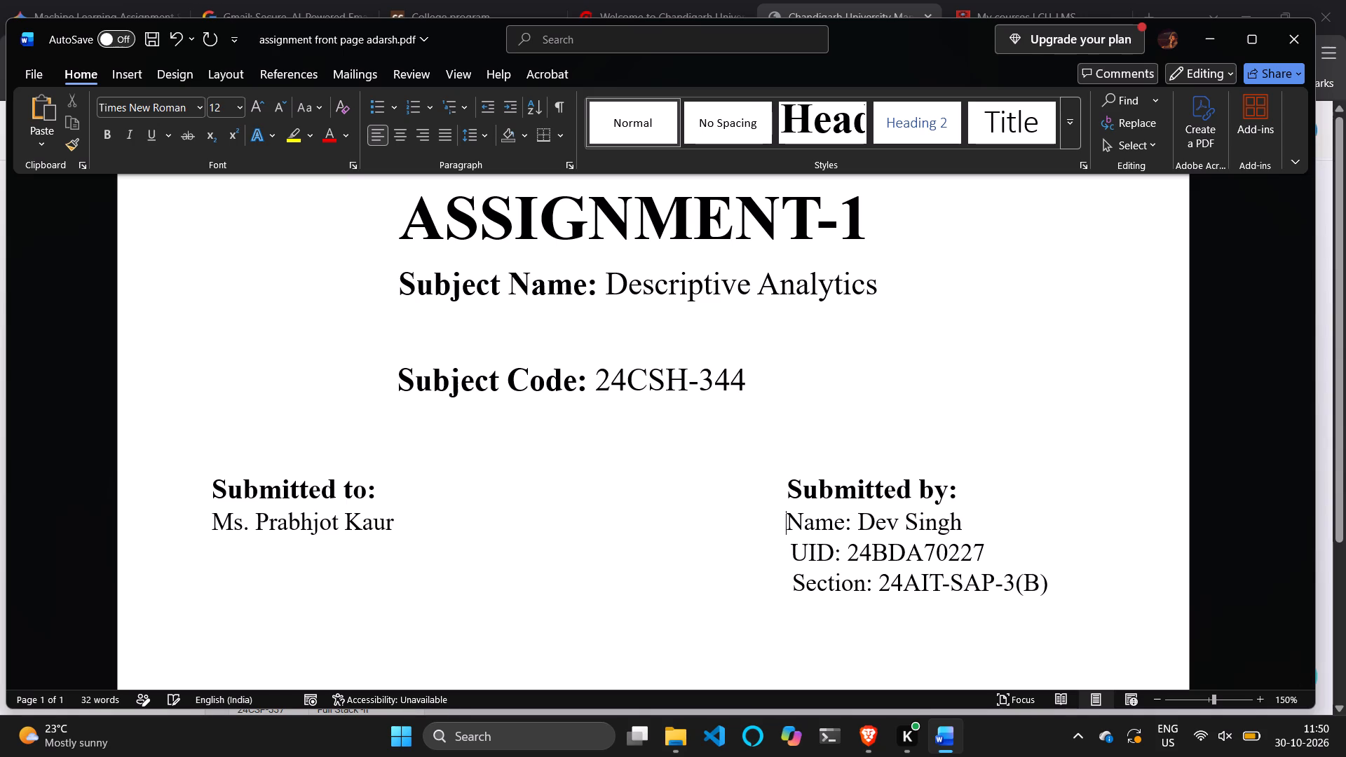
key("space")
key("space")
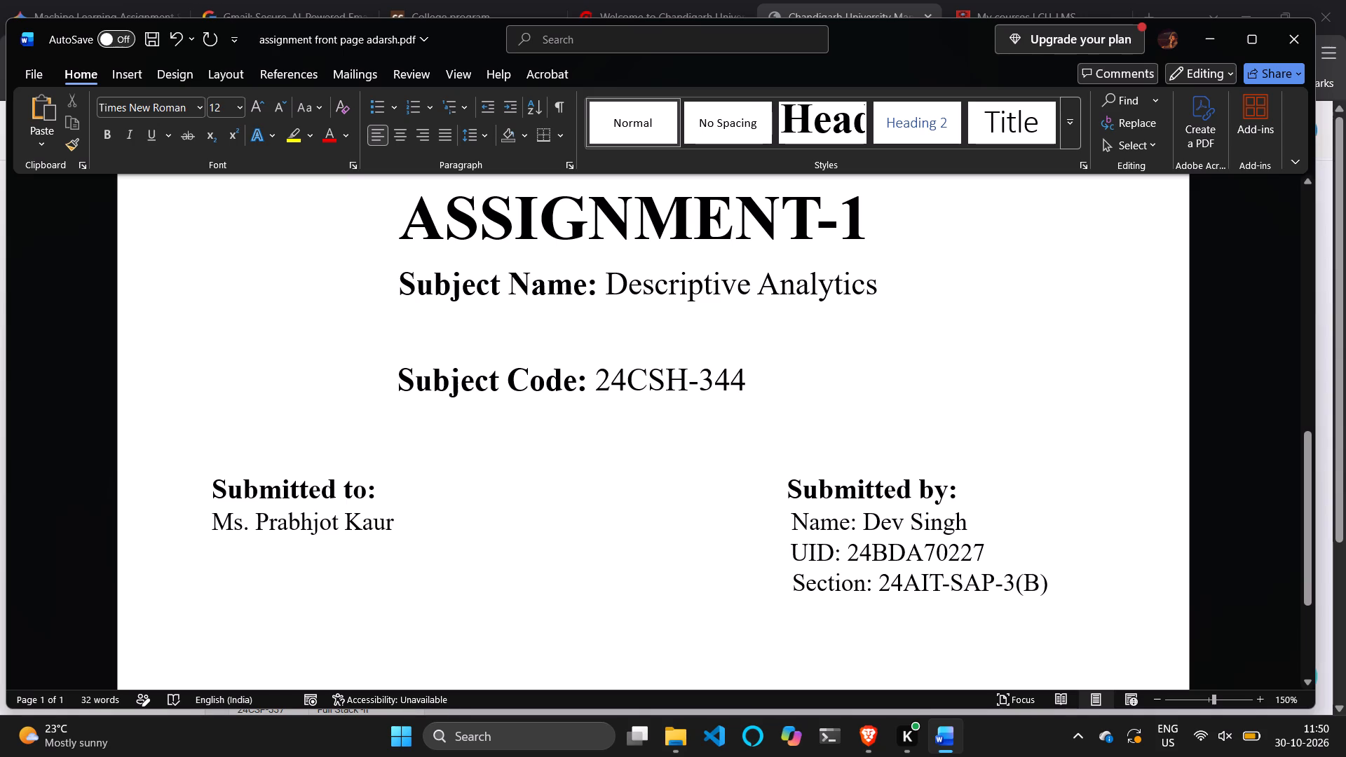
Change the last two digits of the UID under "Submitted by:" to match the submitting student's own UID.
left_click(985, 552)
key("BackSpace")
key("BackSpace")
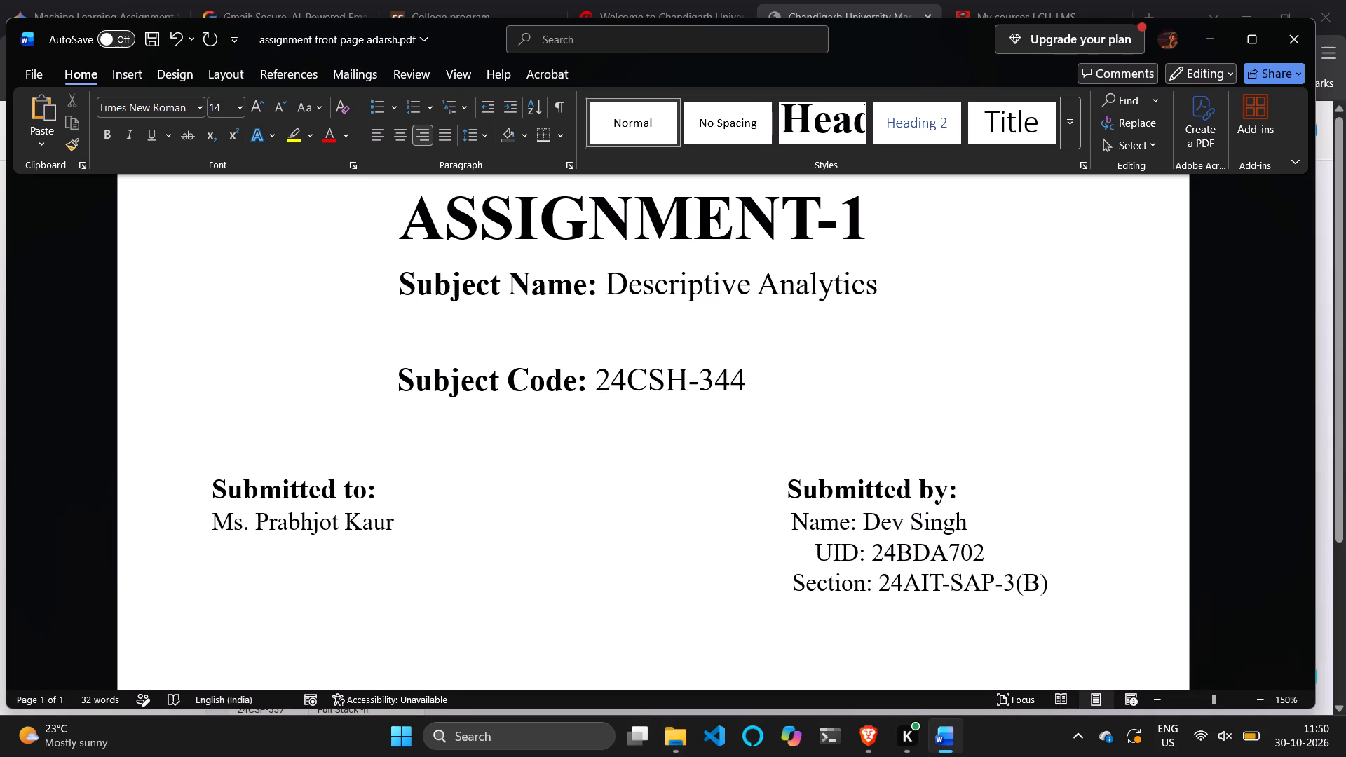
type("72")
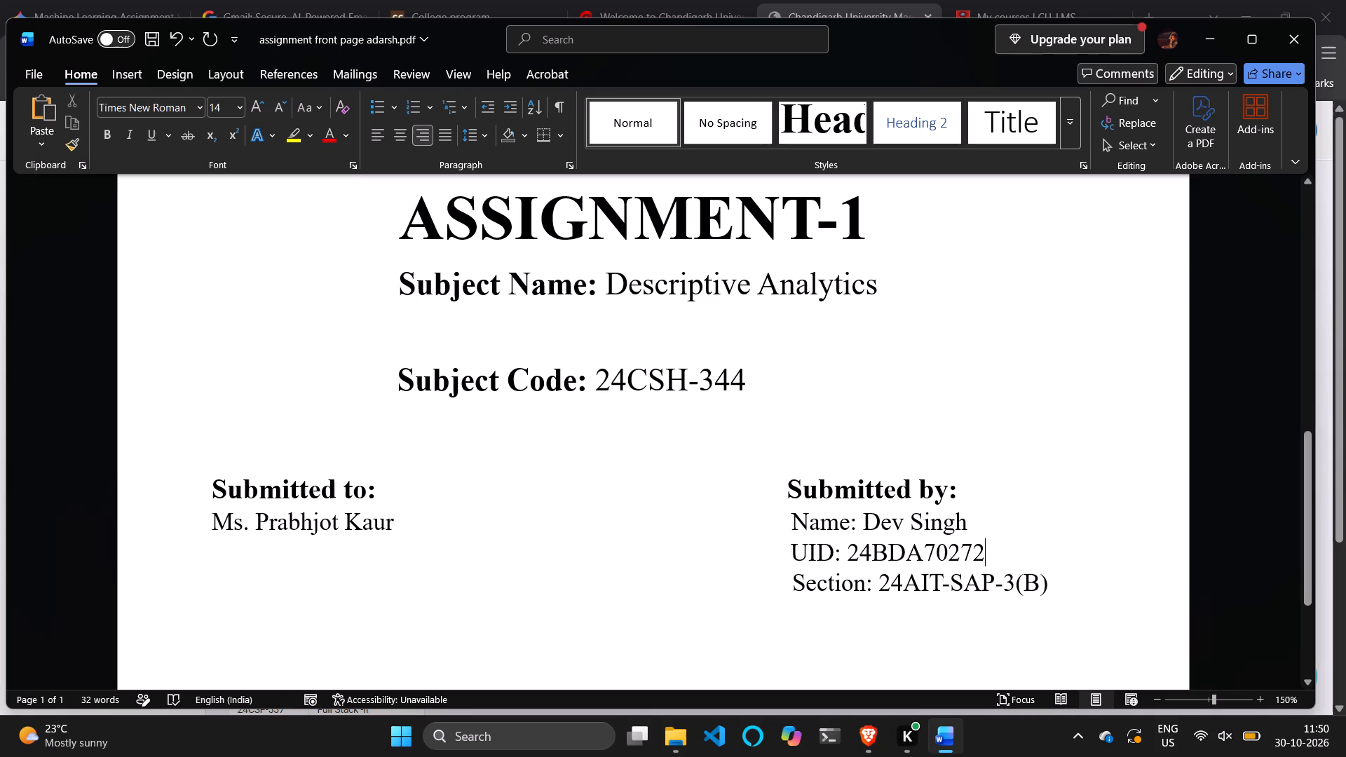
scroll(1039, 606, "down", 1, "ctrl")
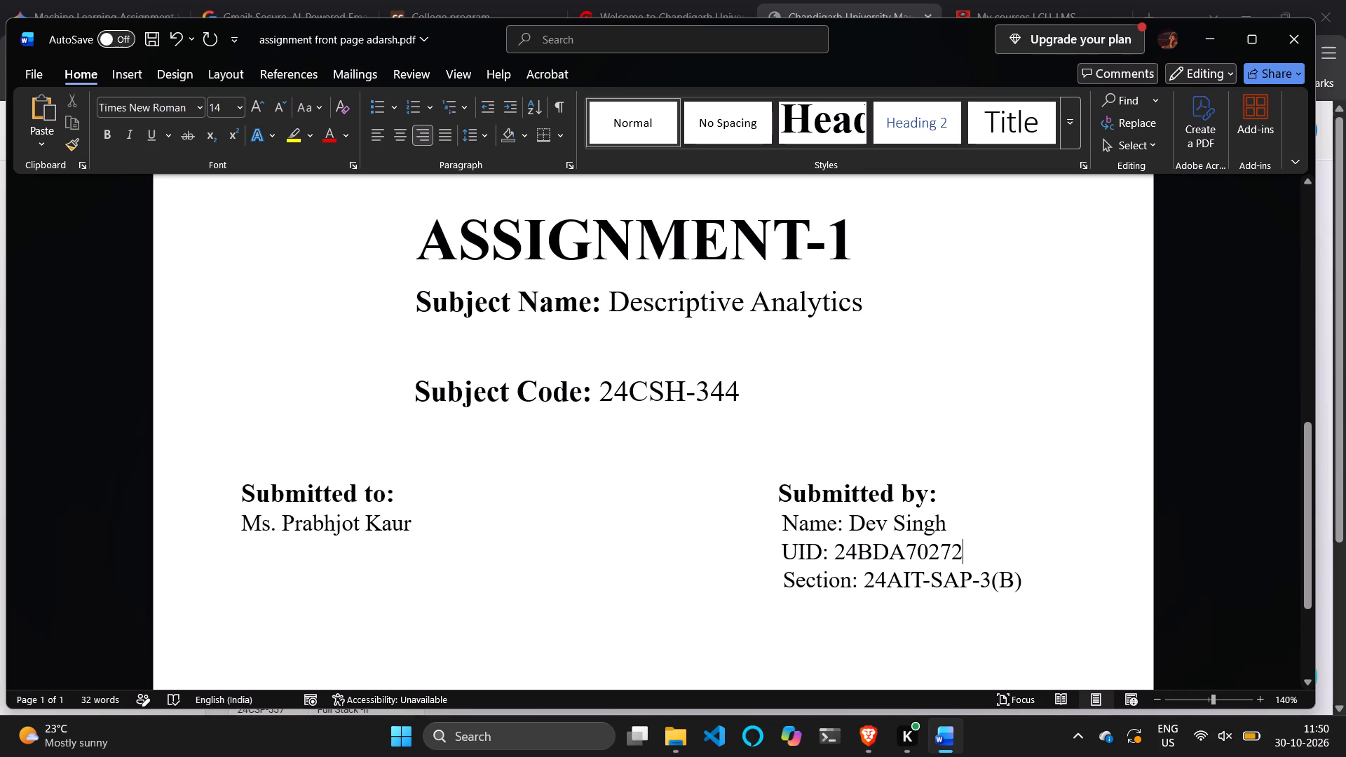
left_click(1028, 596)
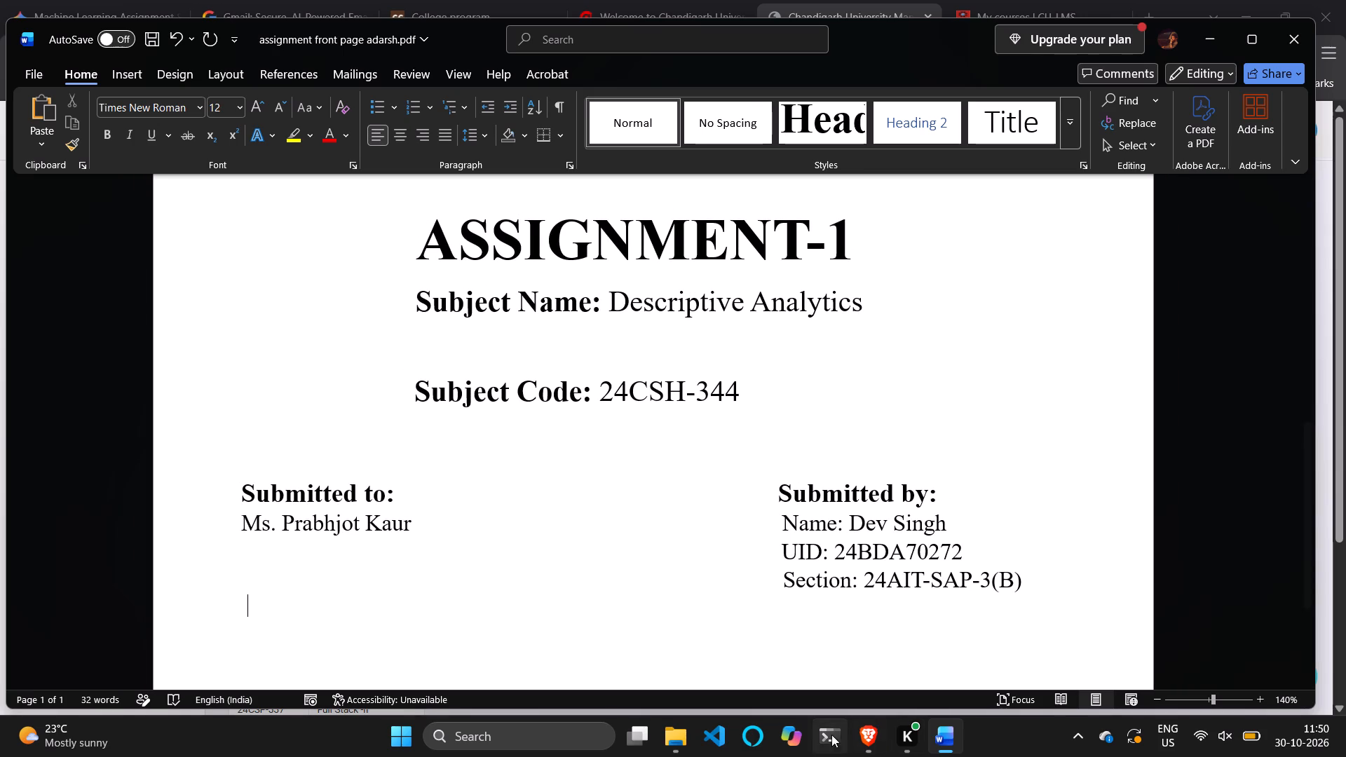
Switch to the Brave browser to view the university portal's timetable page.
left_click(869, 739)
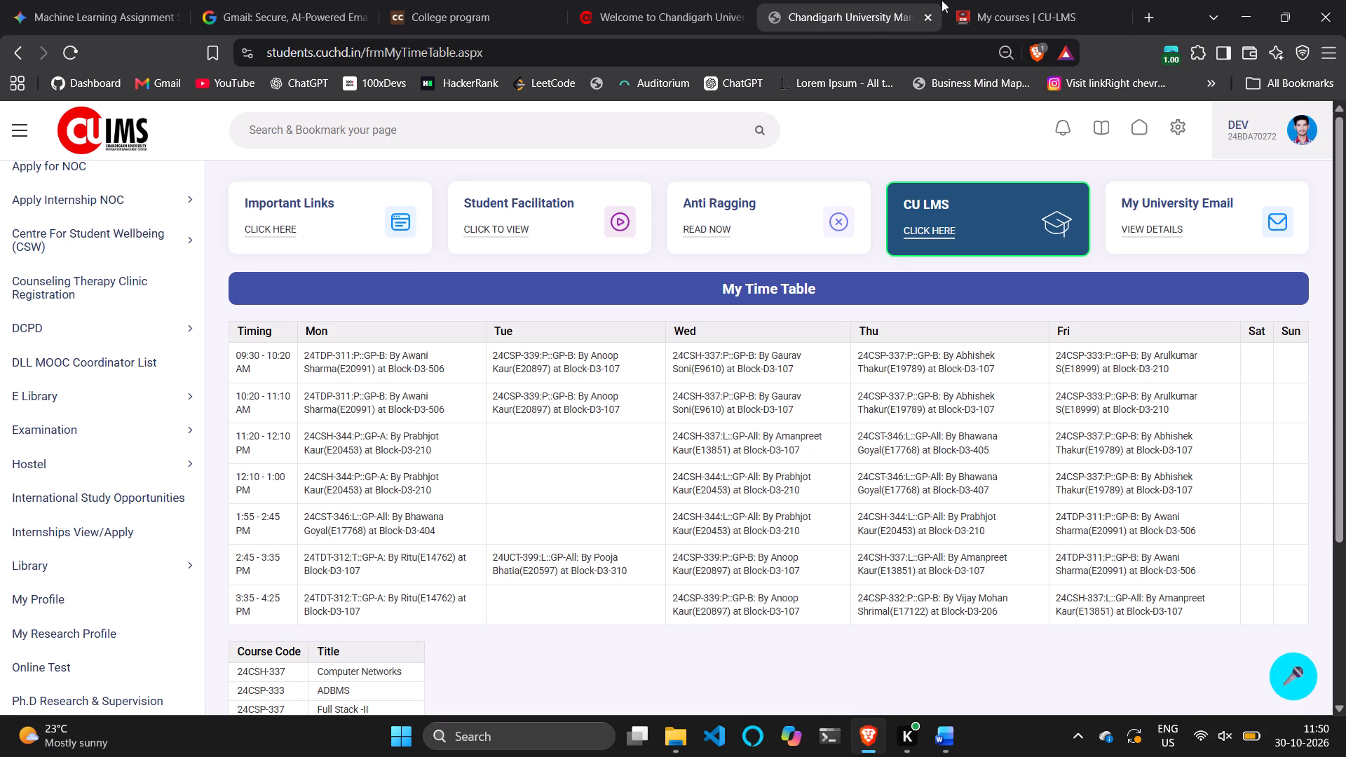
Check the section code of the Descriptive Analytics course in the LMS course list and return to Word.
left_click(995, 0)
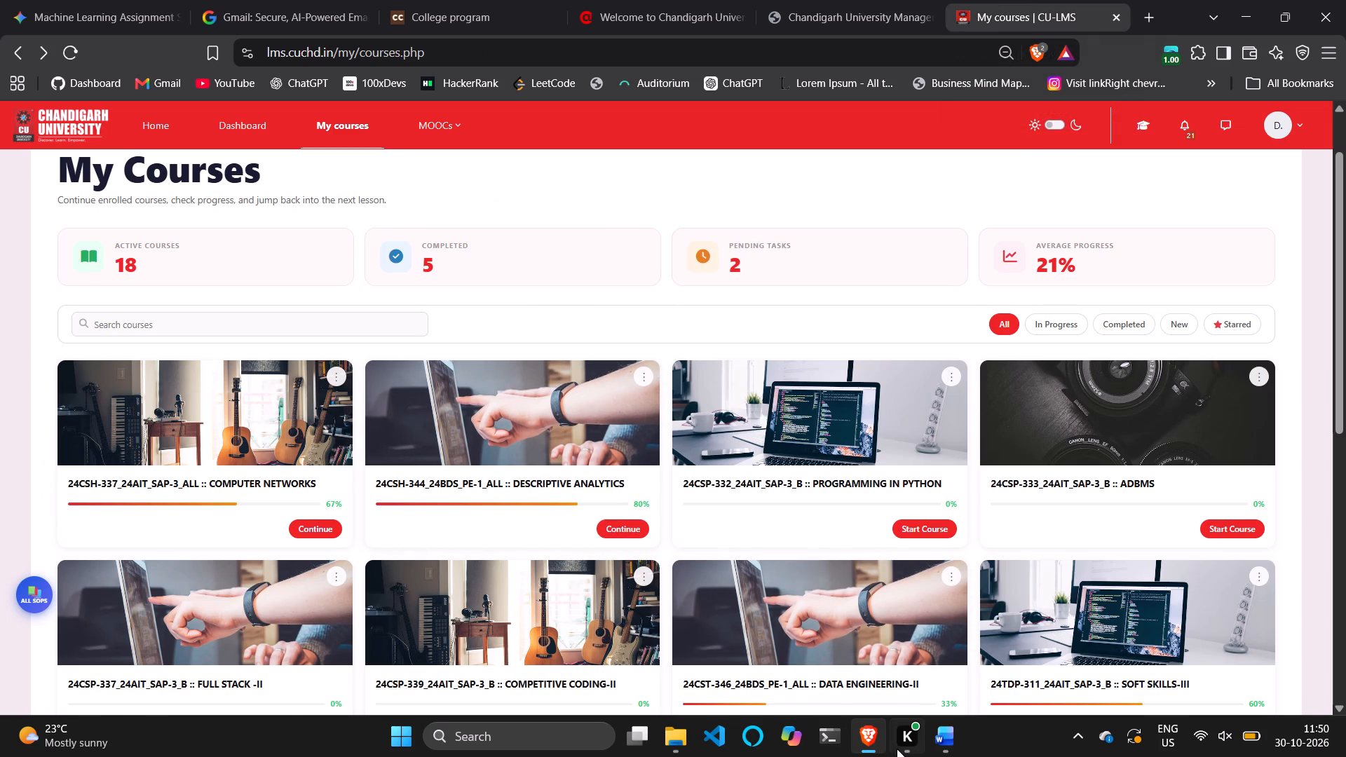
left_click(876, 741)
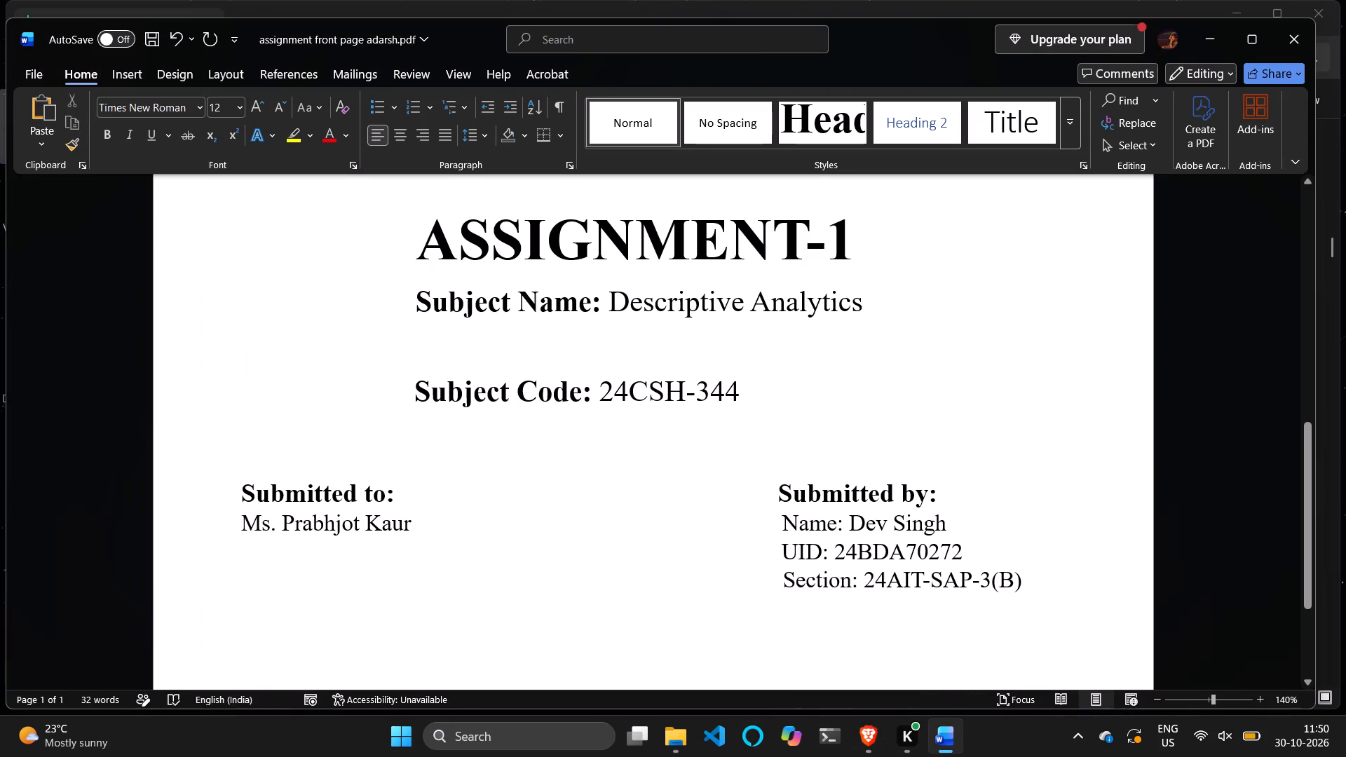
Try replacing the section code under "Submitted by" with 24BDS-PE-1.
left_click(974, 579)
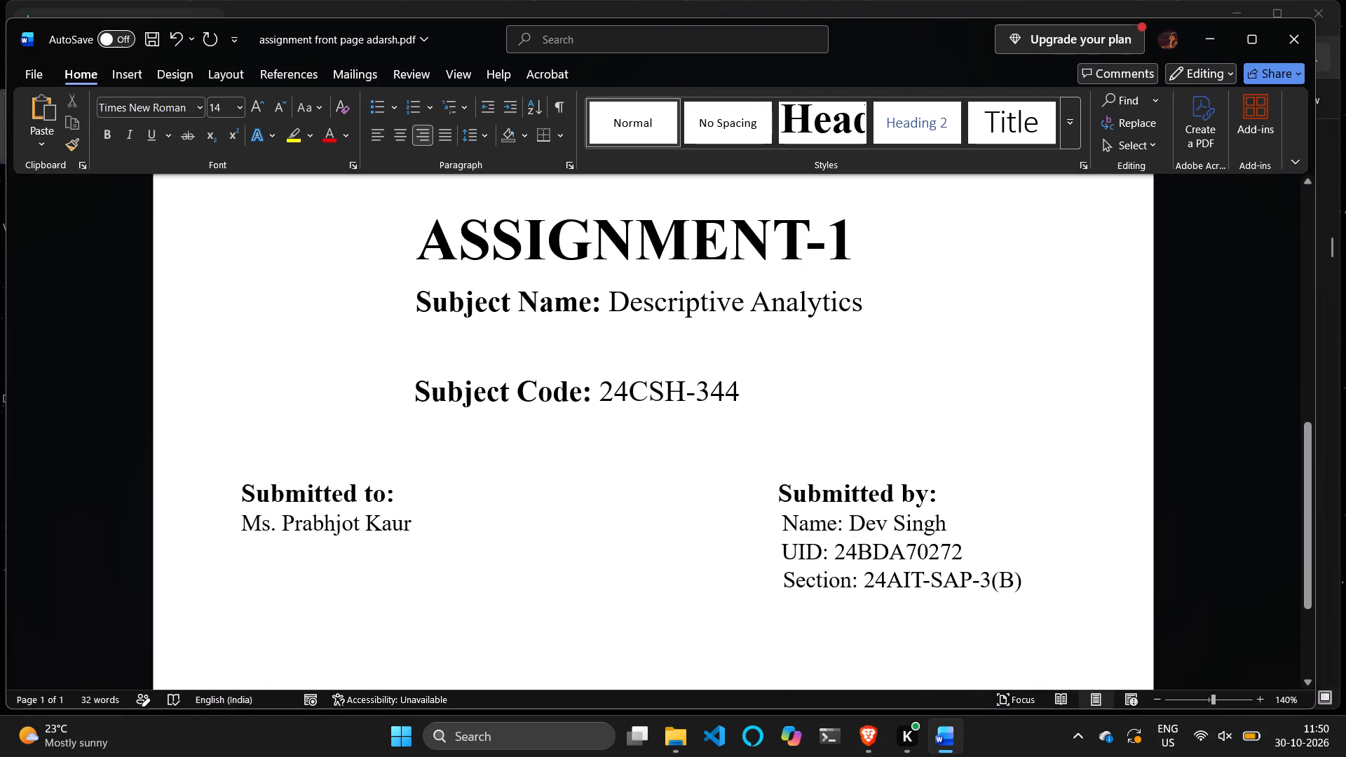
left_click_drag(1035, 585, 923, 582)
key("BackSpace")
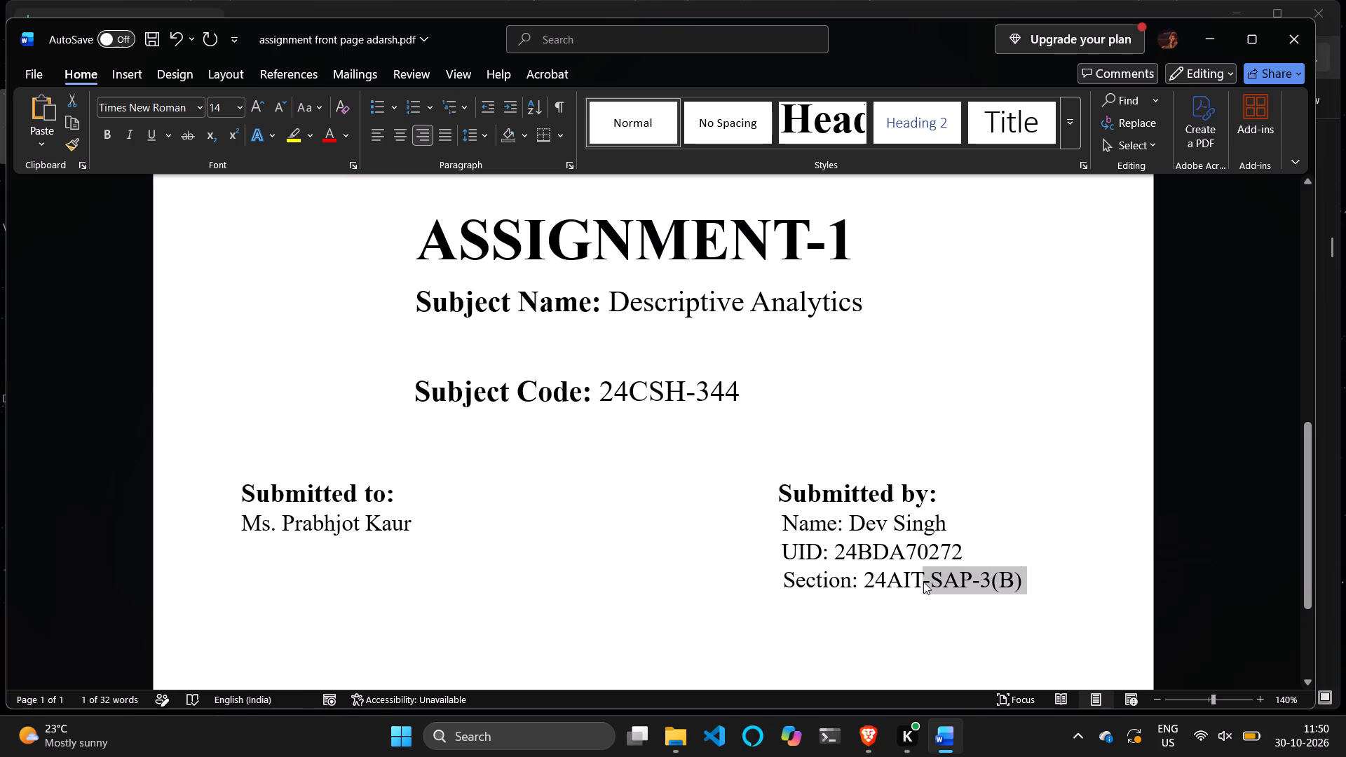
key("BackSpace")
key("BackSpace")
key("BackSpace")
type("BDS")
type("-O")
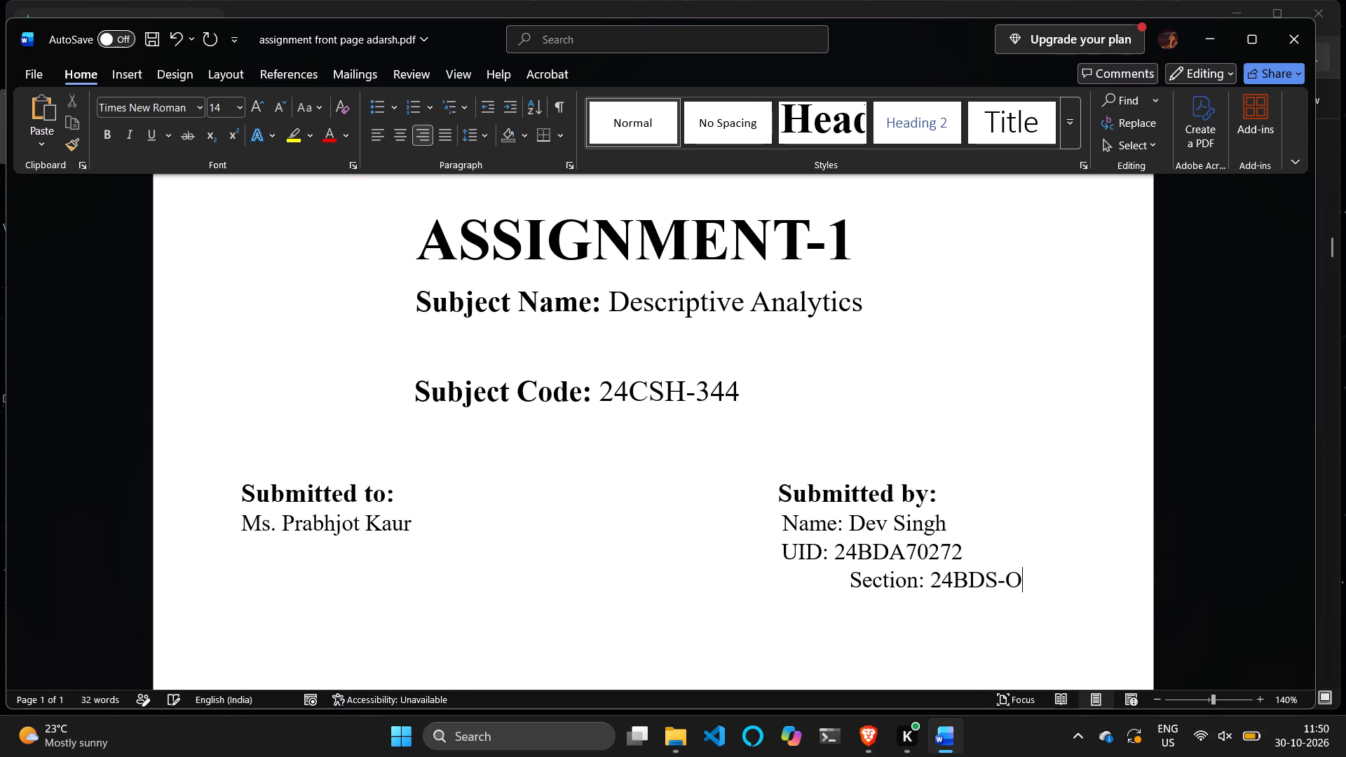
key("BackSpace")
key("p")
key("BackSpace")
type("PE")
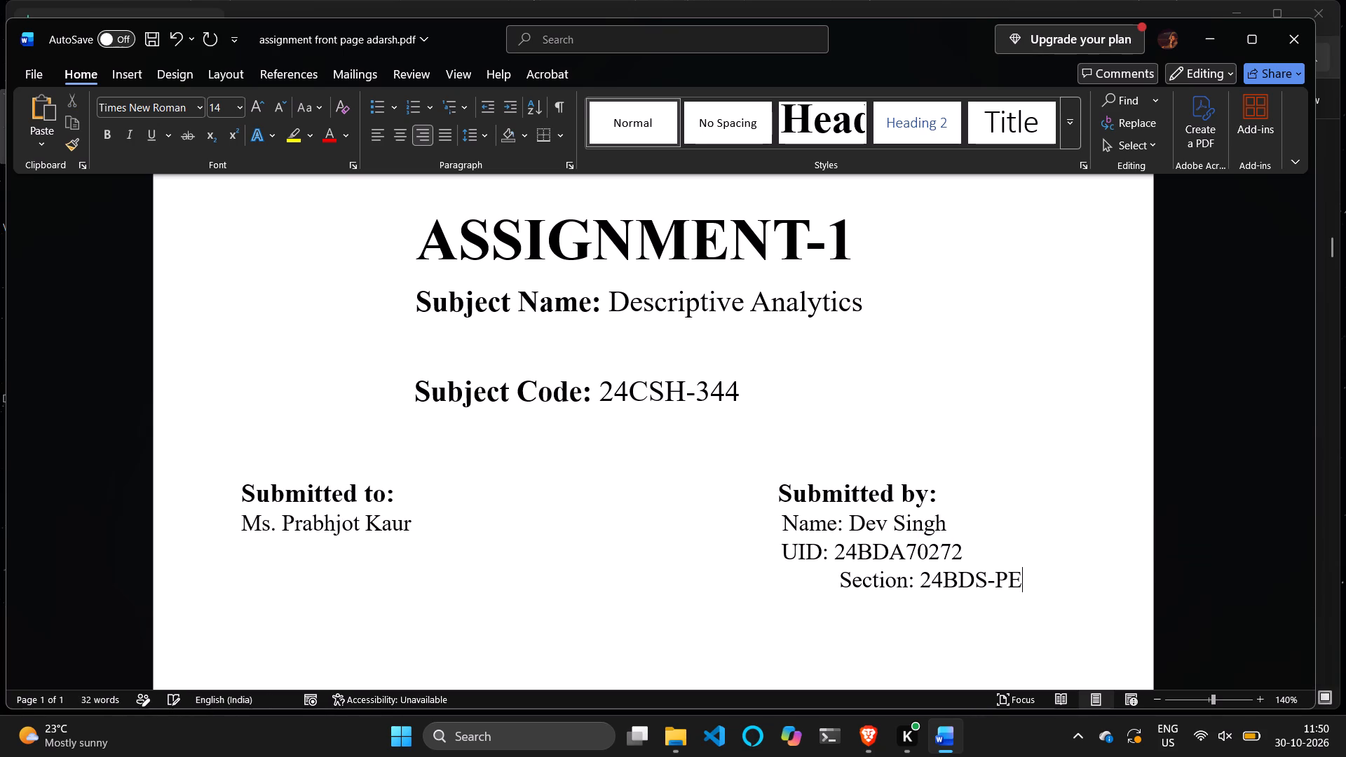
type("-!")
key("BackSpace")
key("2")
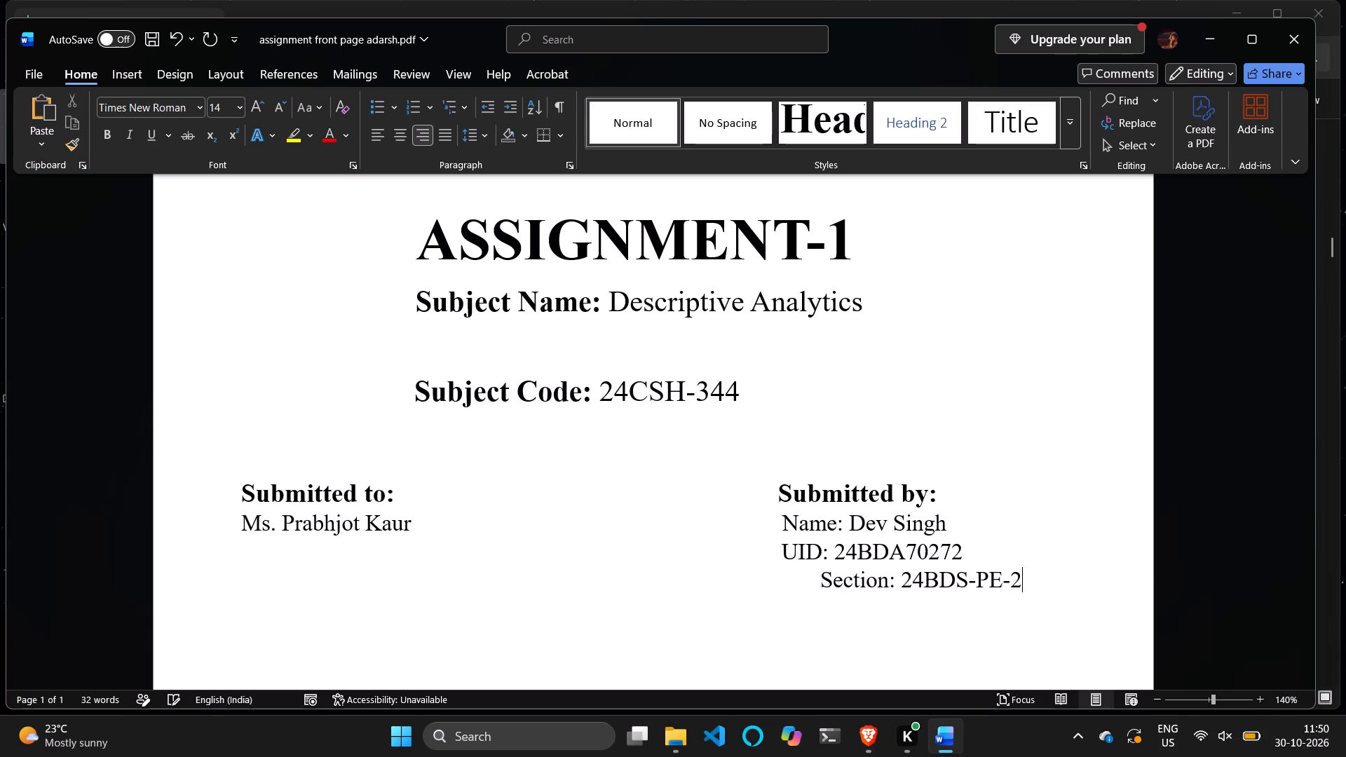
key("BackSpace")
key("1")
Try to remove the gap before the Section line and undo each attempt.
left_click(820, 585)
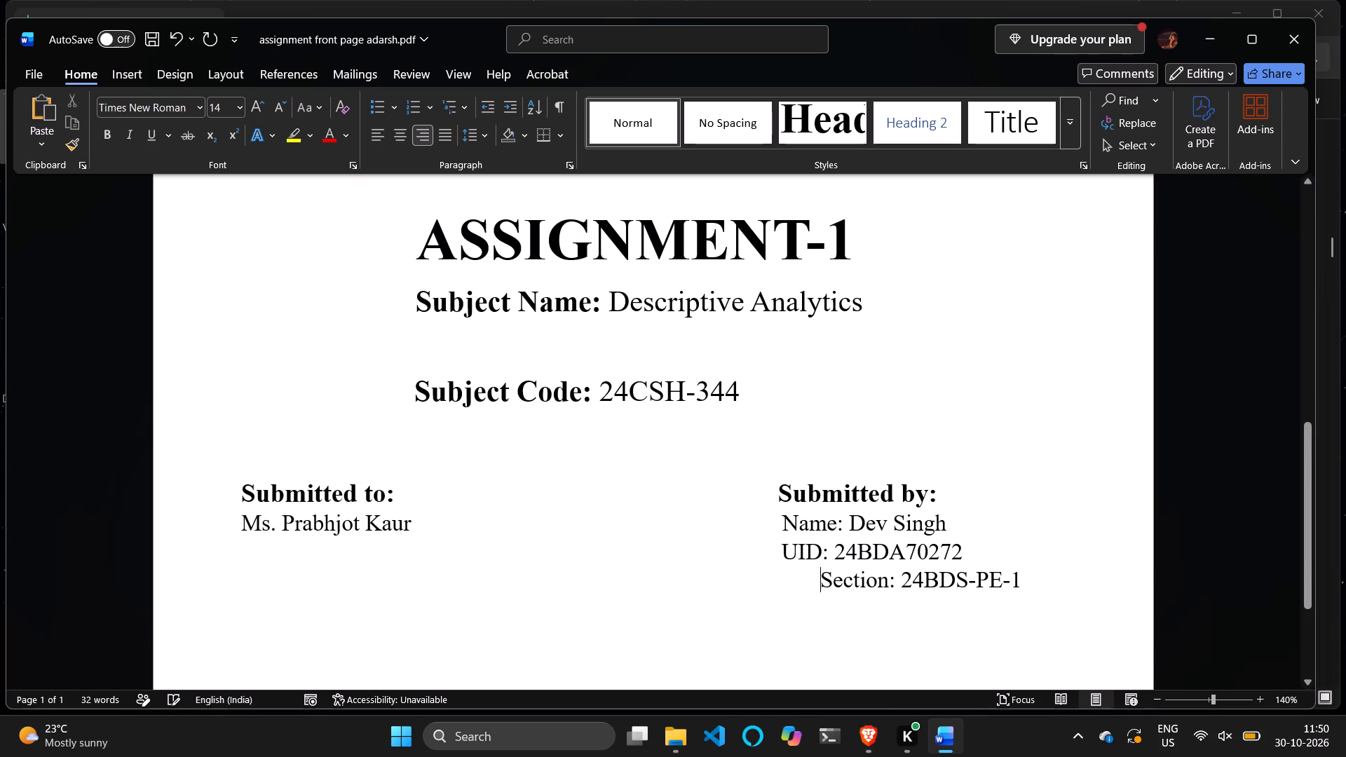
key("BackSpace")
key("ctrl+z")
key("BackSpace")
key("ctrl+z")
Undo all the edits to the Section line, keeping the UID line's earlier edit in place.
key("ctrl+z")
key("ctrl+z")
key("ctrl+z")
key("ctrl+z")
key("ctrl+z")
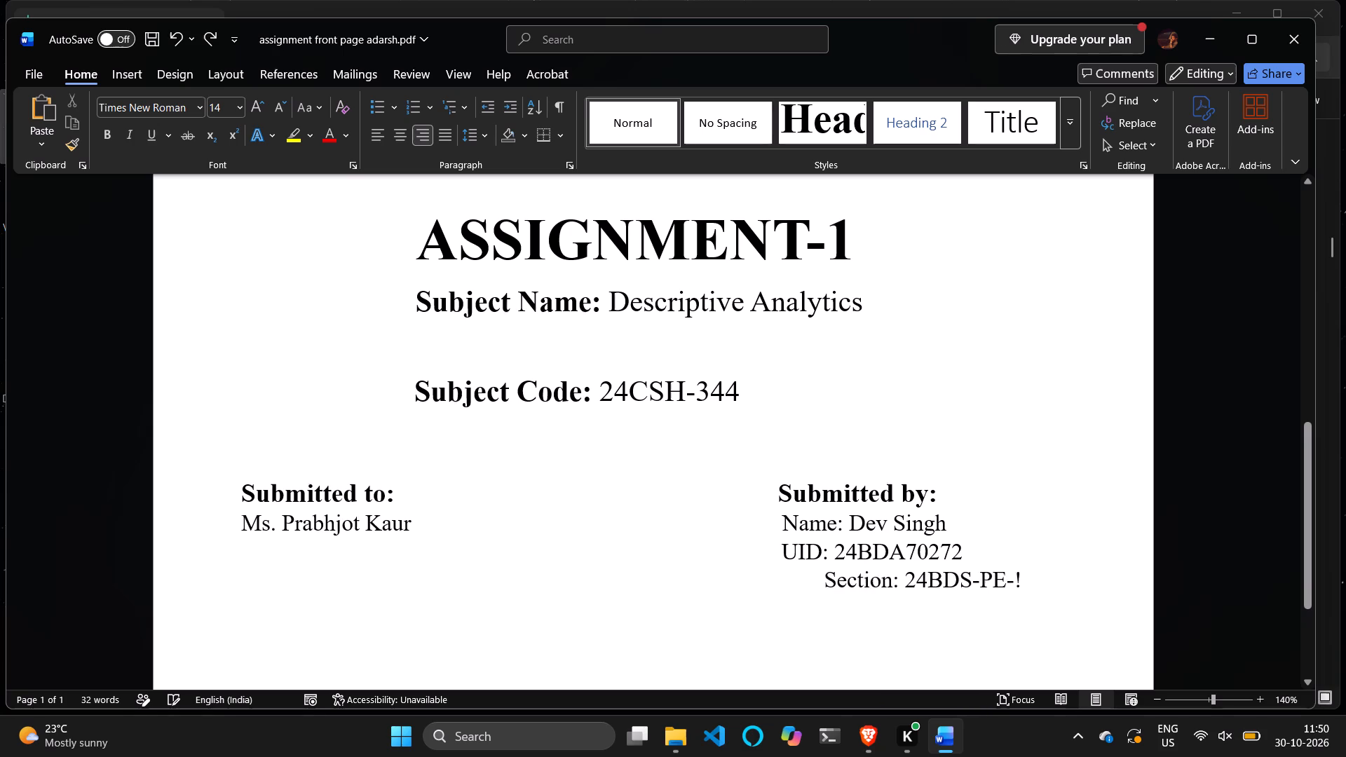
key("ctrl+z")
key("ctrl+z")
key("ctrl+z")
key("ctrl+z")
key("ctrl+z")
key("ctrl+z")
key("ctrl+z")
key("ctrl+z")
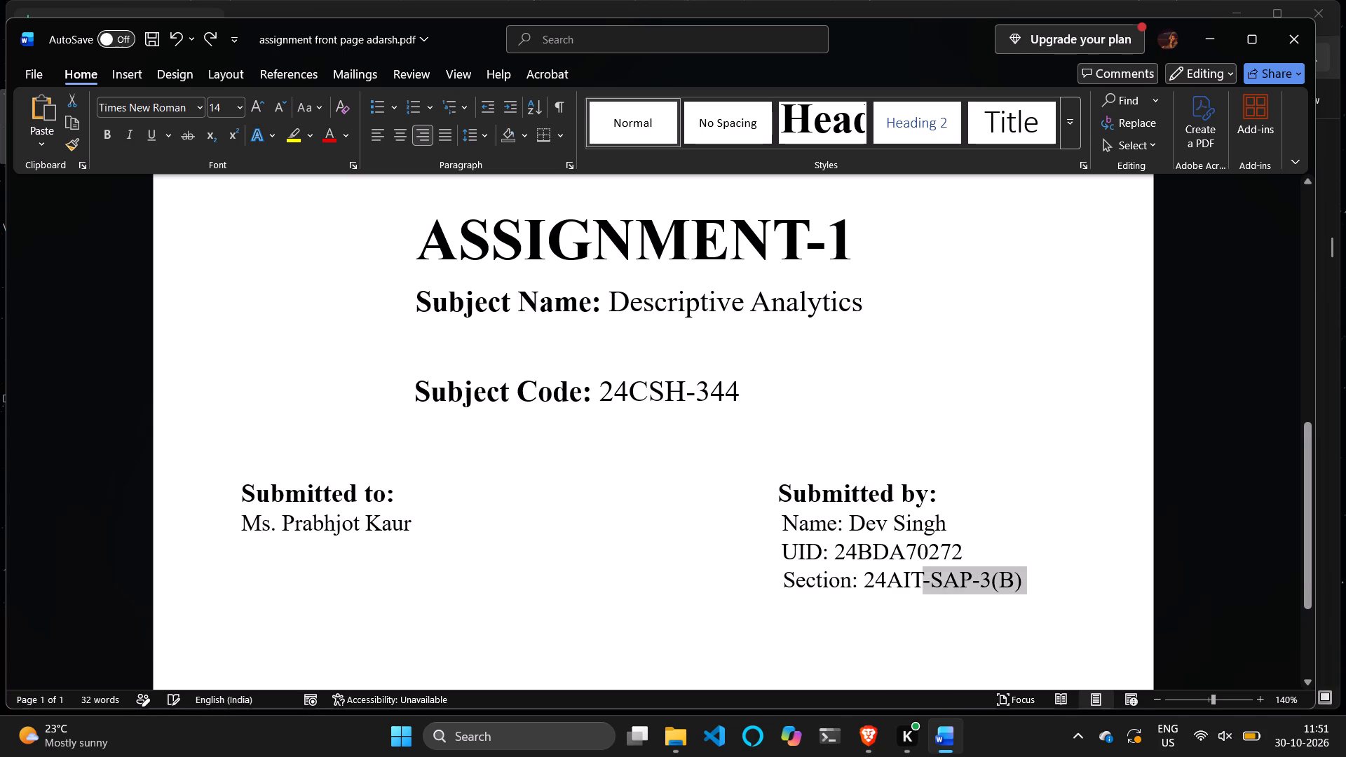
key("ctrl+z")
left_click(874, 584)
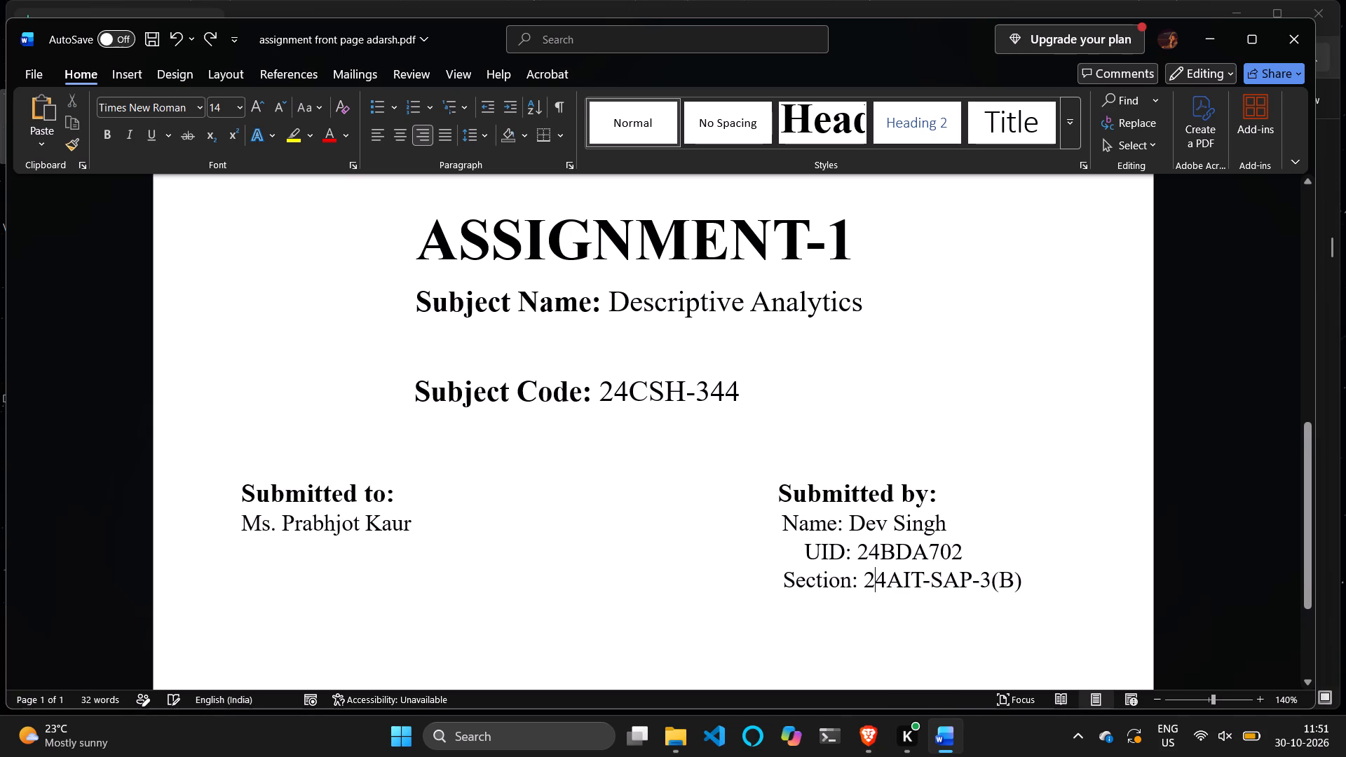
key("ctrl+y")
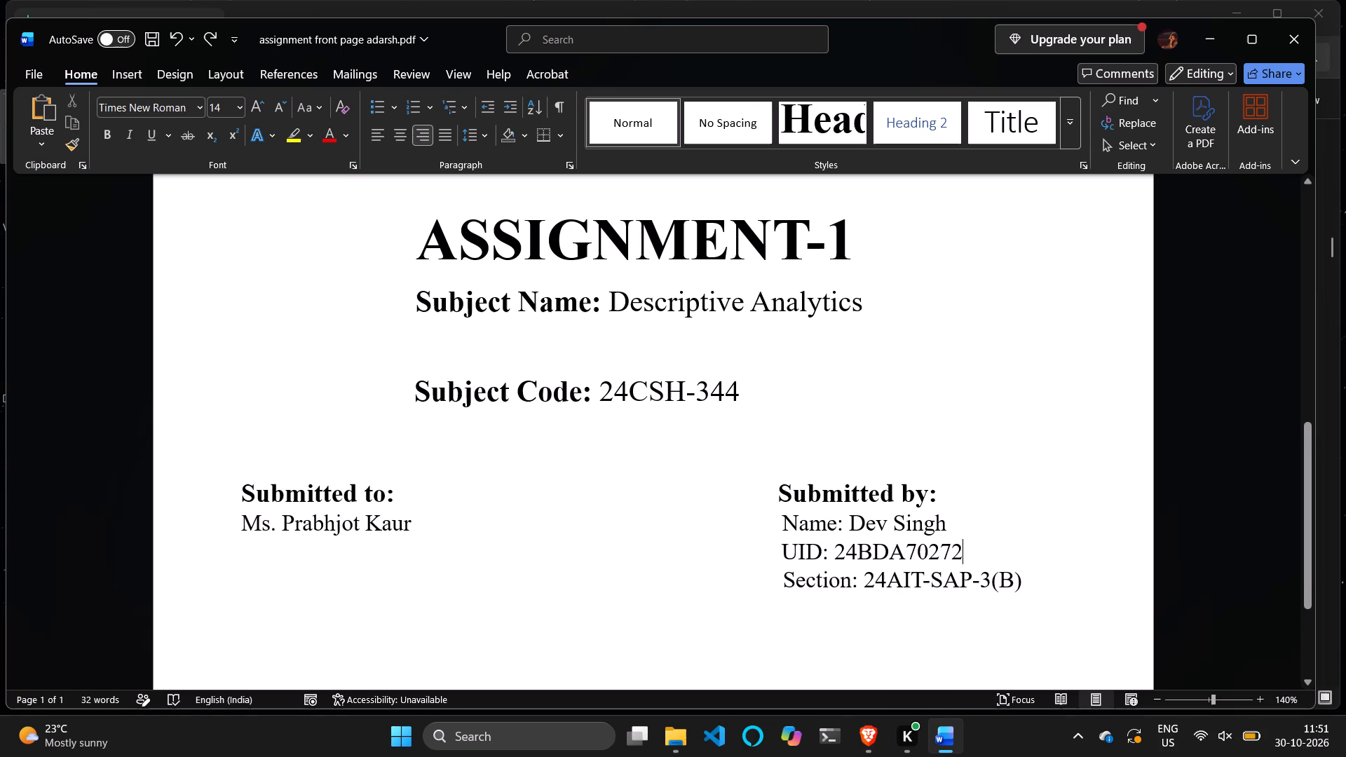
Replace "AIT" with "BDS" in the section code under "Submitted by", leaving the rest of the code intact.
left_click(874, 581)
left_click(914, 587)
left_click(916, 587)
key("Right")
key("BackSpace")
key("BackSpace")
key("BackSpace")
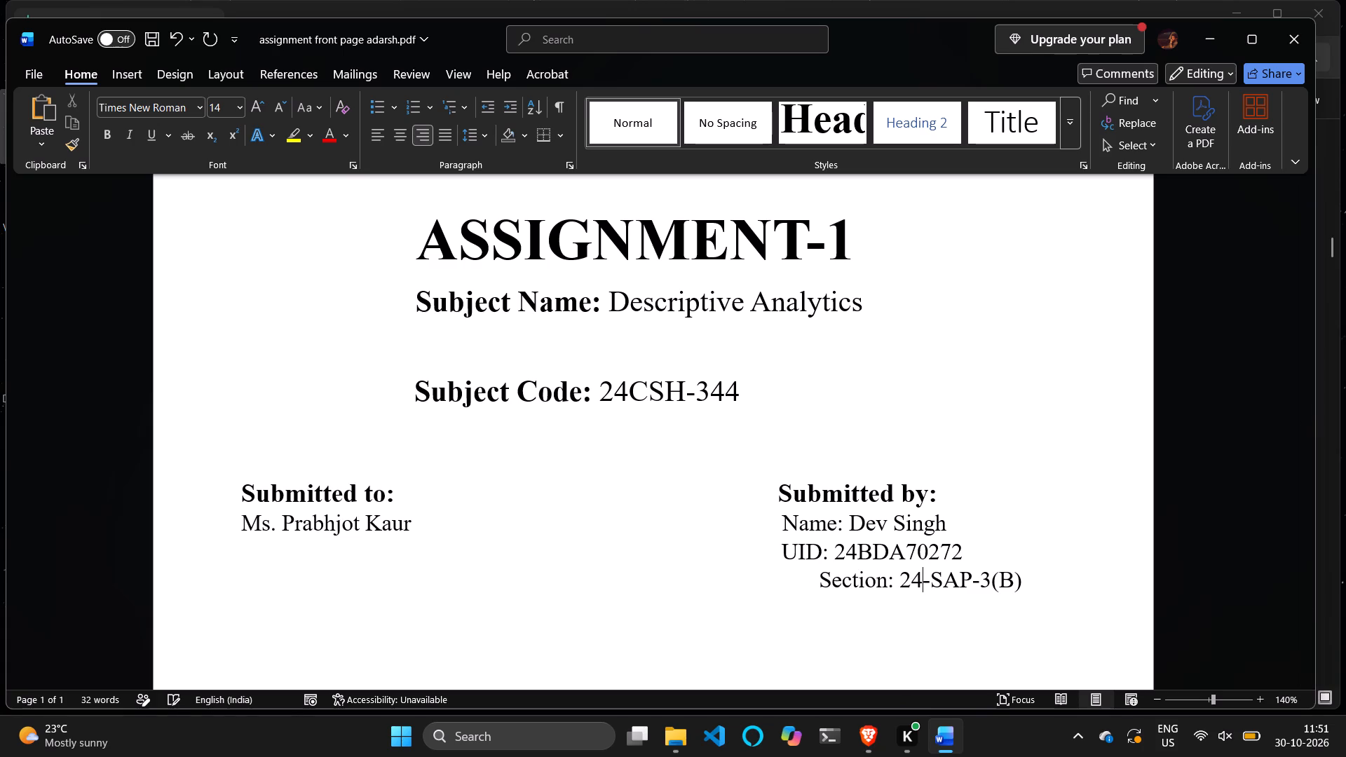
type("BDS")
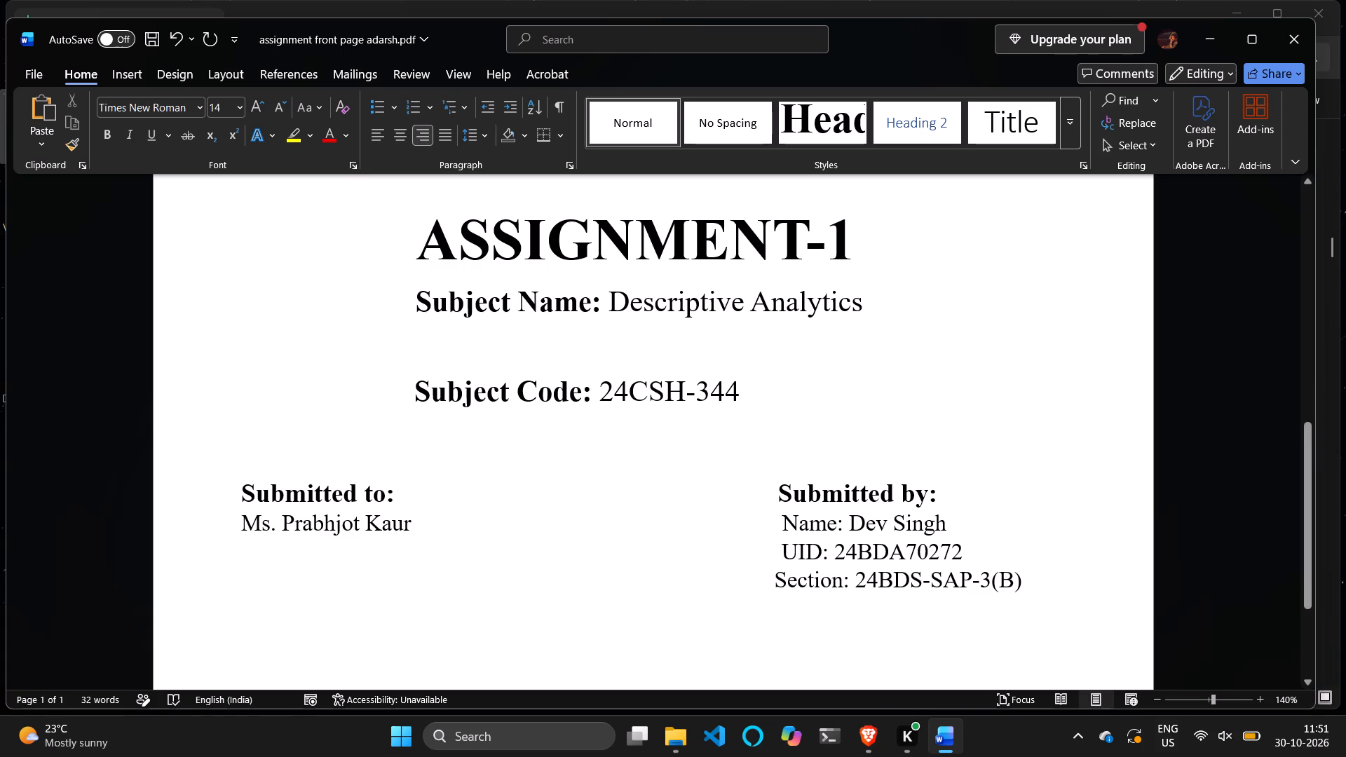
Replace the part of the section code after "24BDS-" with "PE-1".
left_click(965, 582)
key("BackSpace")
key("BackSpace")
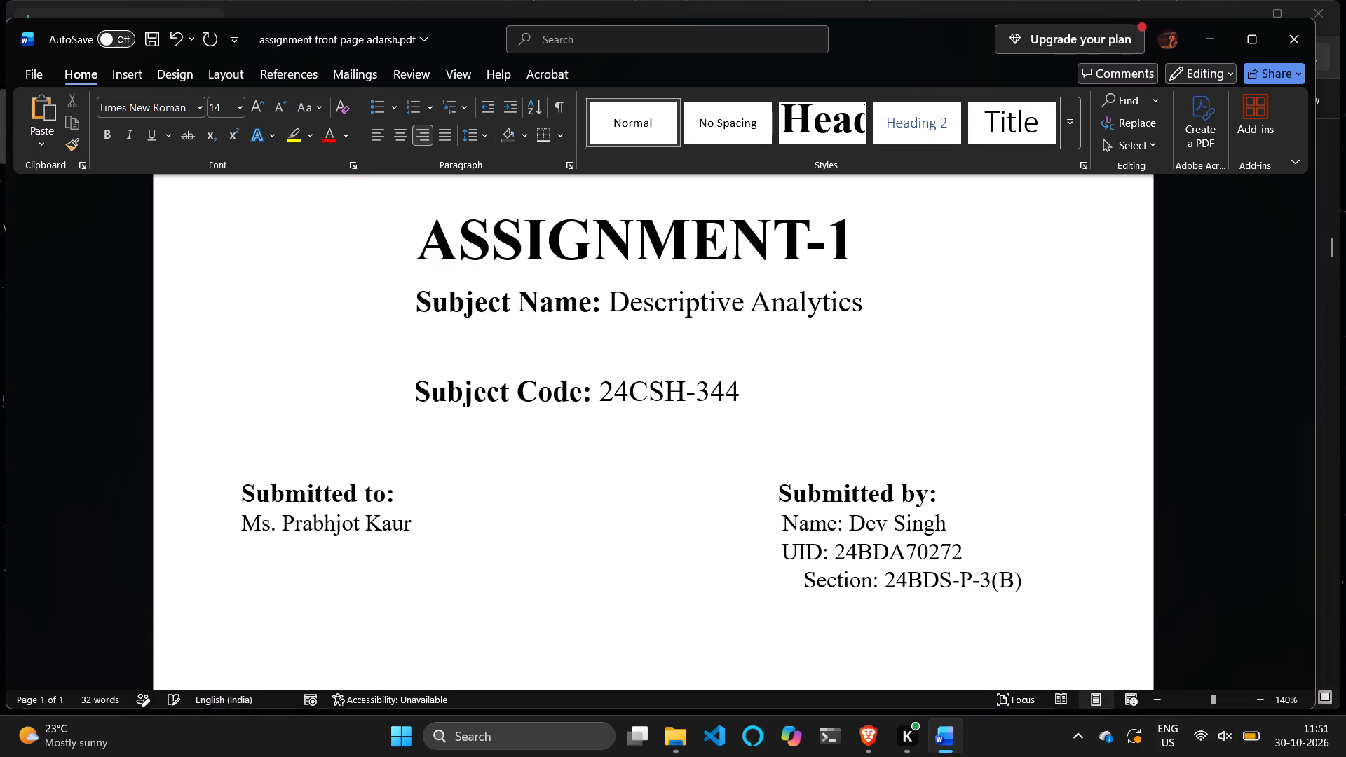
key("Right")
key("shift+e")
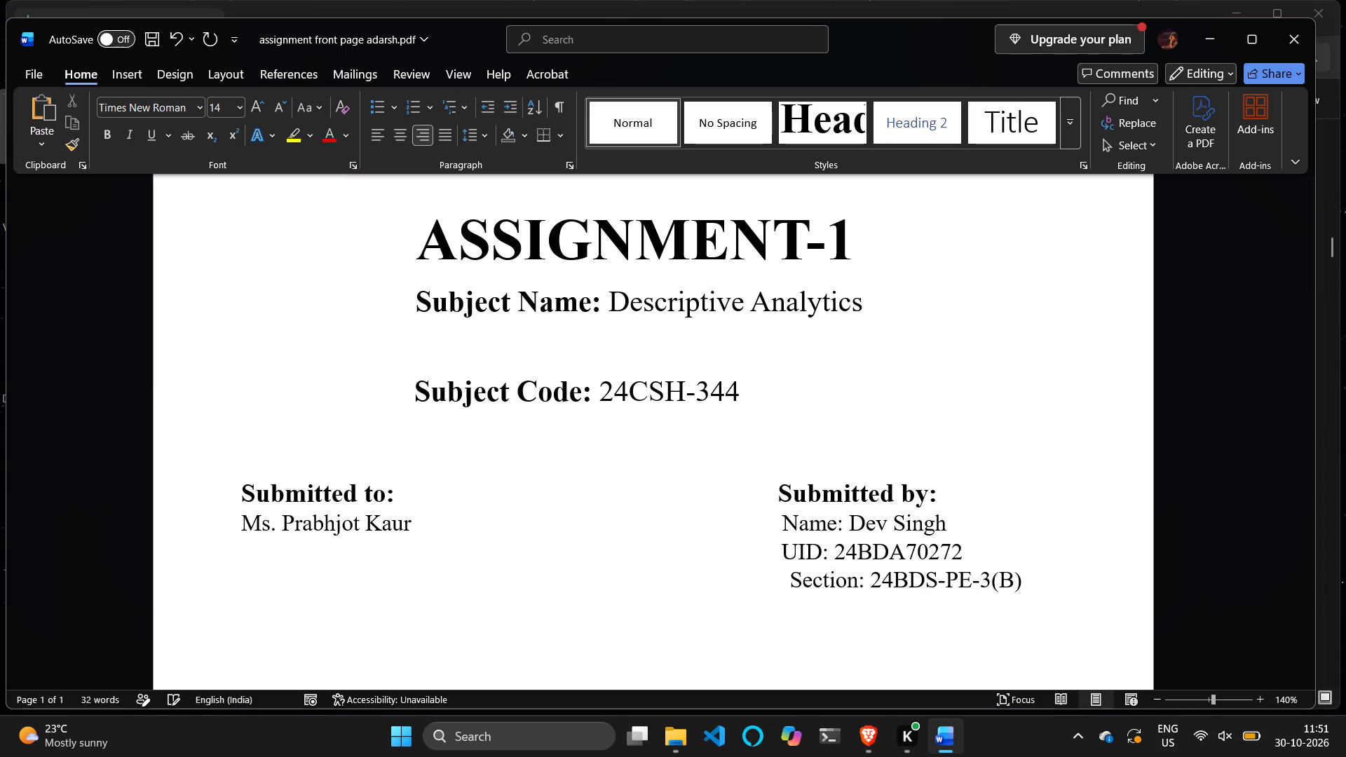
left_click_drag(996, 583, 1033, 580)
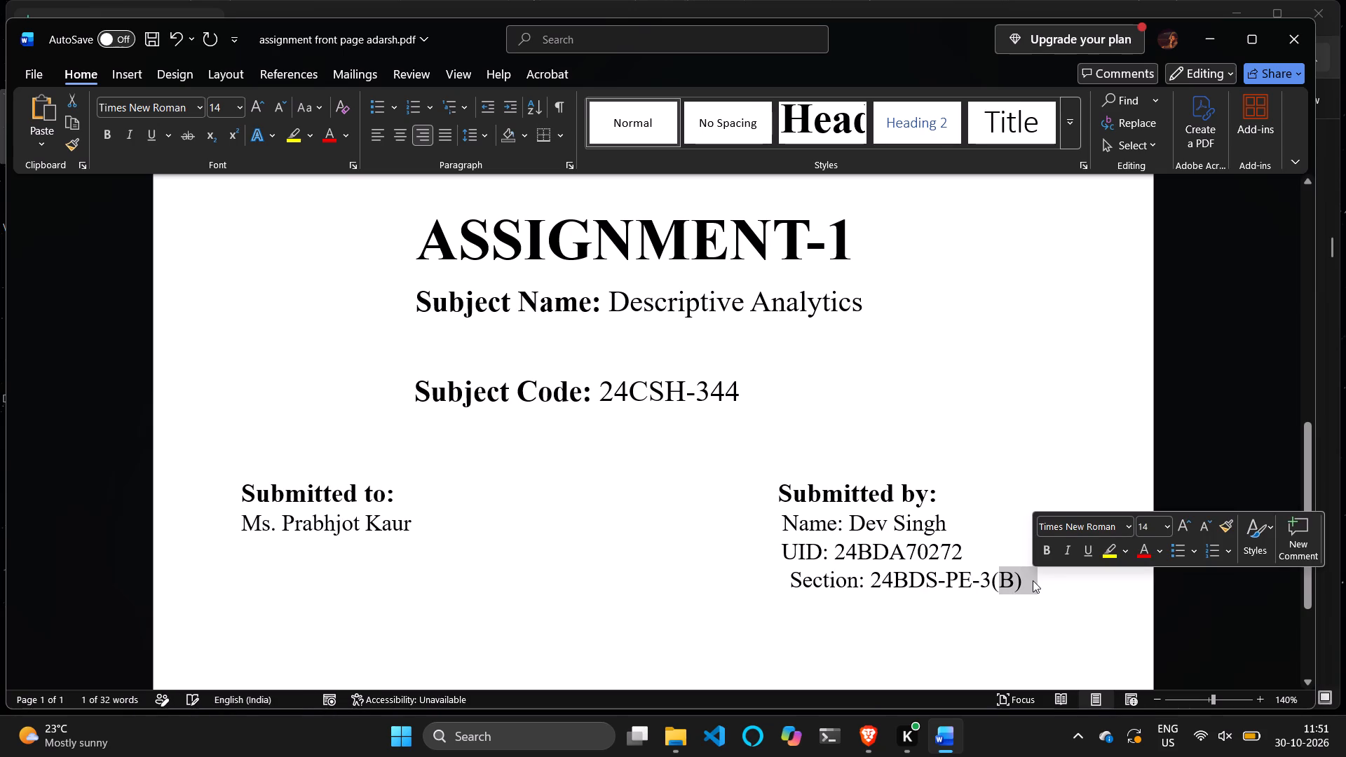
left_click(1033, 580)
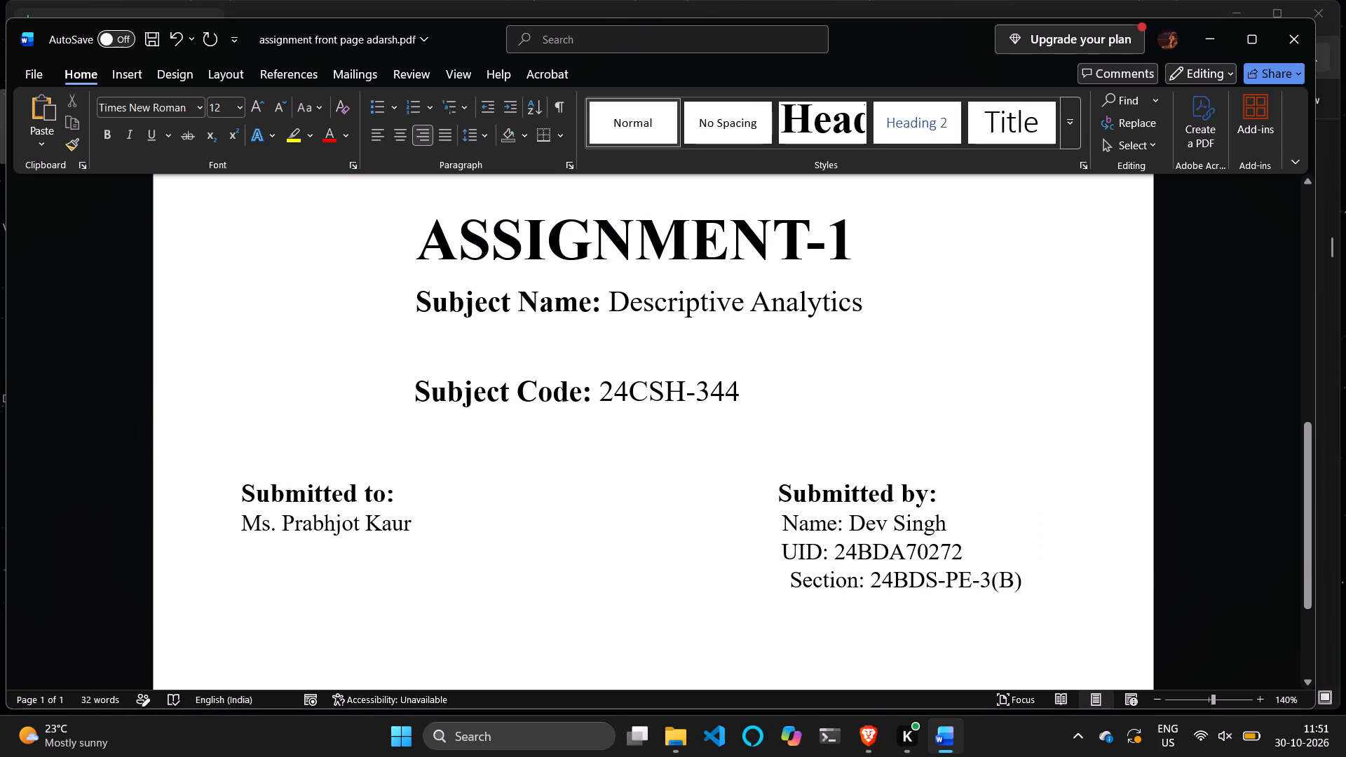
left_click(1024, 580)
key("BackSpace")
key("BackSpace")
key("BackSpace")
key("BackSpace")
key("1")
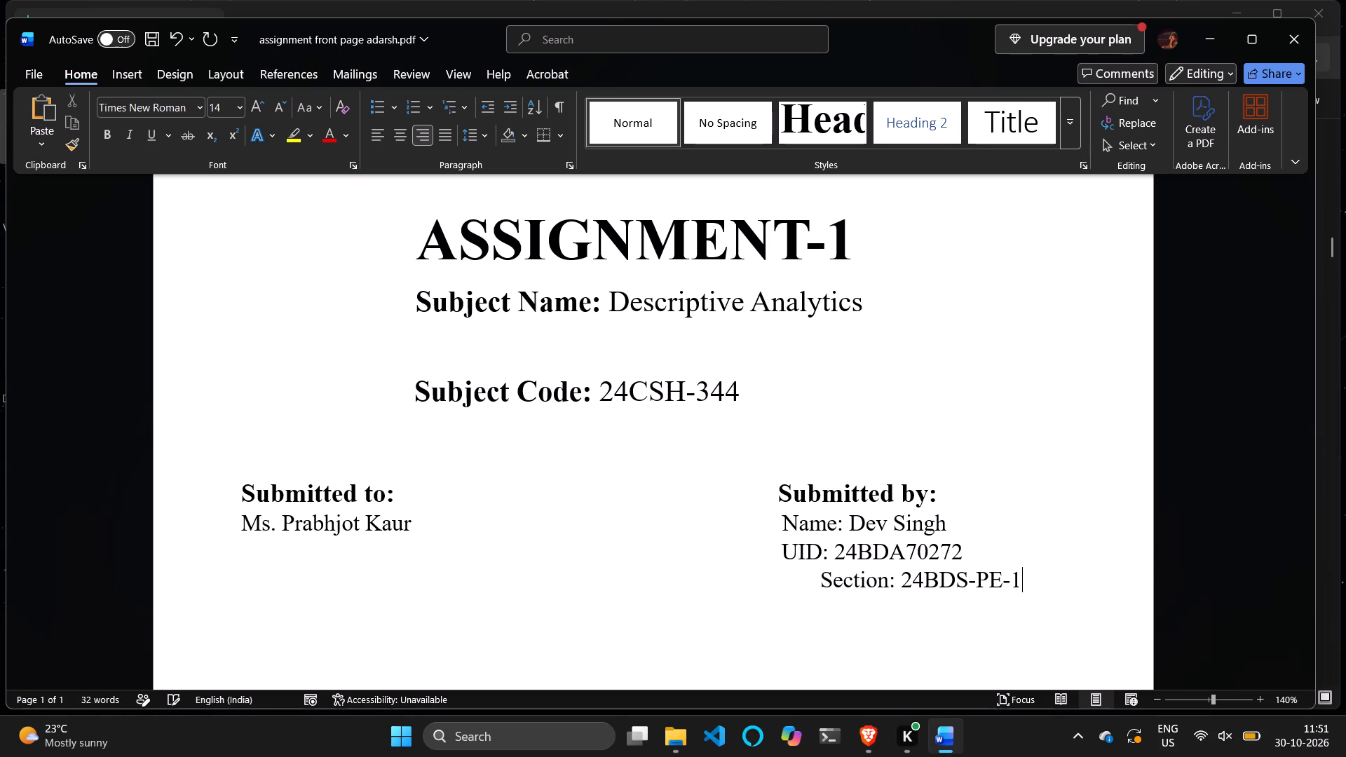
Remove the indent before the Section line under "Submitted by" and realign it so it ends flush with the UID line.
left_click(824, 581)
key("BackSpace")
key("BackSpace")
key("BackSpace")
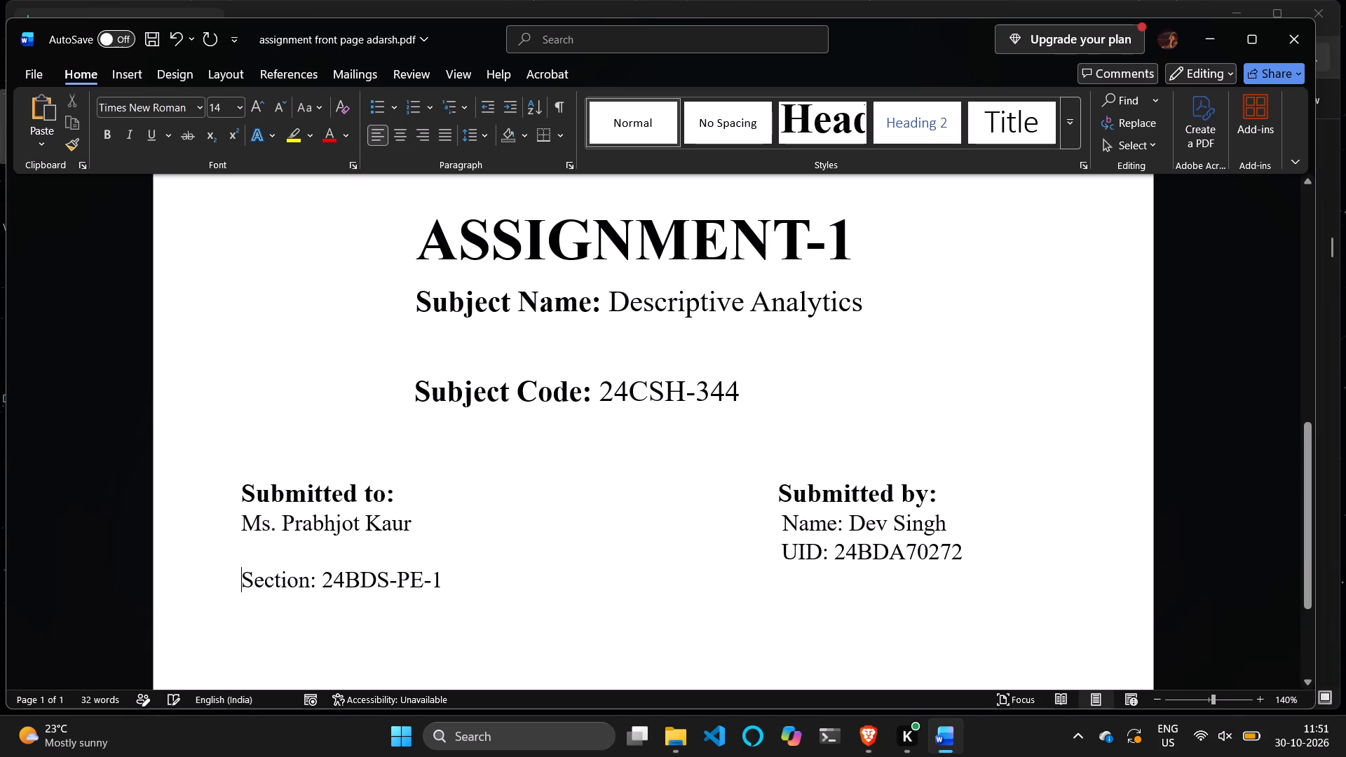
key("BackSpace")
key("Return")
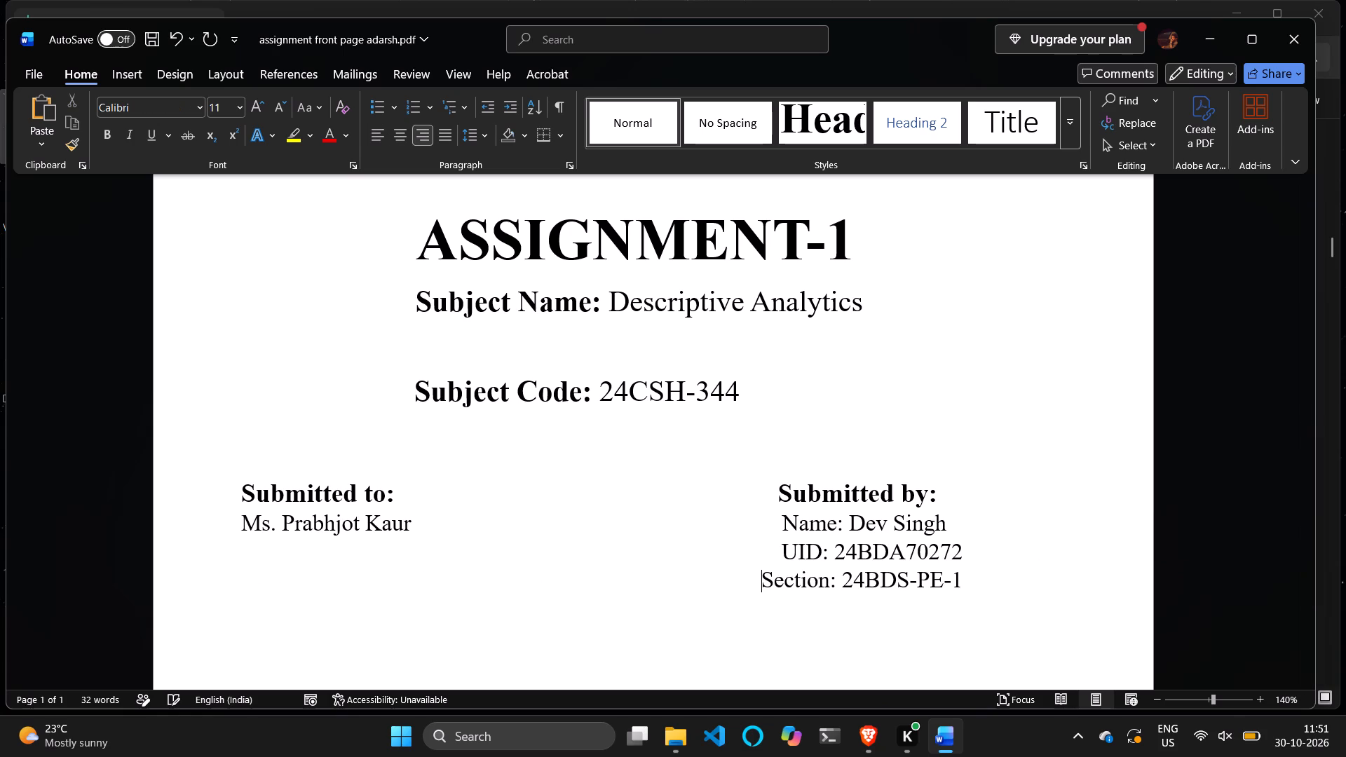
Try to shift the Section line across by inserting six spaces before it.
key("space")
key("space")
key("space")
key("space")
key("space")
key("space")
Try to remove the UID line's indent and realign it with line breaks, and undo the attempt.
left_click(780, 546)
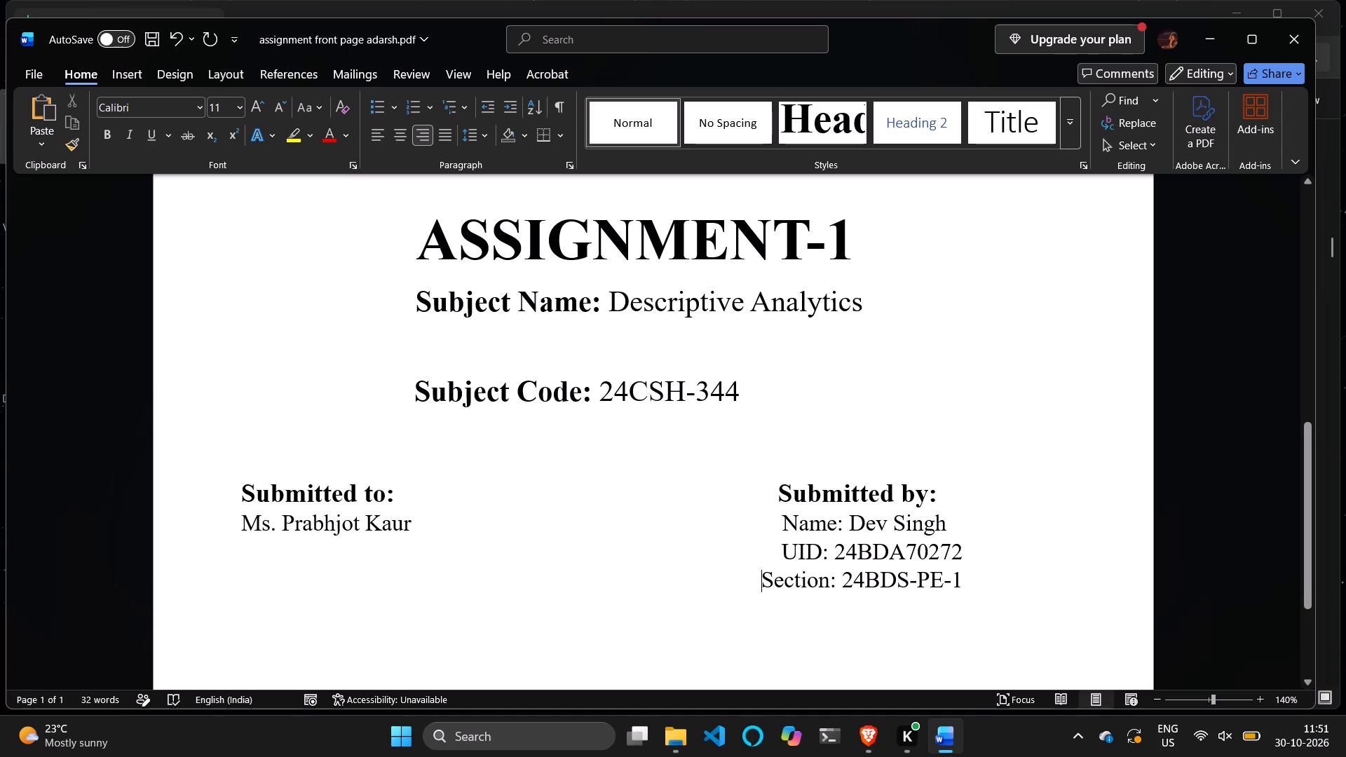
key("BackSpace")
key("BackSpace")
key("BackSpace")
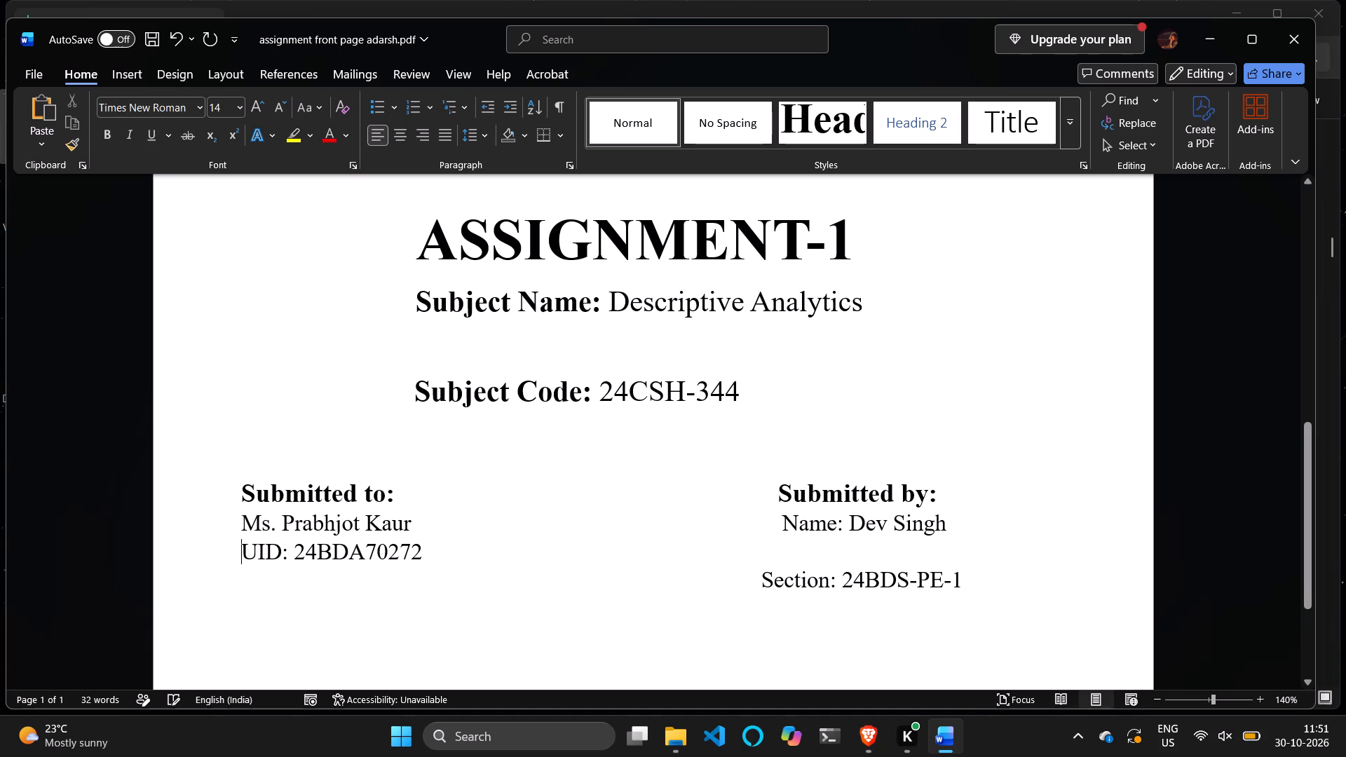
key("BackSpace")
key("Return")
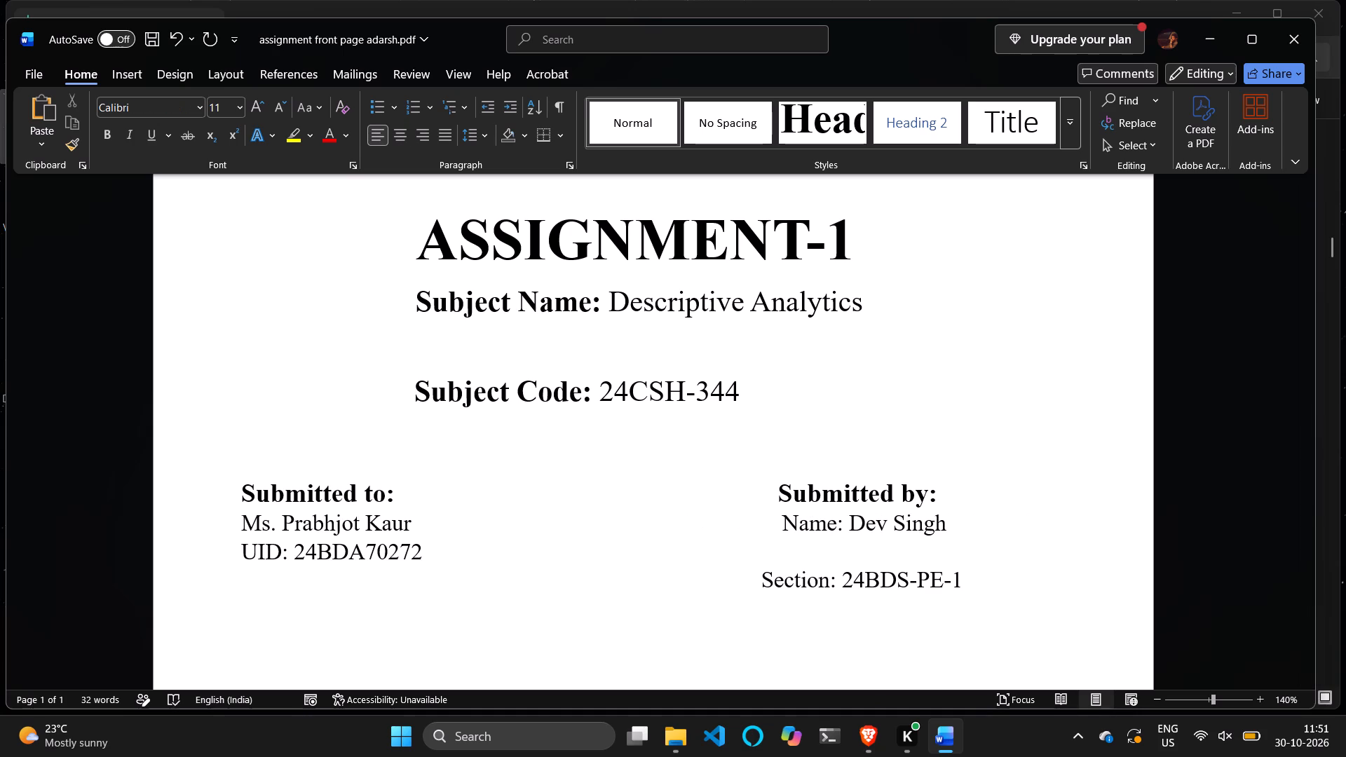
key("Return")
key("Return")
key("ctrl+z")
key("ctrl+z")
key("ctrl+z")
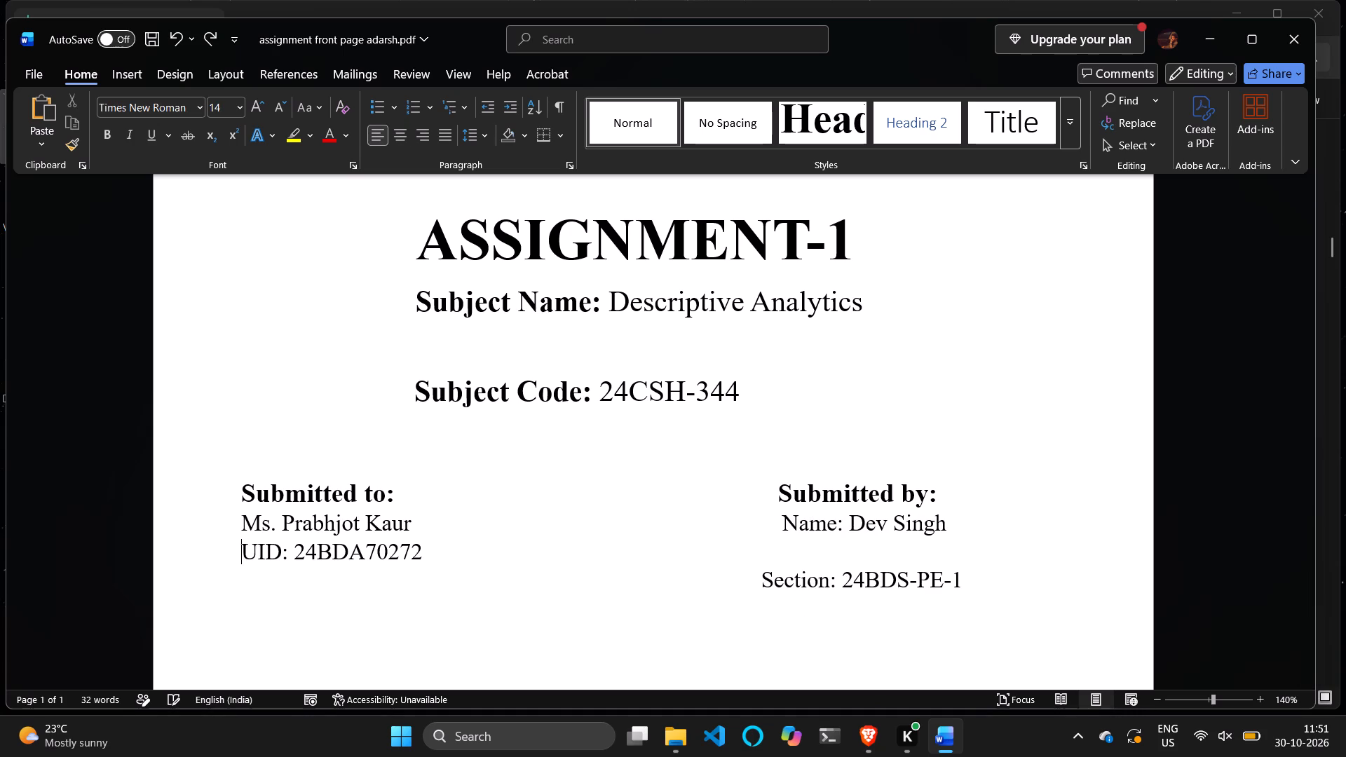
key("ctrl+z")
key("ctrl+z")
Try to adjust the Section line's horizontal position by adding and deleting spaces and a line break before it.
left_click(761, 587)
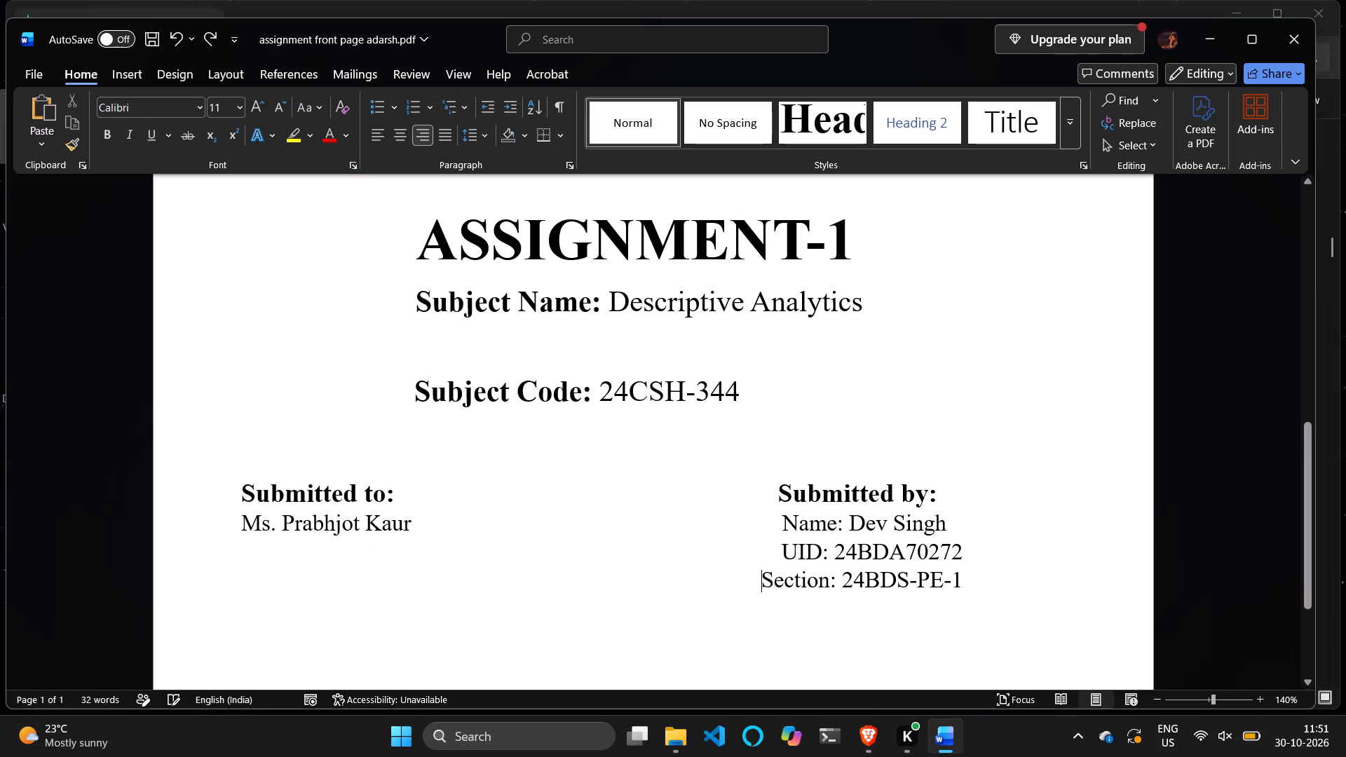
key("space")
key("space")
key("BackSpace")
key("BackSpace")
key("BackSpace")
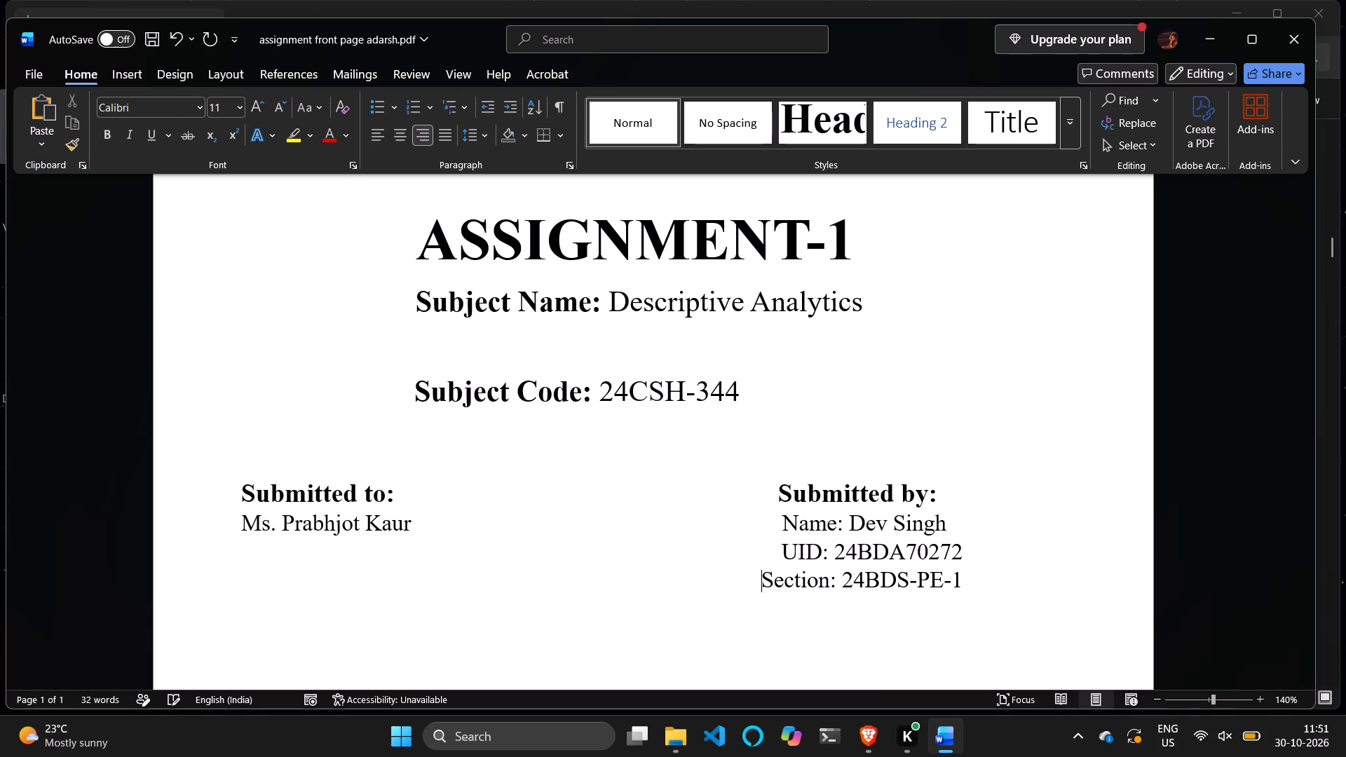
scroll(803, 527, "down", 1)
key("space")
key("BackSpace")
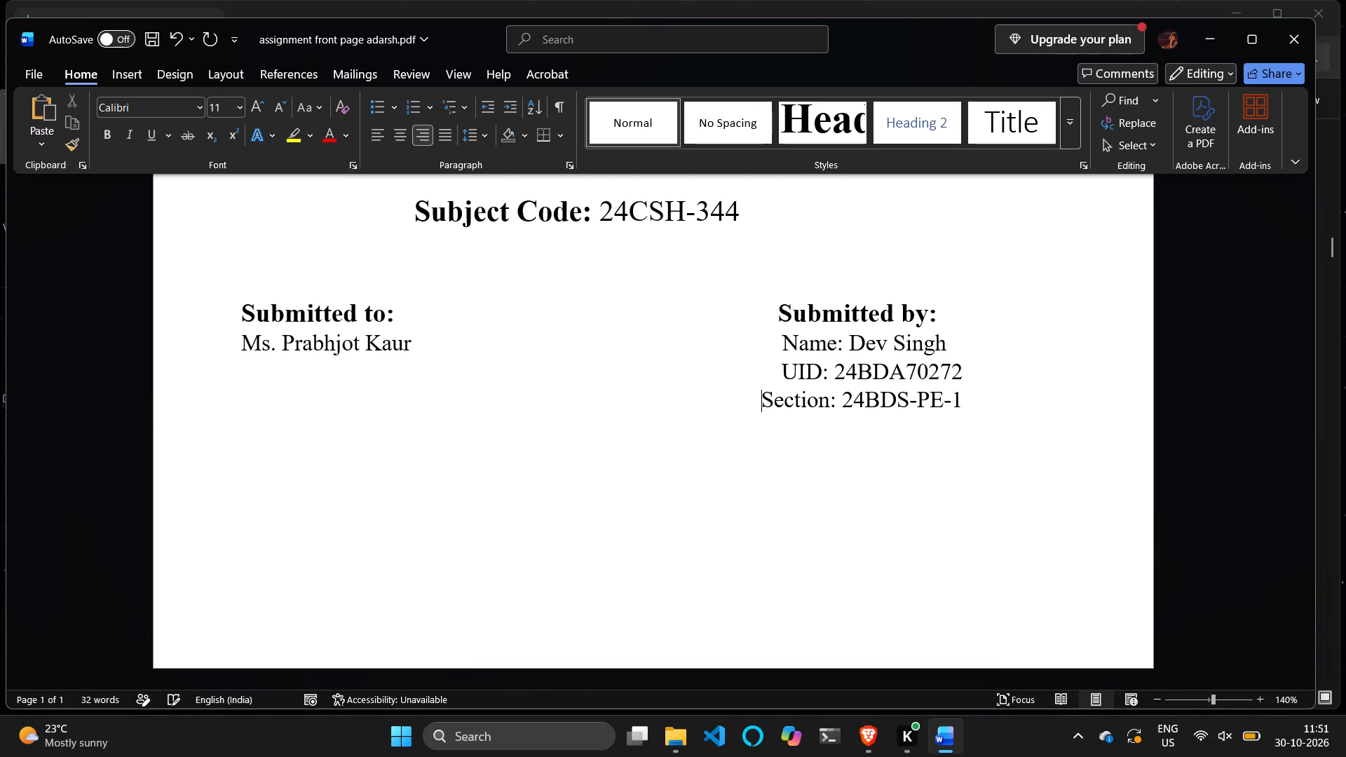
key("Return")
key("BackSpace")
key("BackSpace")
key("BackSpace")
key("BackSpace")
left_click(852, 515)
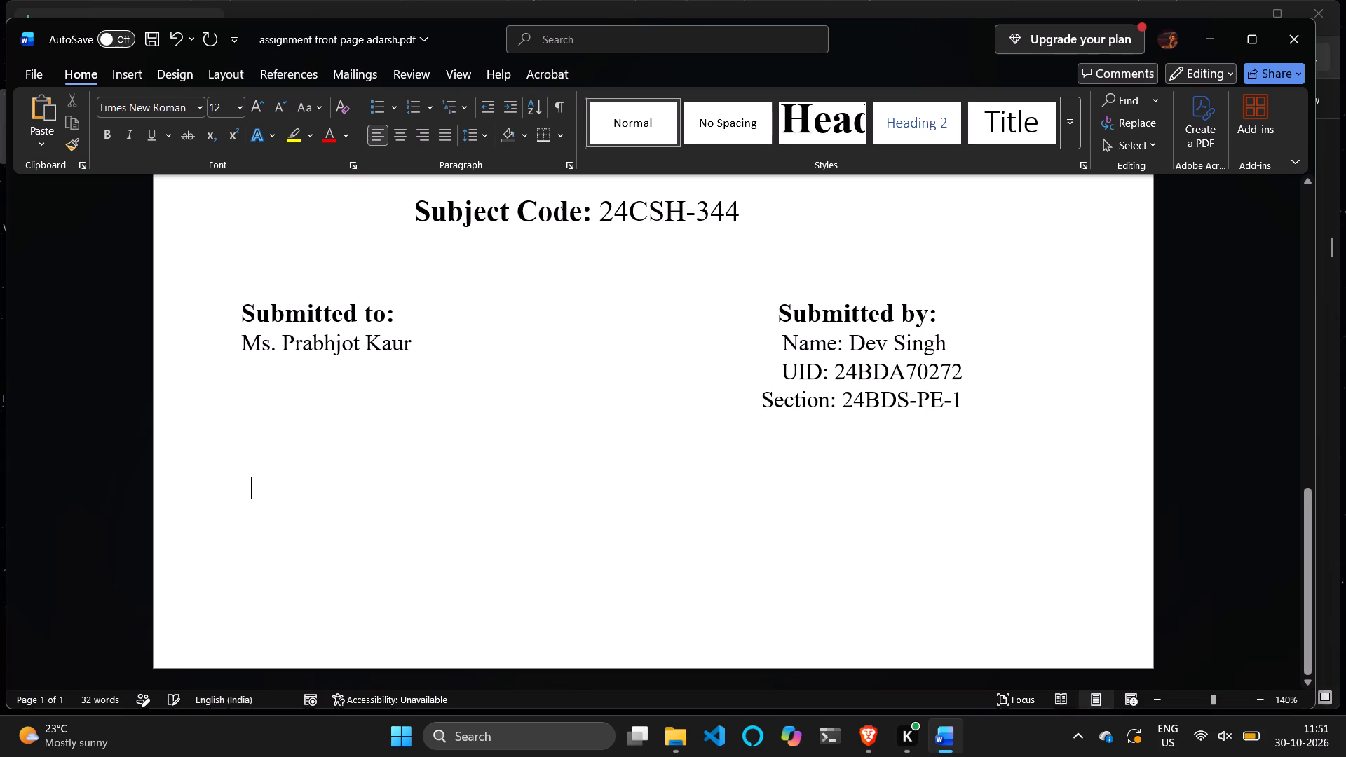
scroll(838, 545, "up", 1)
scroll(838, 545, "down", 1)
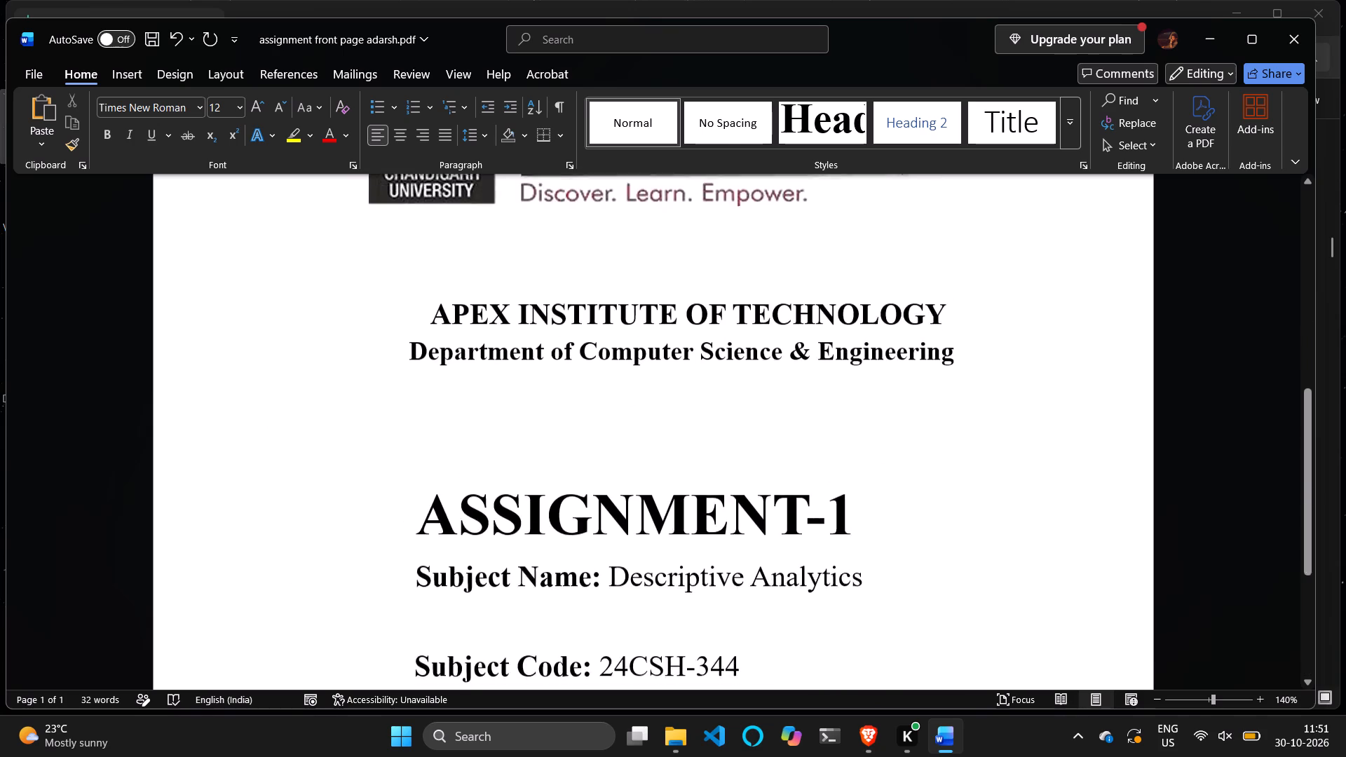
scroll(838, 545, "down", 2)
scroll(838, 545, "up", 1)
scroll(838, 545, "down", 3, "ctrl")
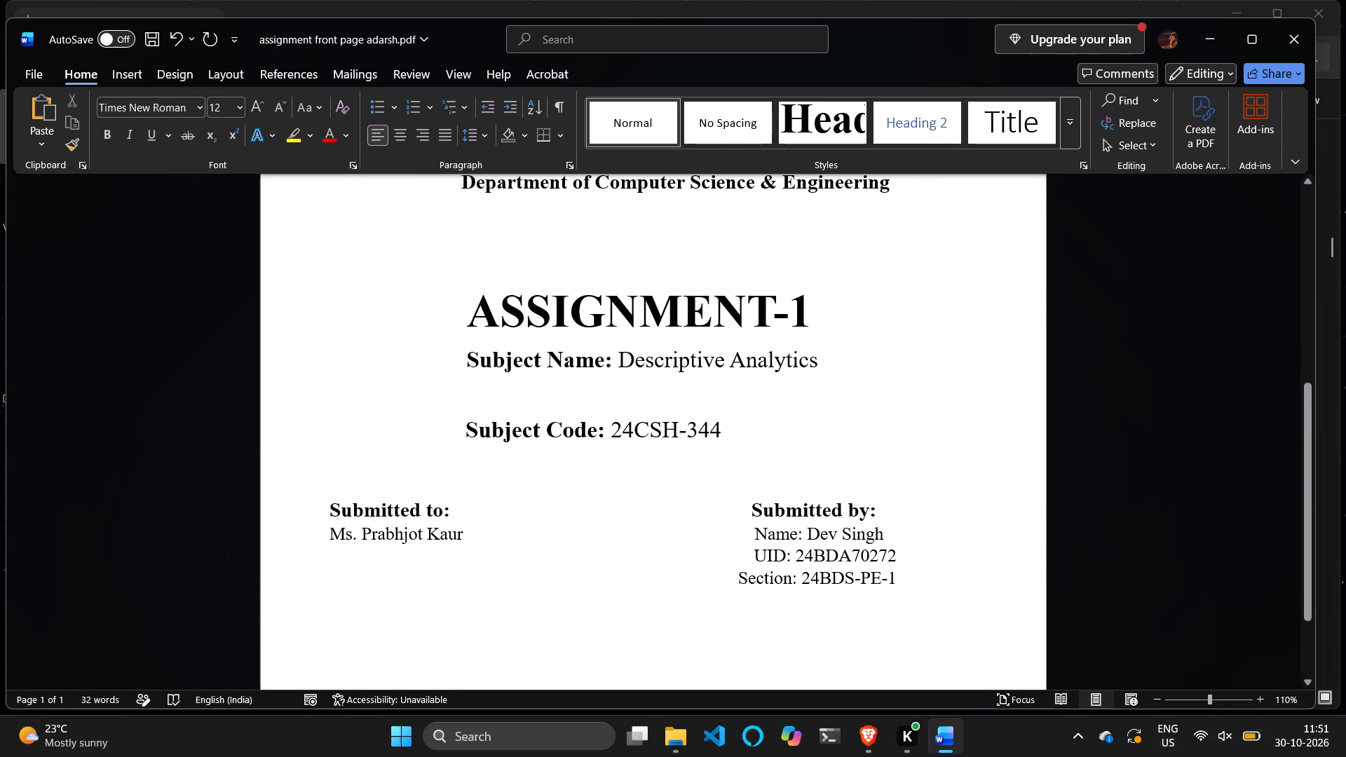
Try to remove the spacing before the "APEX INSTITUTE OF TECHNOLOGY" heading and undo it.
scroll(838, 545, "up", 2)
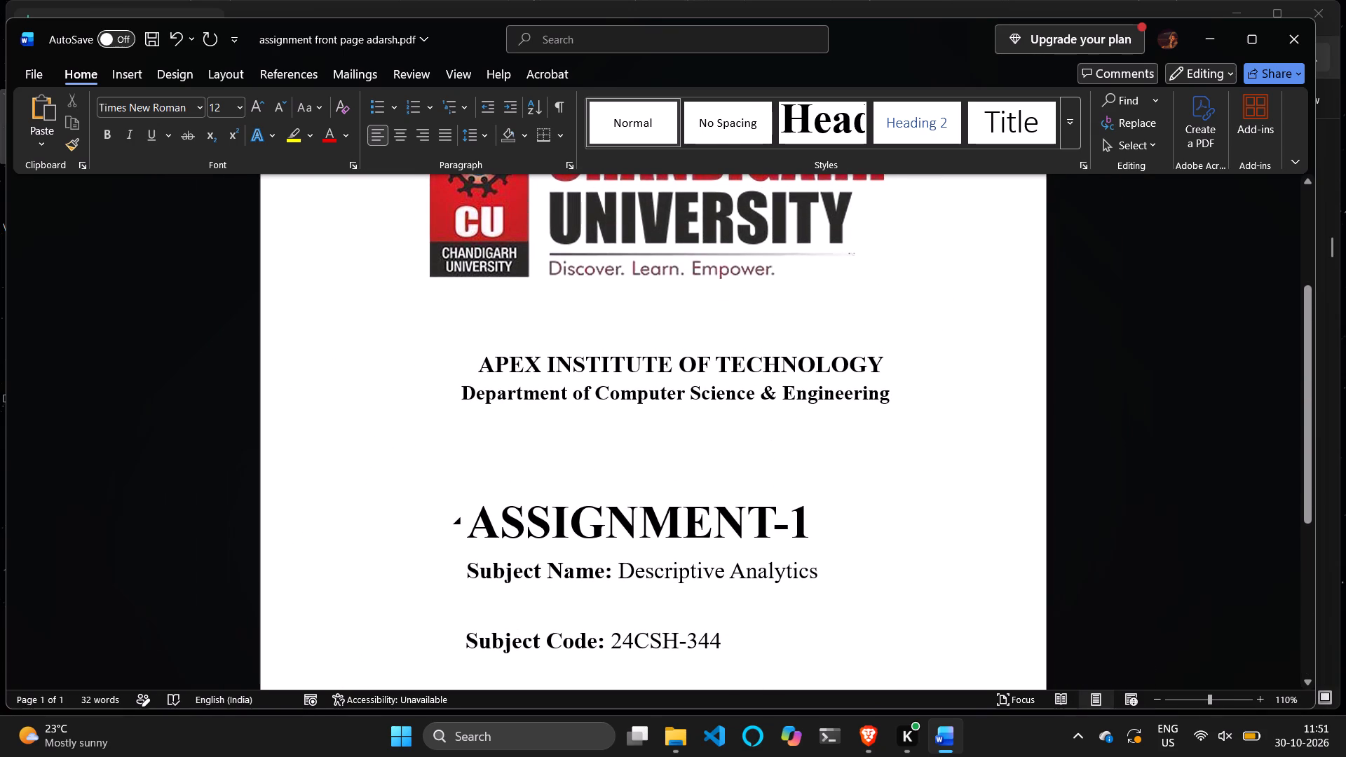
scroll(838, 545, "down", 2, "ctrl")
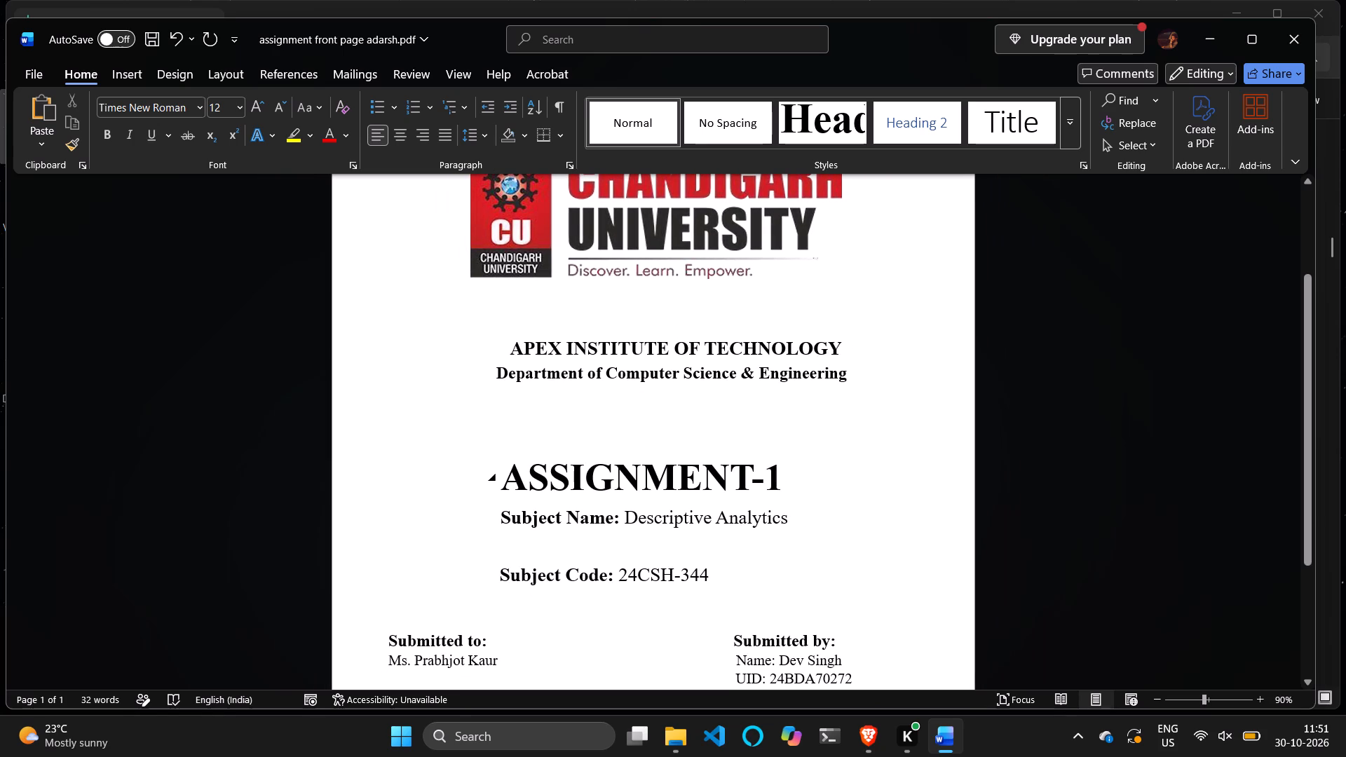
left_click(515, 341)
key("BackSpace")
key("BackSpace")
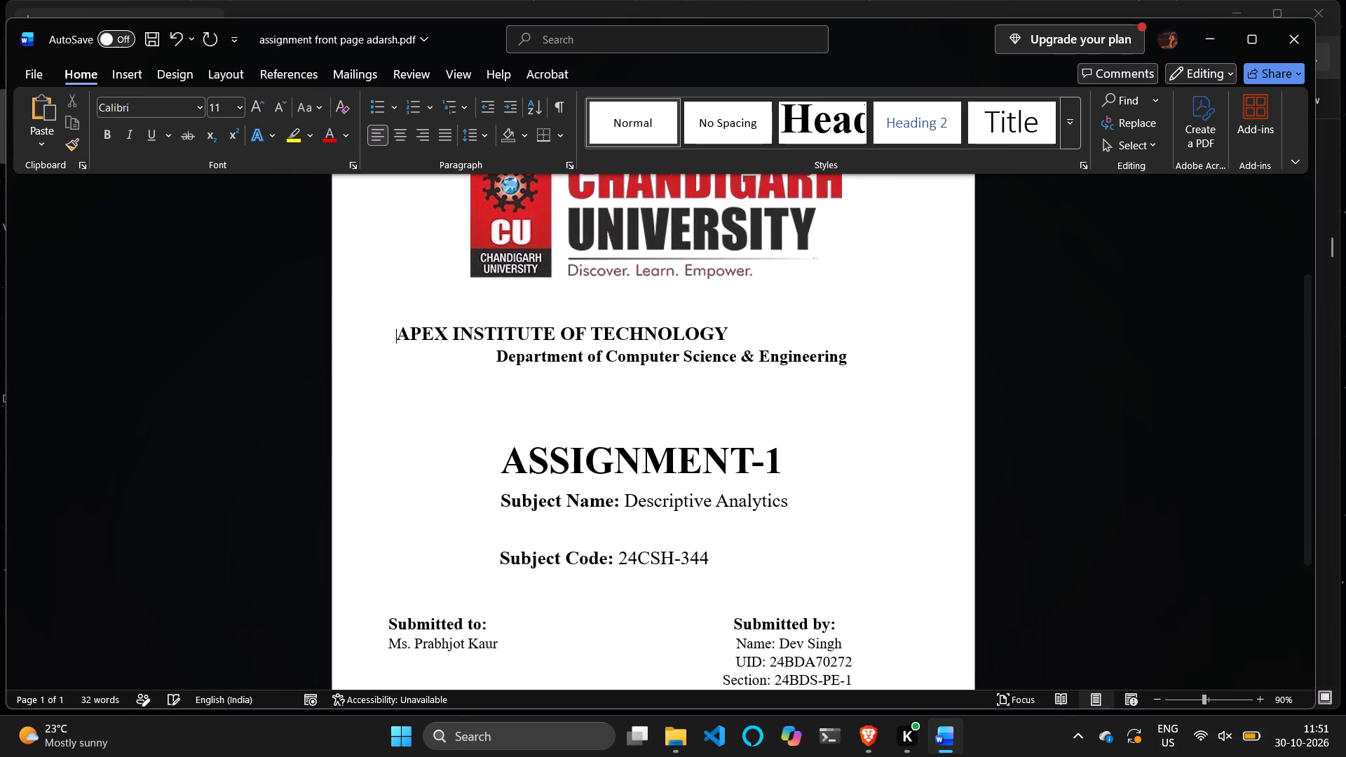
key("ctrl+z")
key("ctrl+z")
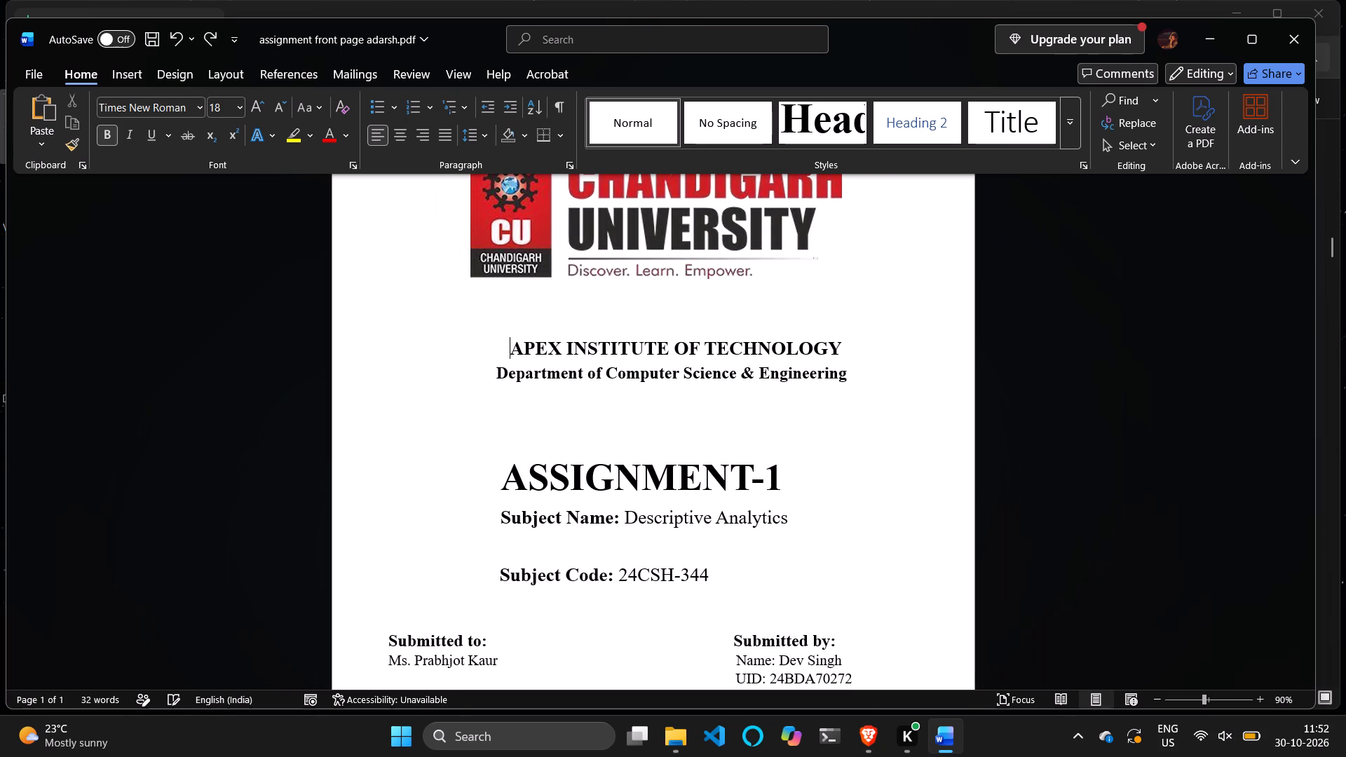
Shift the "Department of Computer Science & Engineering" line slightly right by adding one space before it.
left_click(500, 362)
key("space")
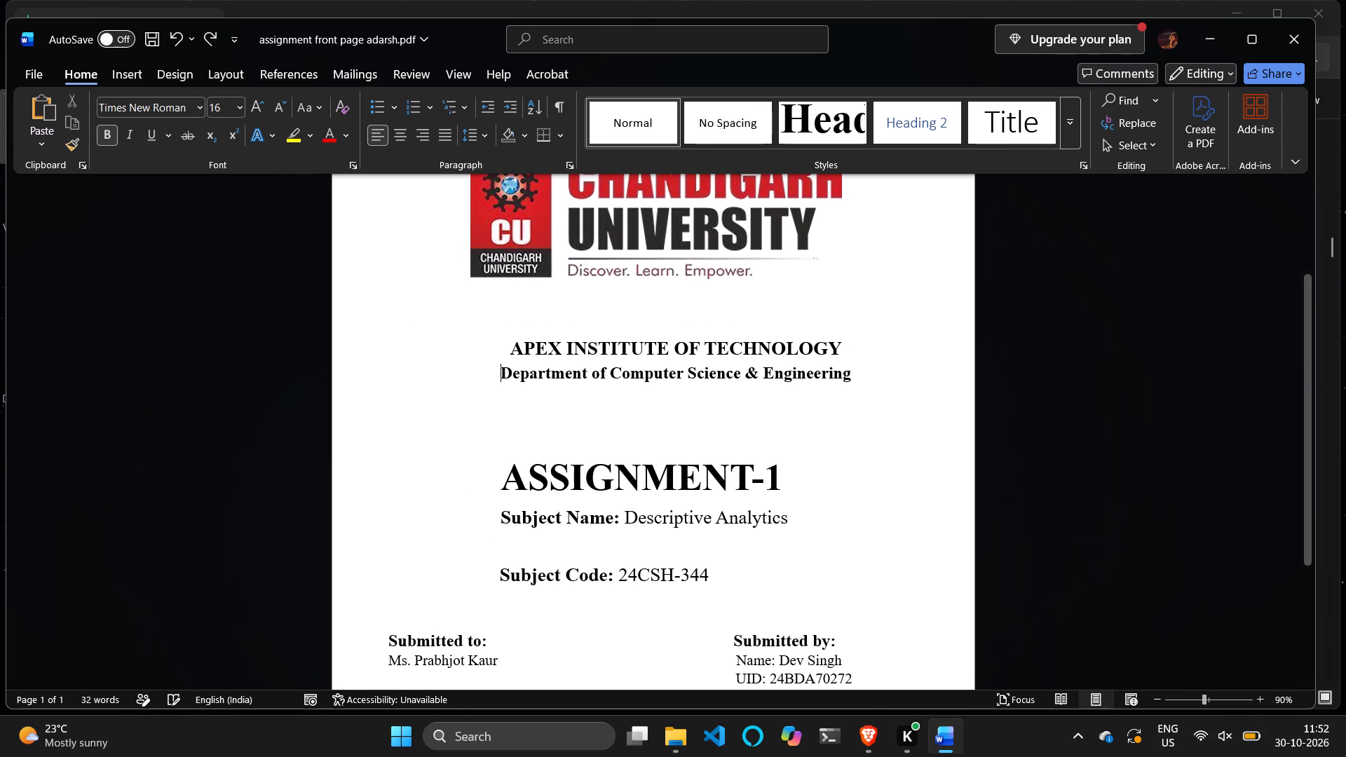
key("space")
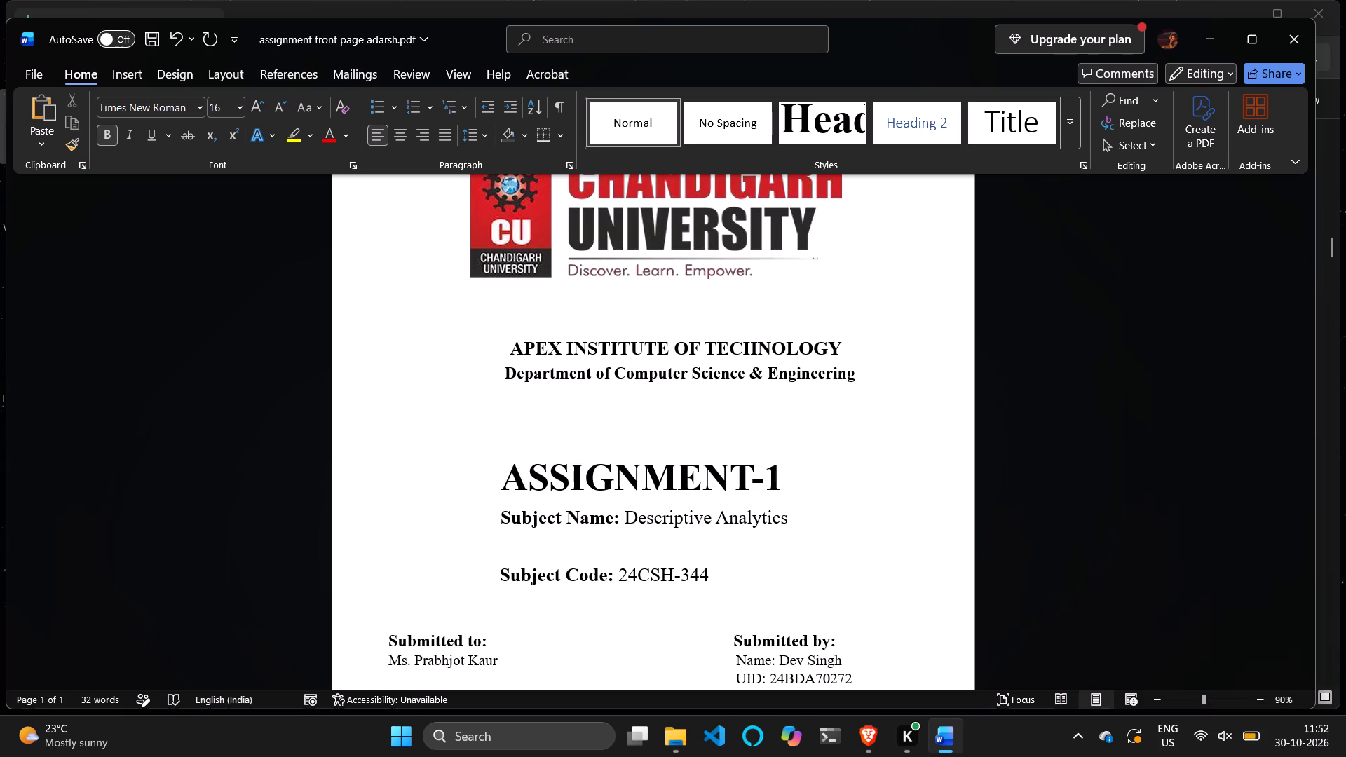
key("BackSpace")
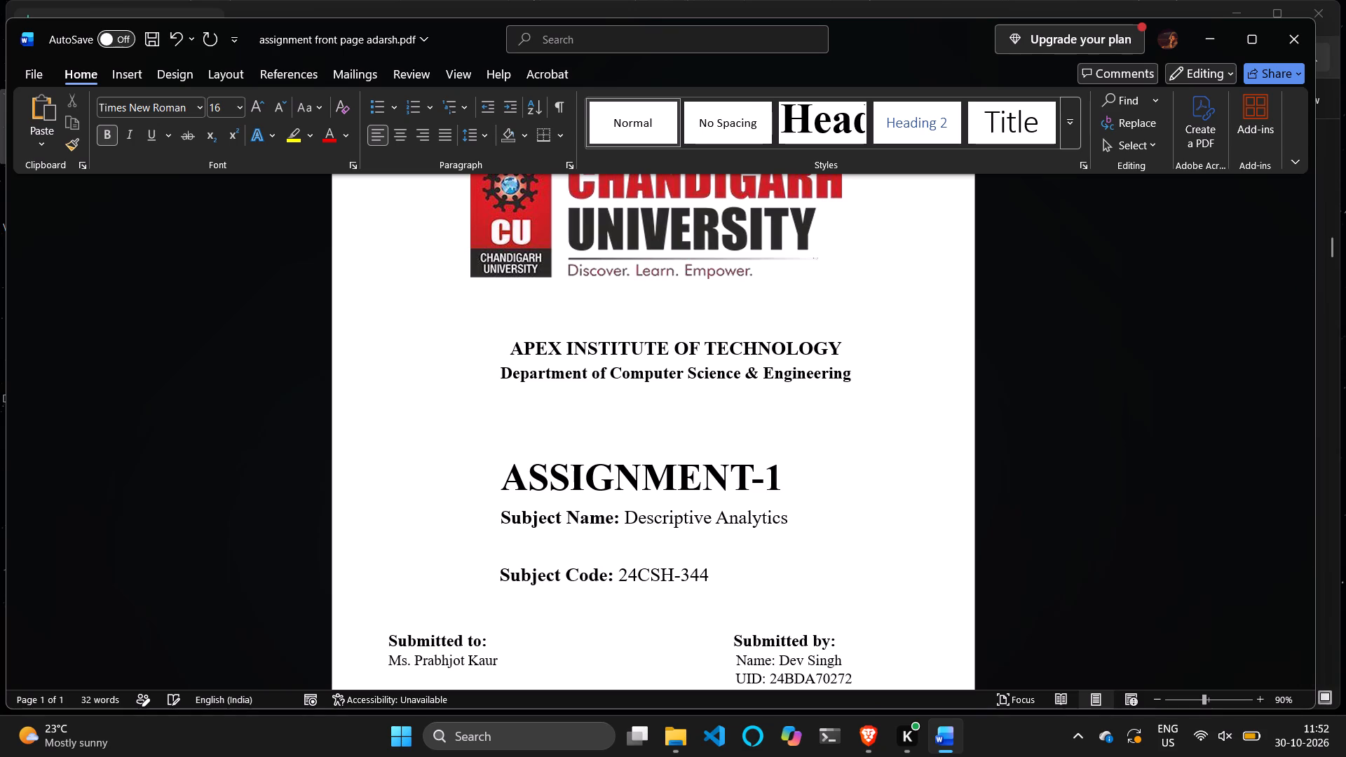
left_click(1098, 451)
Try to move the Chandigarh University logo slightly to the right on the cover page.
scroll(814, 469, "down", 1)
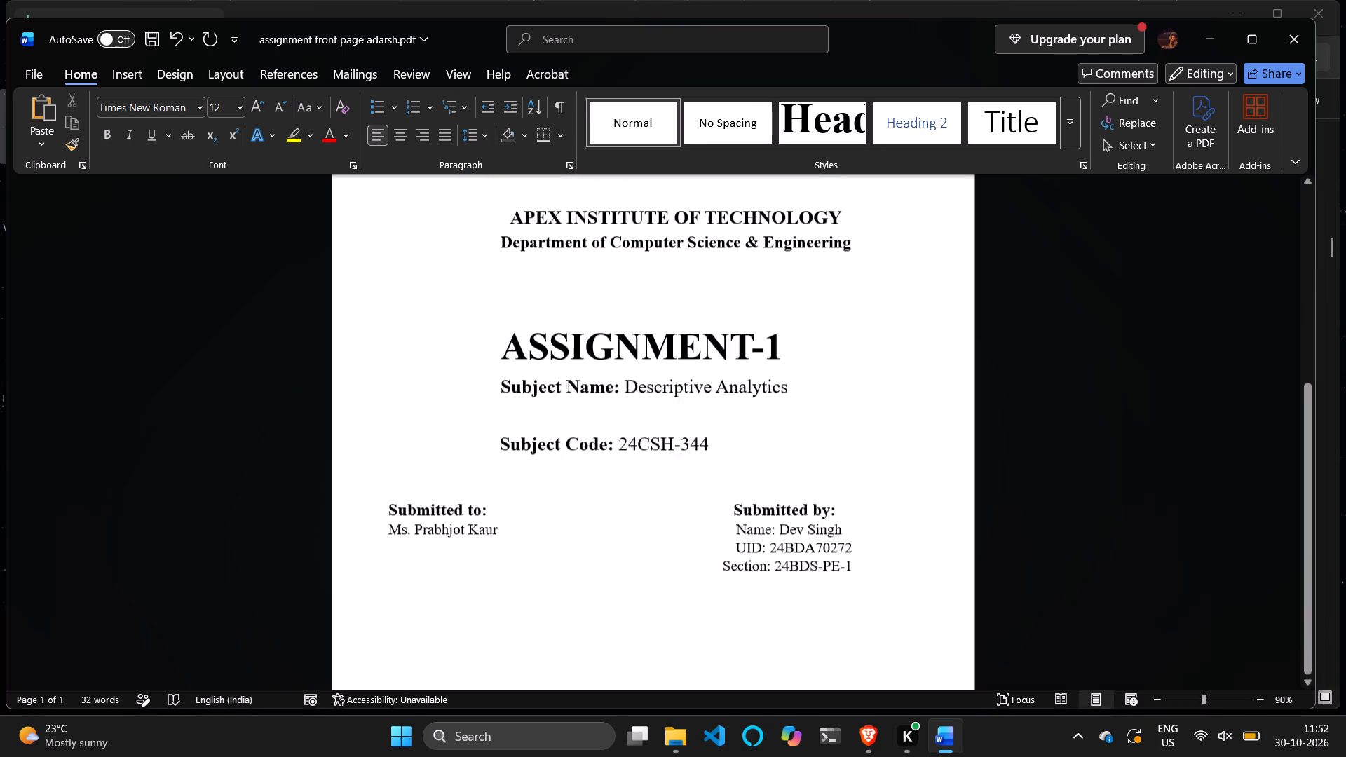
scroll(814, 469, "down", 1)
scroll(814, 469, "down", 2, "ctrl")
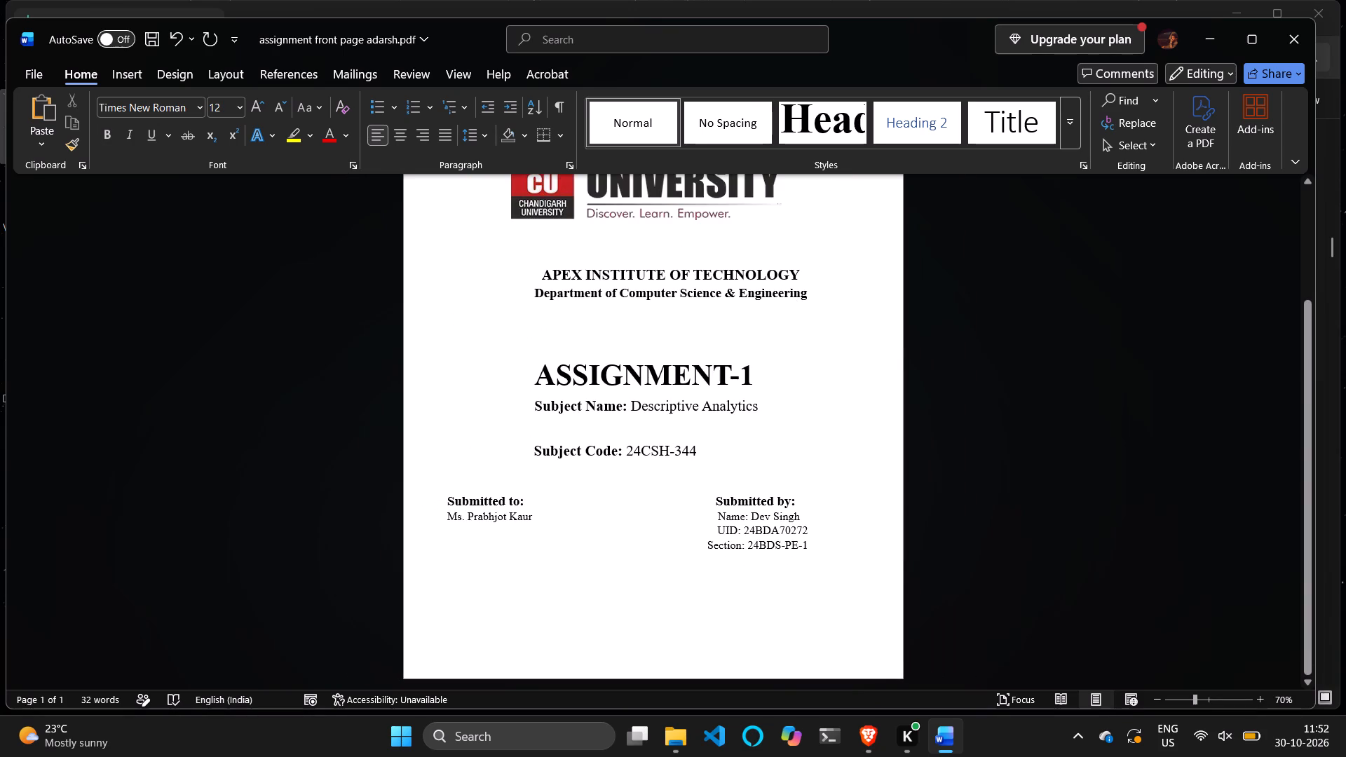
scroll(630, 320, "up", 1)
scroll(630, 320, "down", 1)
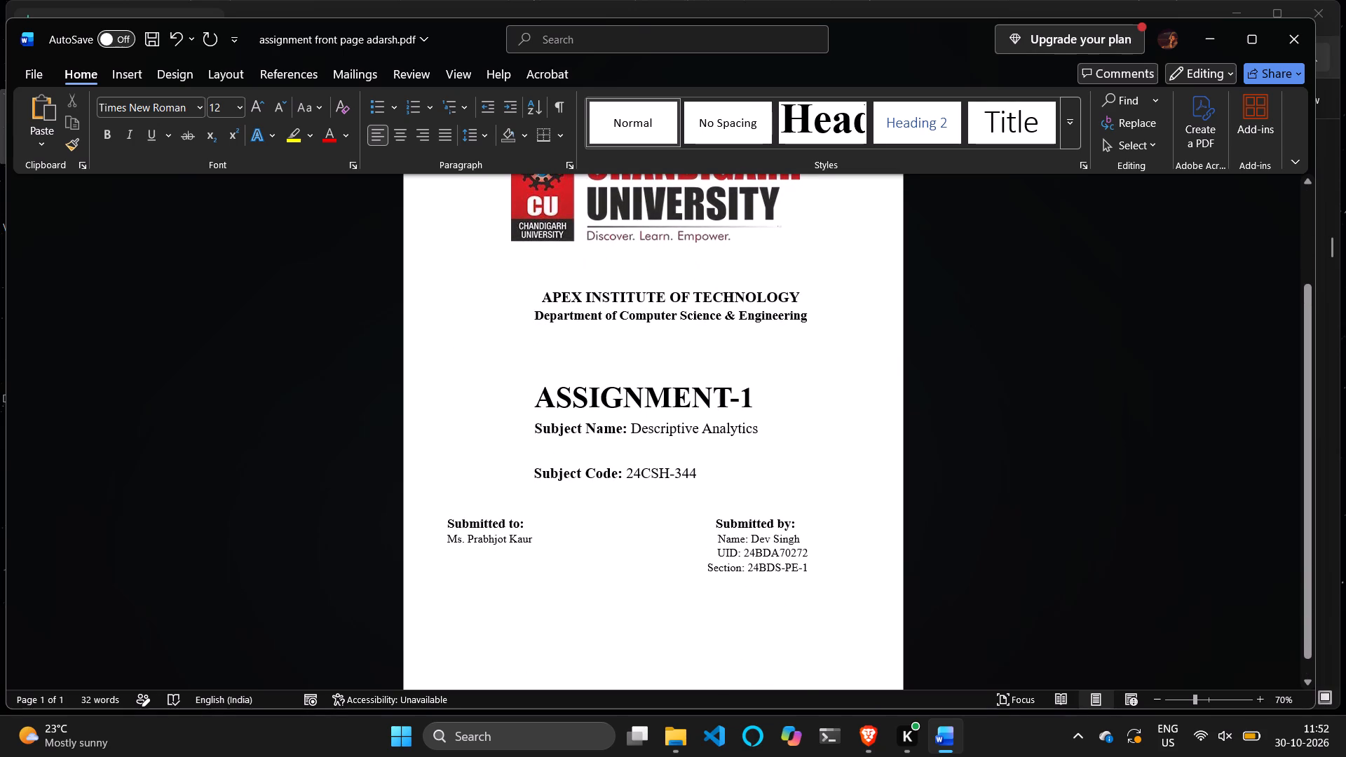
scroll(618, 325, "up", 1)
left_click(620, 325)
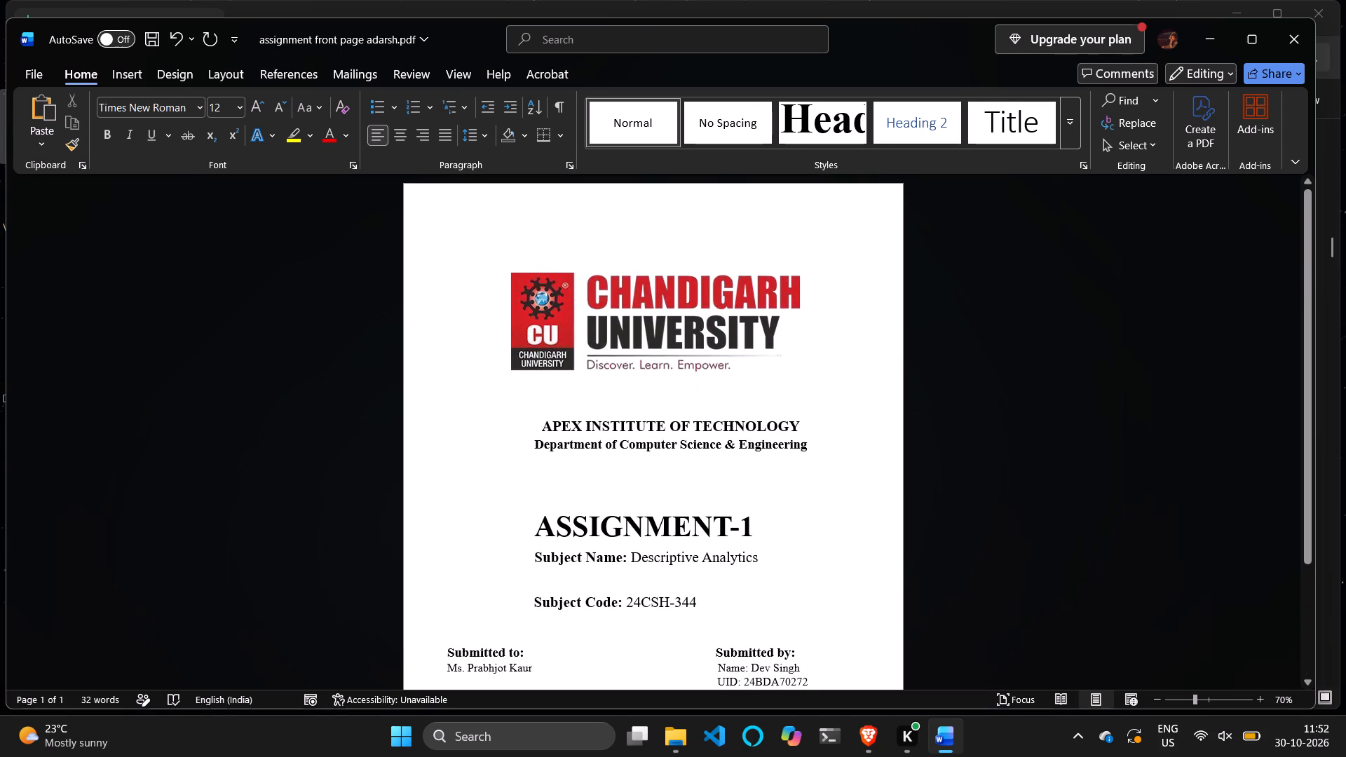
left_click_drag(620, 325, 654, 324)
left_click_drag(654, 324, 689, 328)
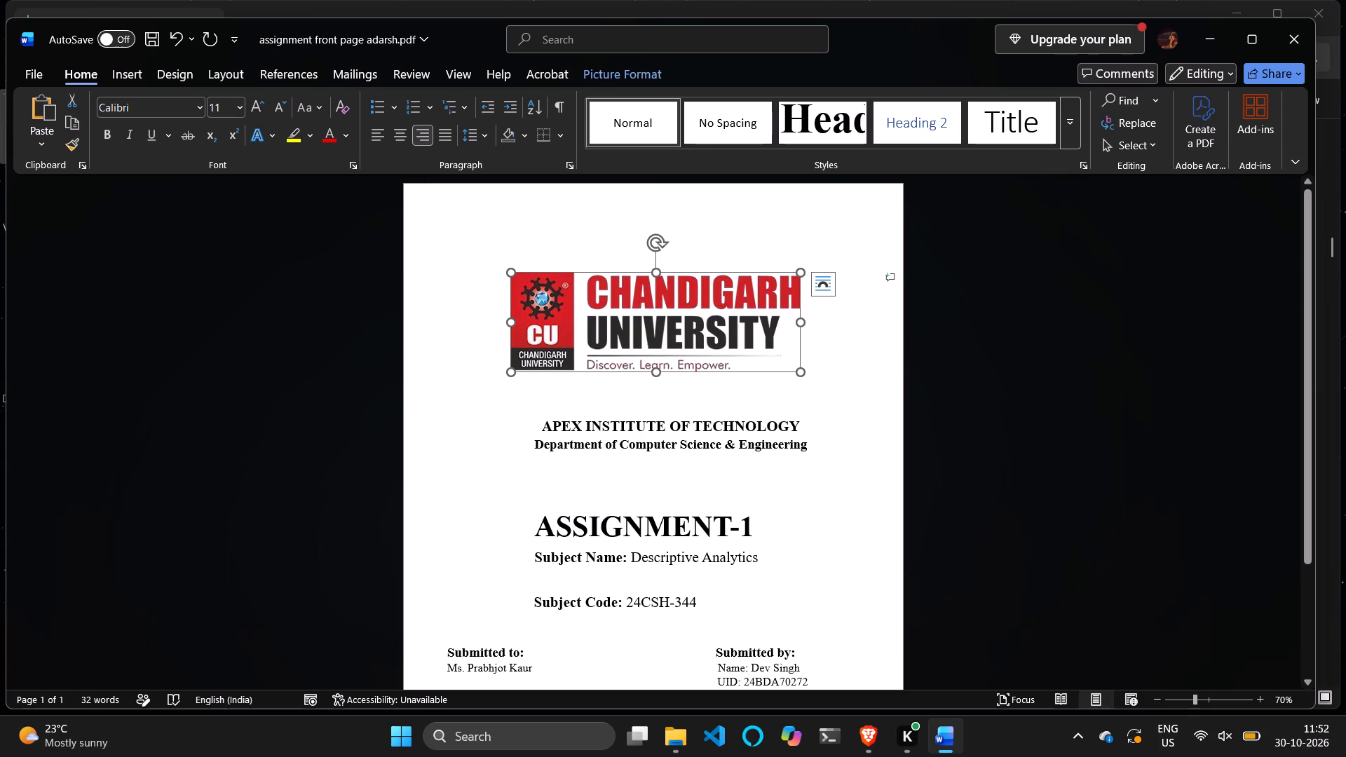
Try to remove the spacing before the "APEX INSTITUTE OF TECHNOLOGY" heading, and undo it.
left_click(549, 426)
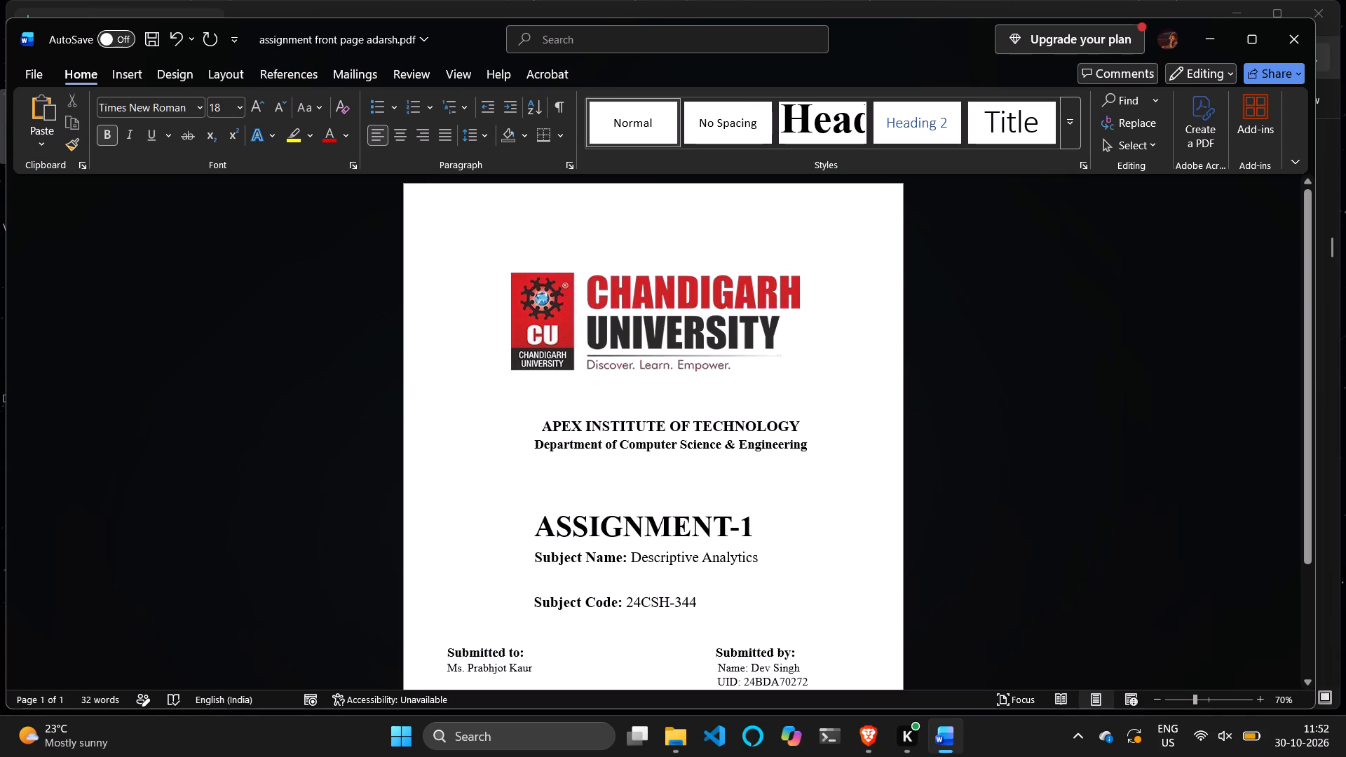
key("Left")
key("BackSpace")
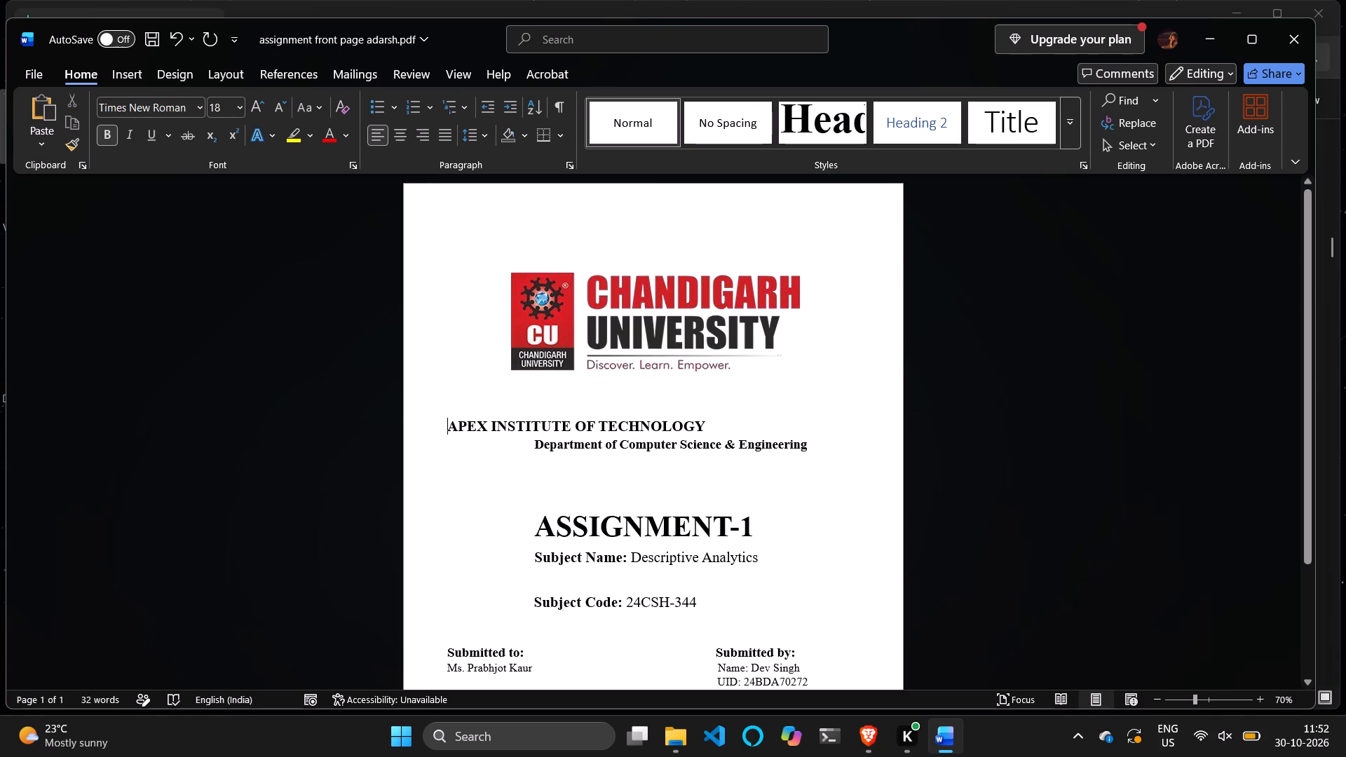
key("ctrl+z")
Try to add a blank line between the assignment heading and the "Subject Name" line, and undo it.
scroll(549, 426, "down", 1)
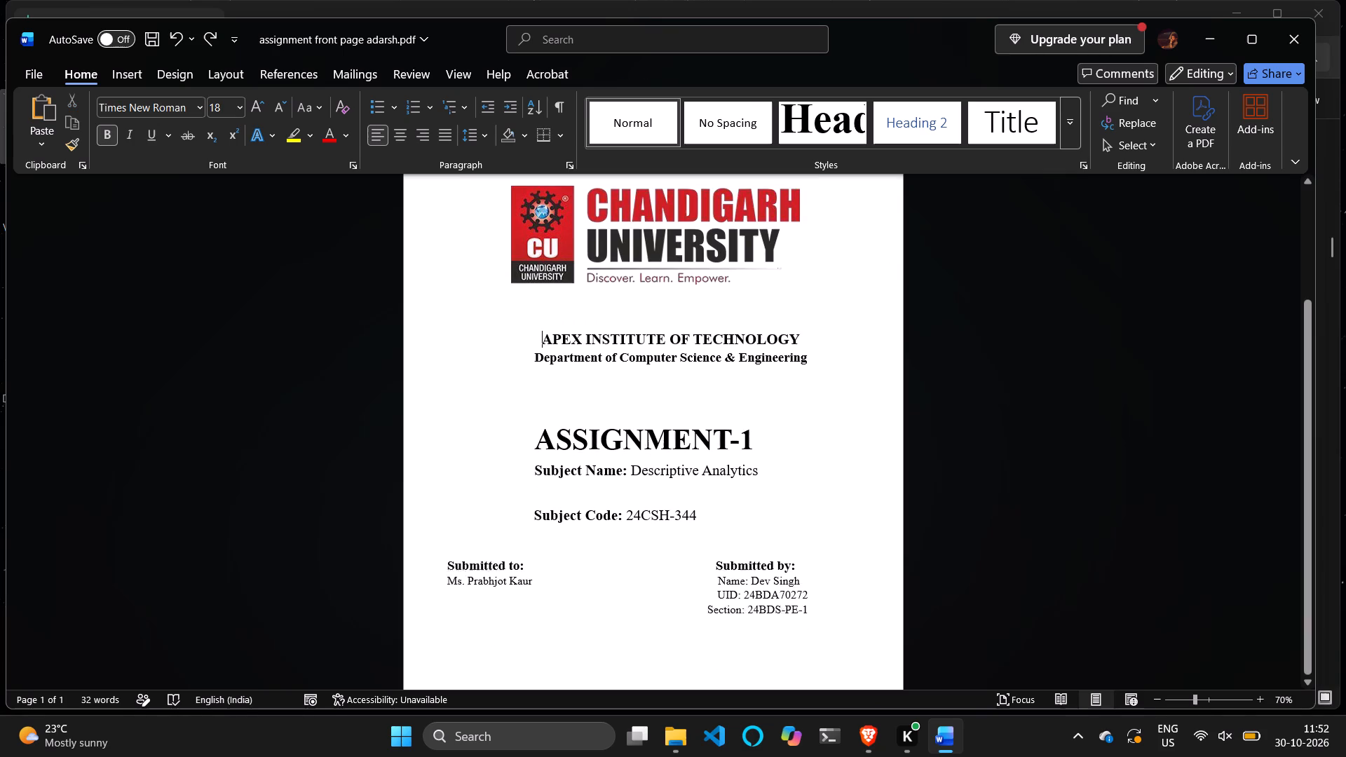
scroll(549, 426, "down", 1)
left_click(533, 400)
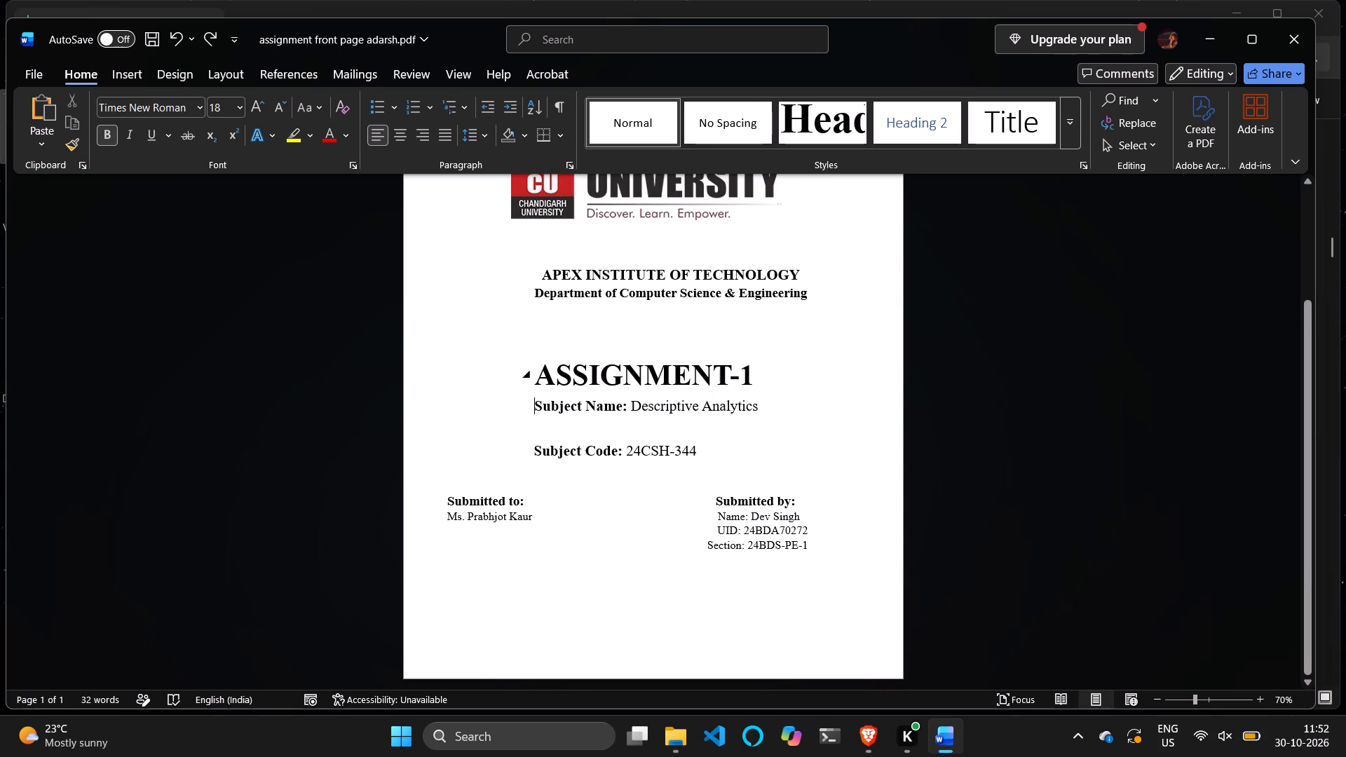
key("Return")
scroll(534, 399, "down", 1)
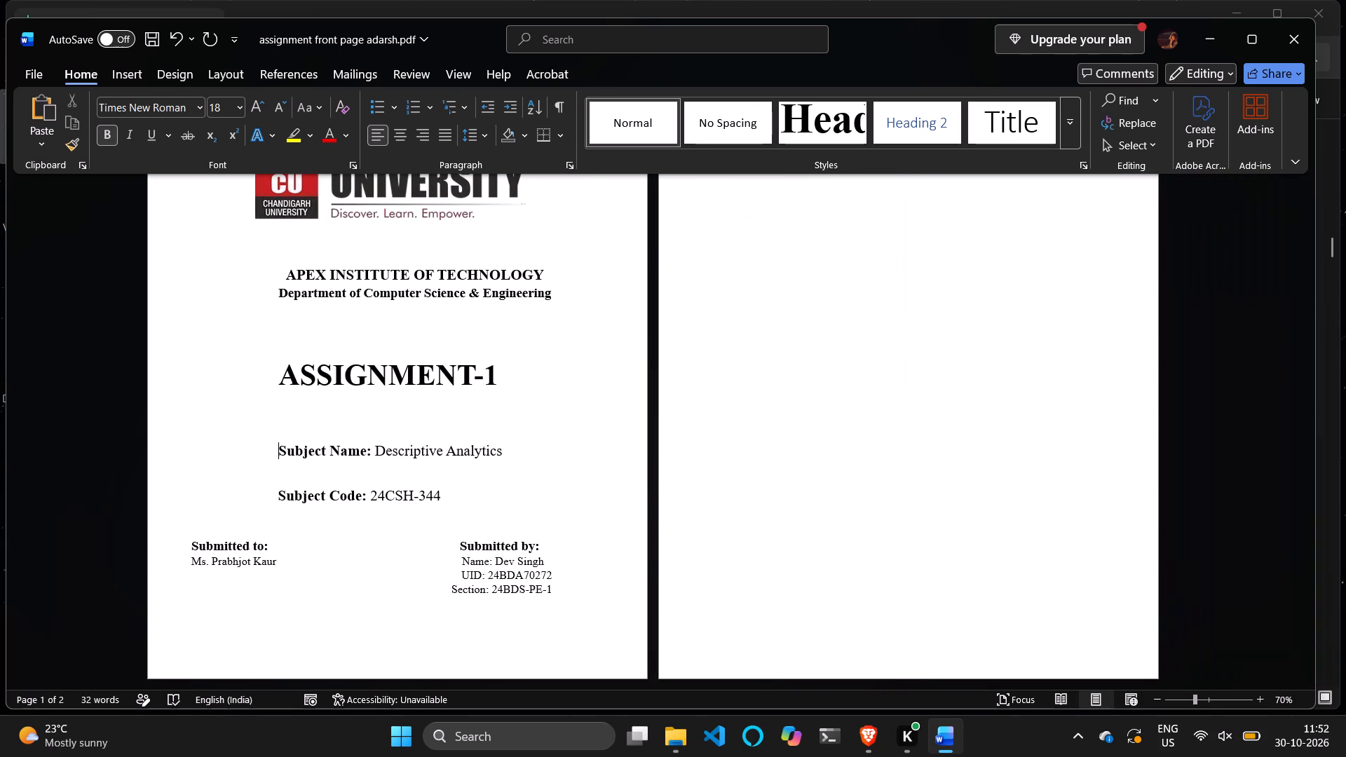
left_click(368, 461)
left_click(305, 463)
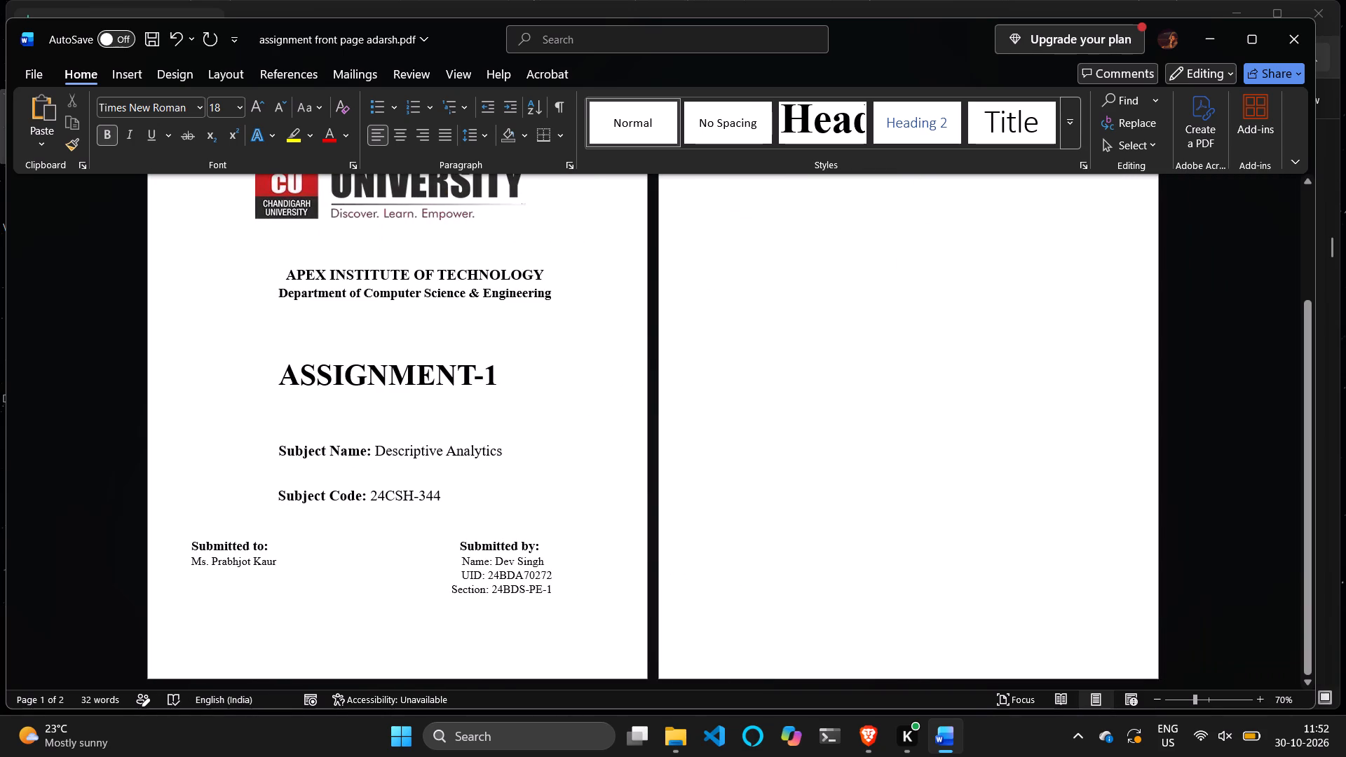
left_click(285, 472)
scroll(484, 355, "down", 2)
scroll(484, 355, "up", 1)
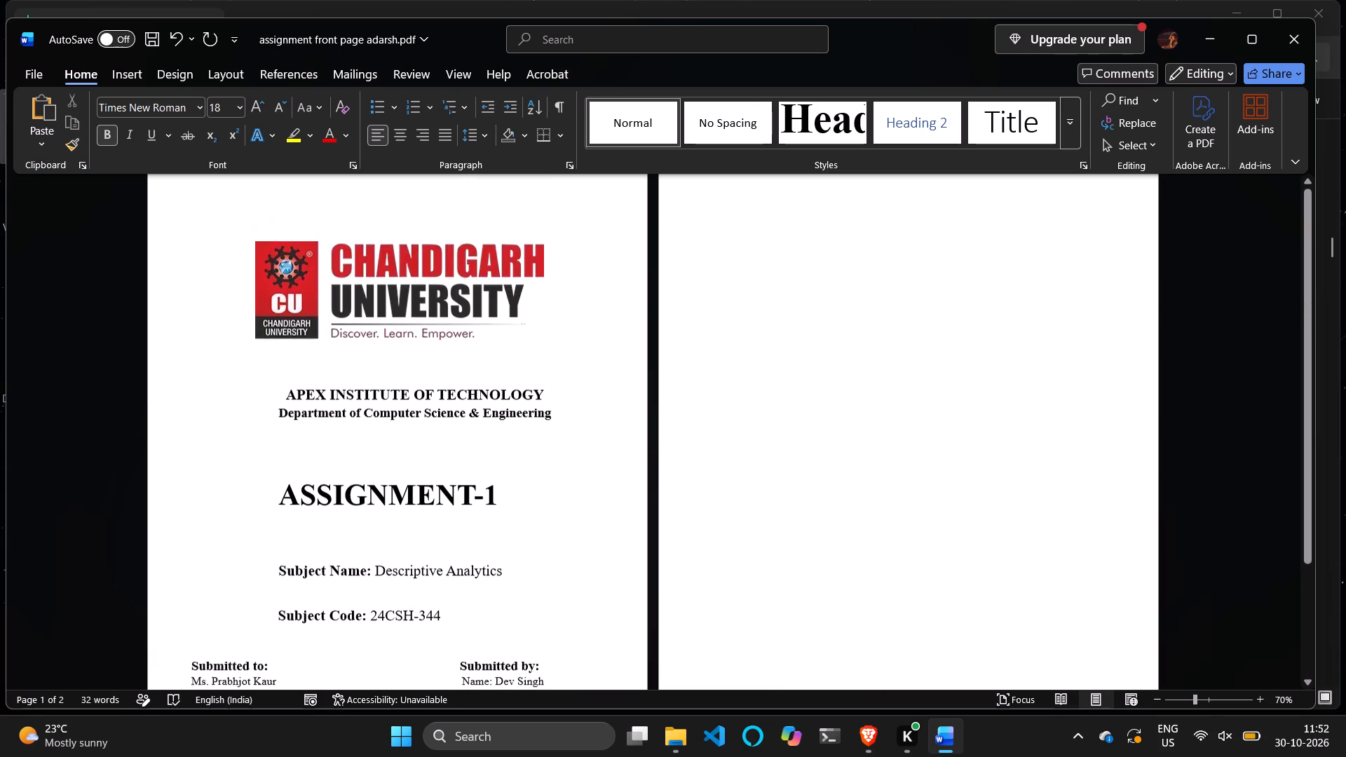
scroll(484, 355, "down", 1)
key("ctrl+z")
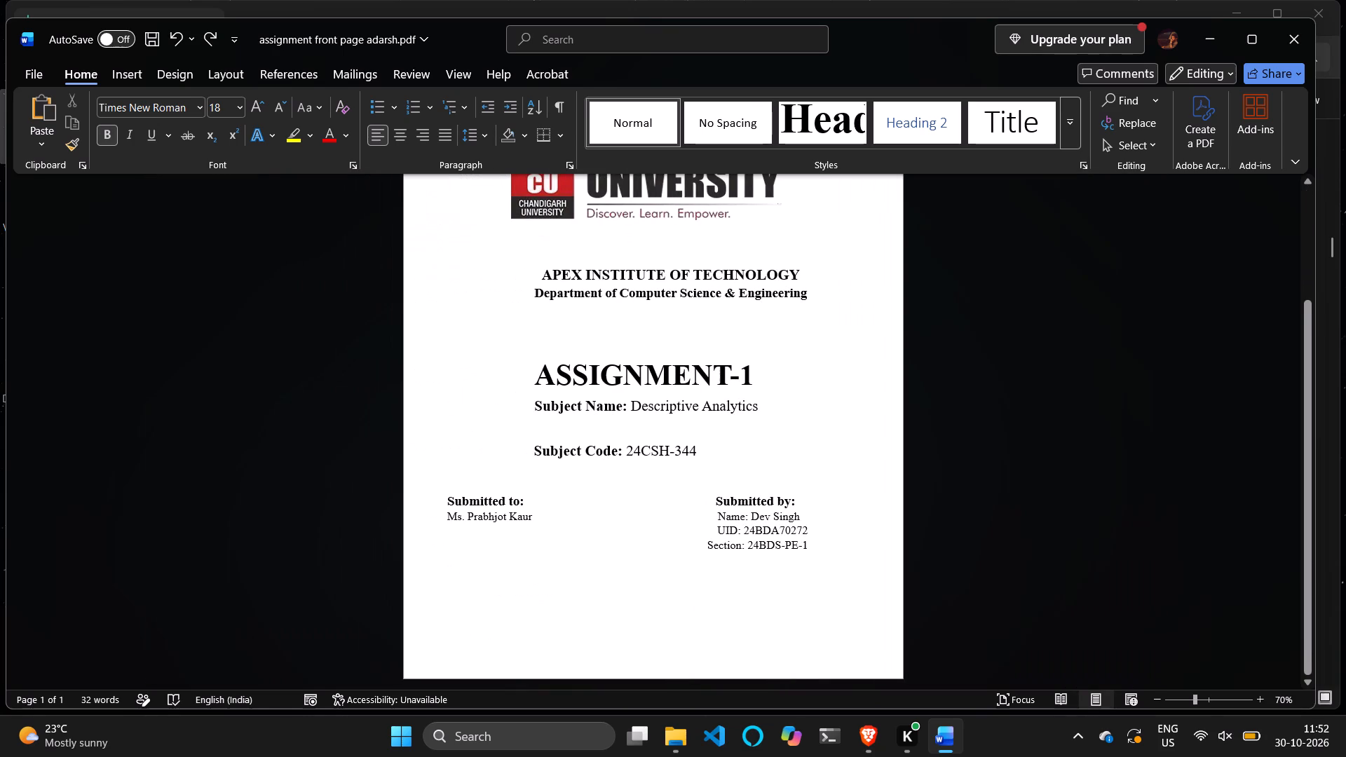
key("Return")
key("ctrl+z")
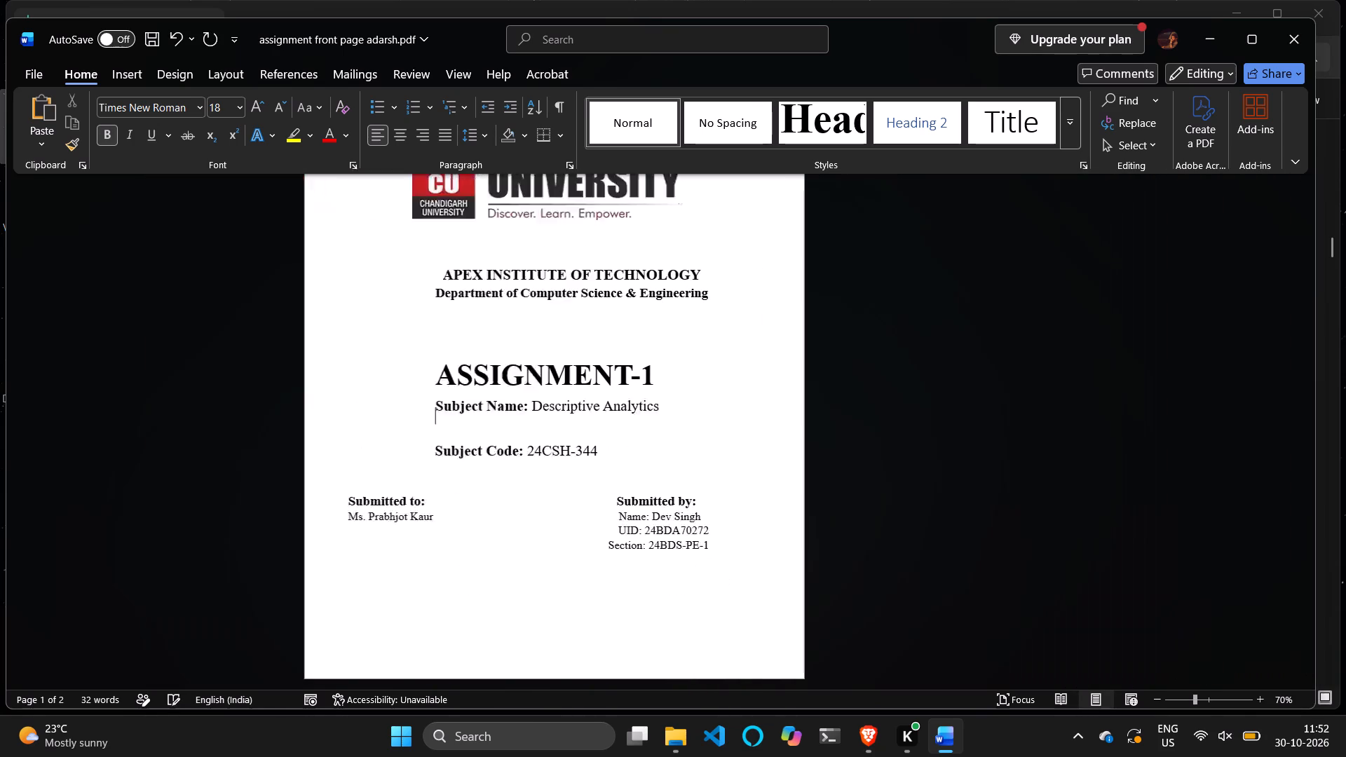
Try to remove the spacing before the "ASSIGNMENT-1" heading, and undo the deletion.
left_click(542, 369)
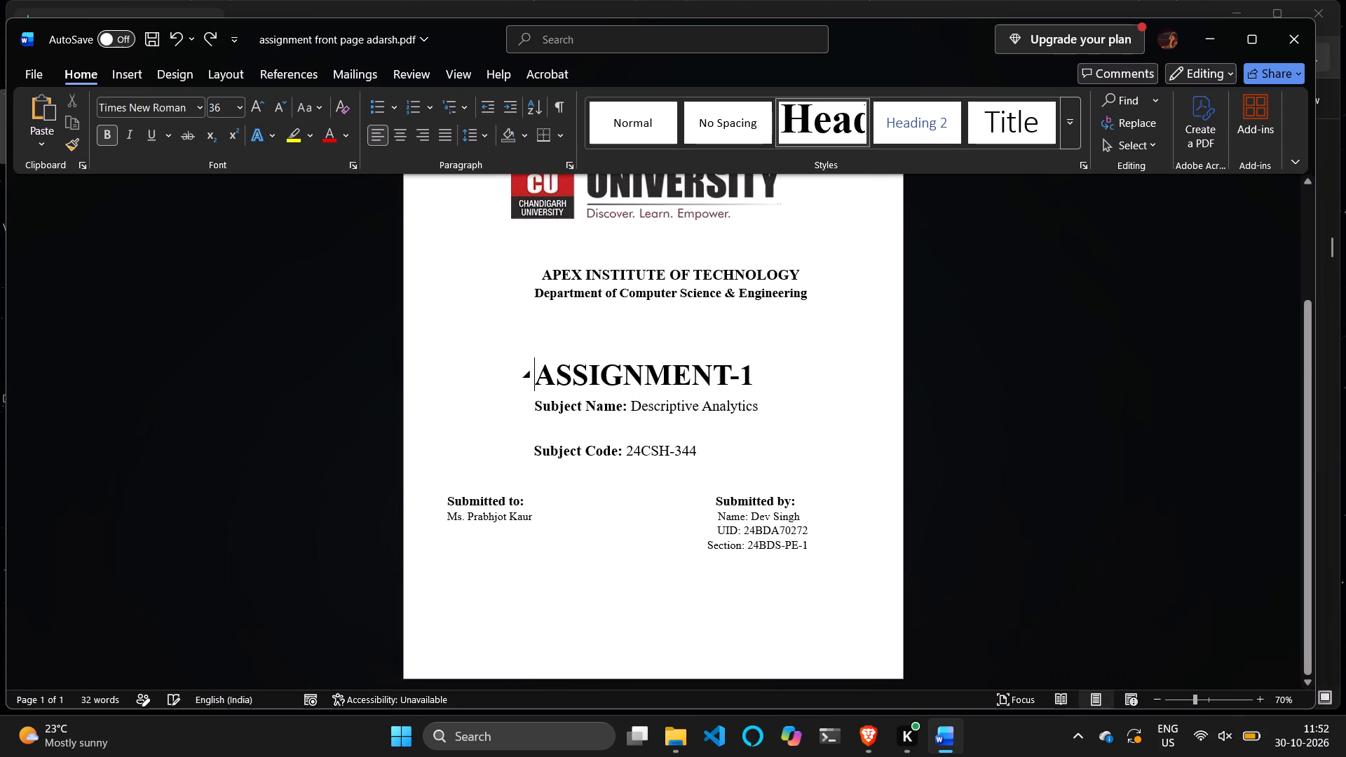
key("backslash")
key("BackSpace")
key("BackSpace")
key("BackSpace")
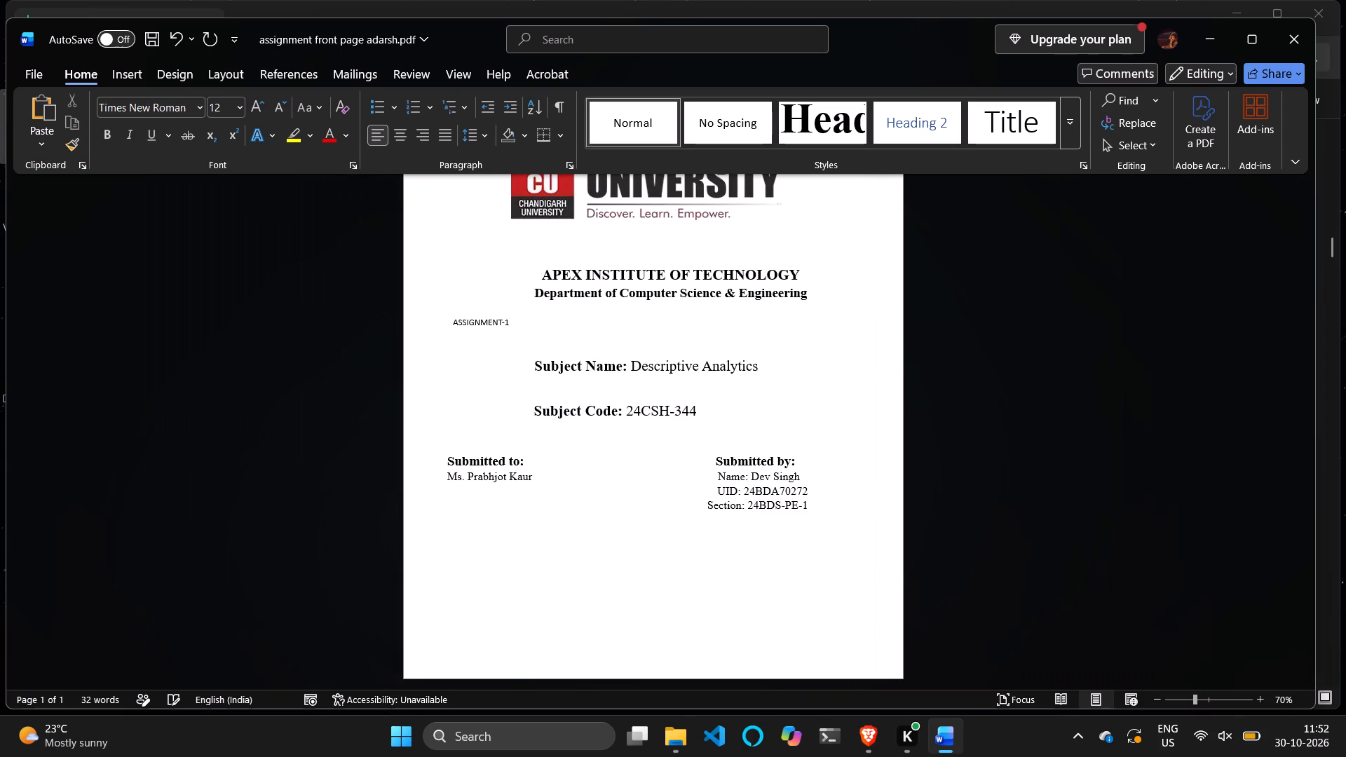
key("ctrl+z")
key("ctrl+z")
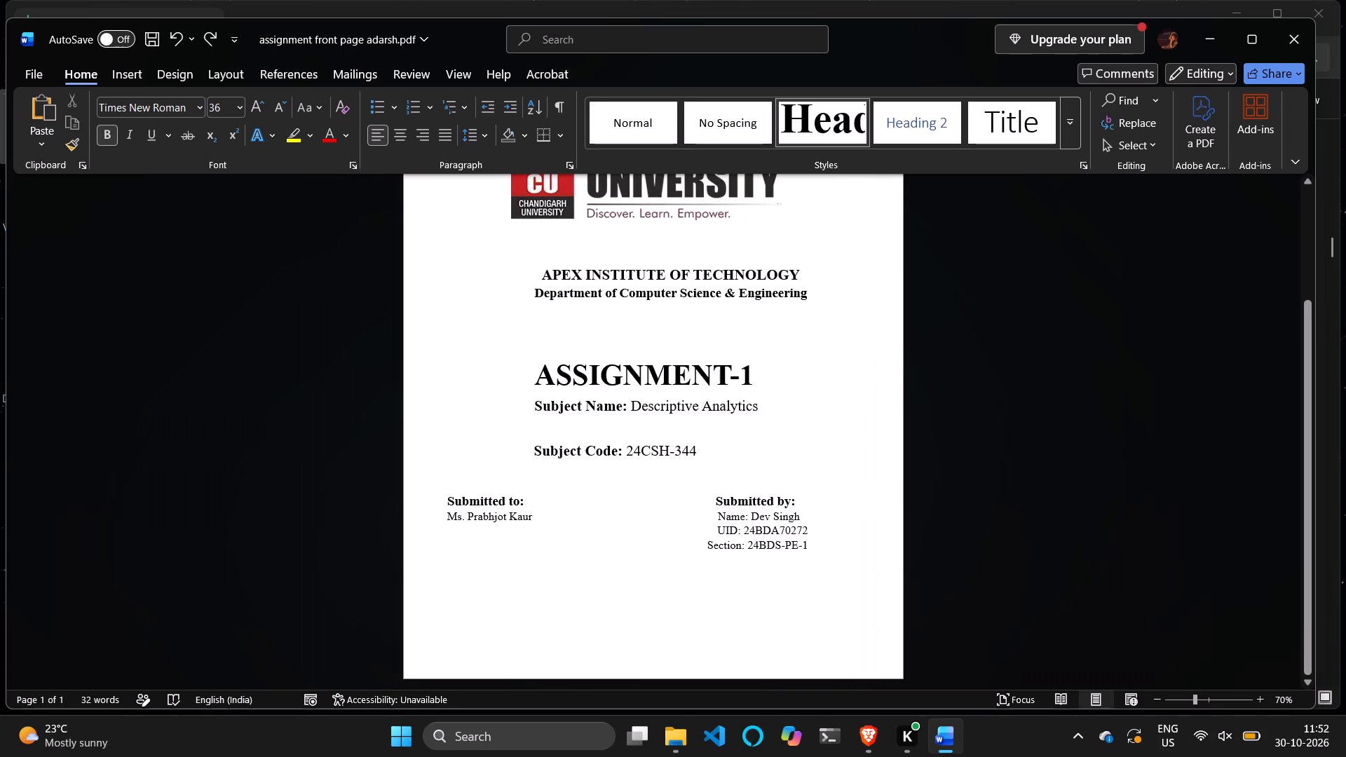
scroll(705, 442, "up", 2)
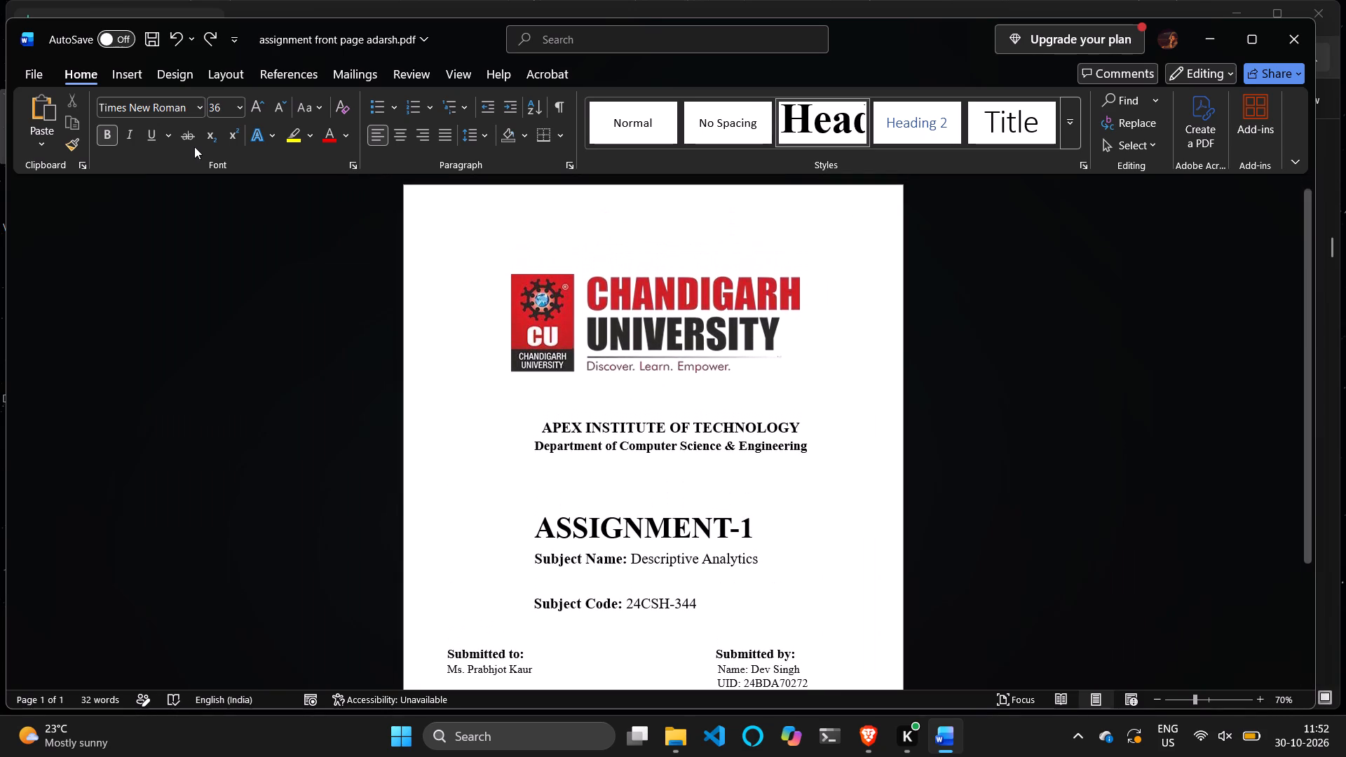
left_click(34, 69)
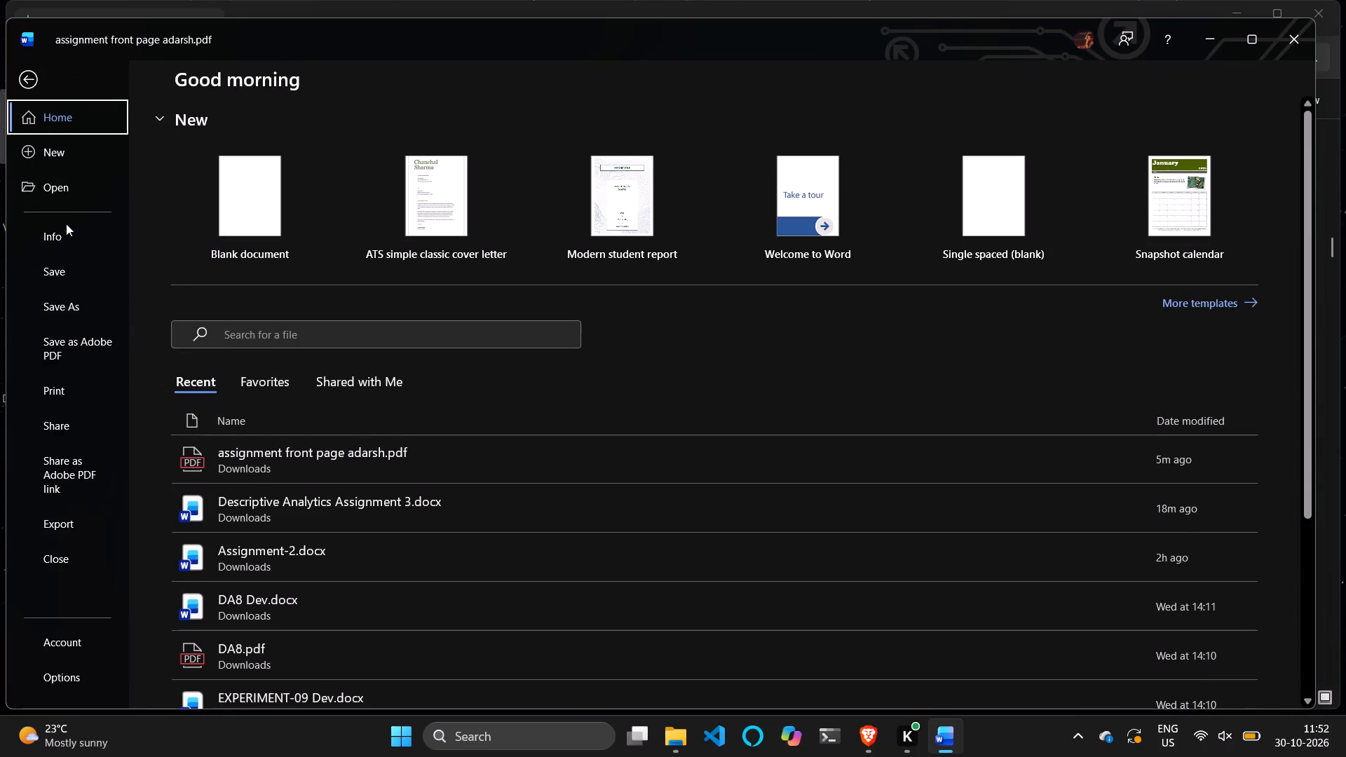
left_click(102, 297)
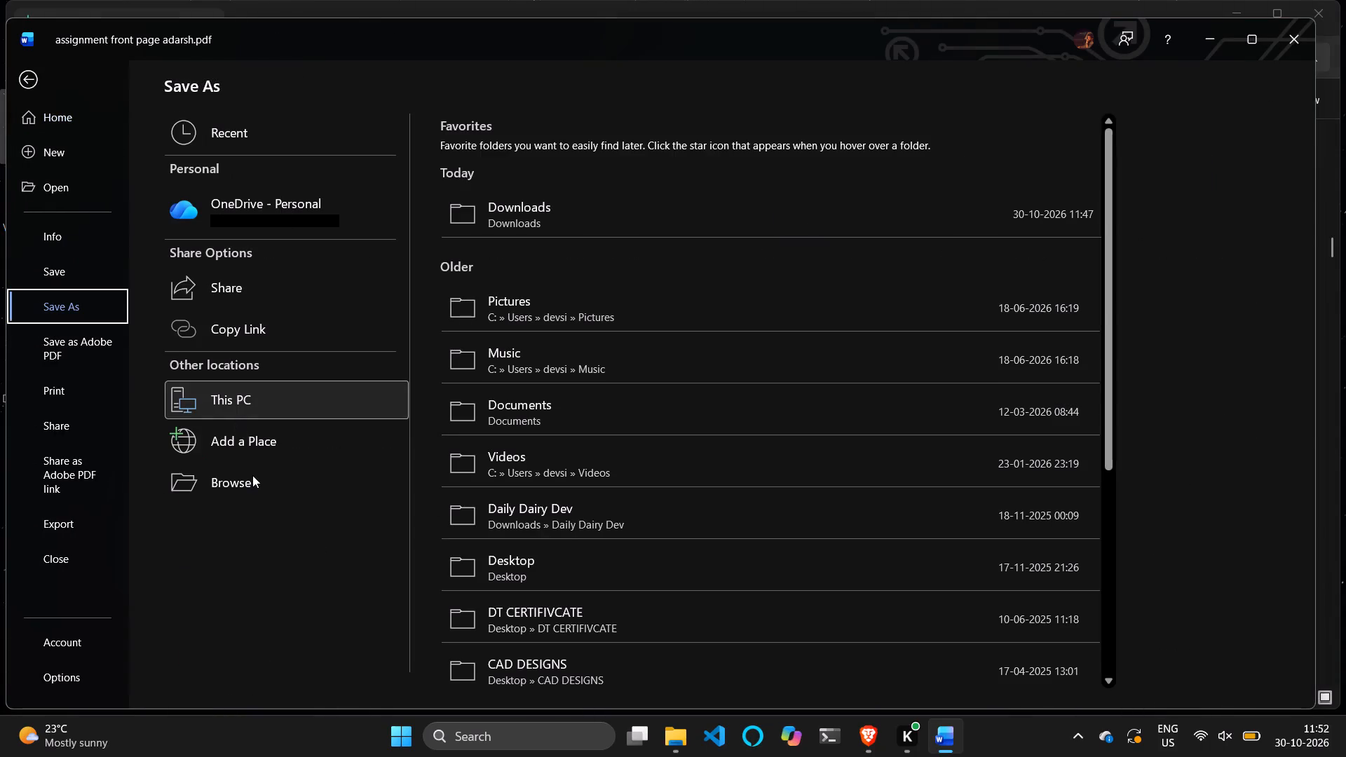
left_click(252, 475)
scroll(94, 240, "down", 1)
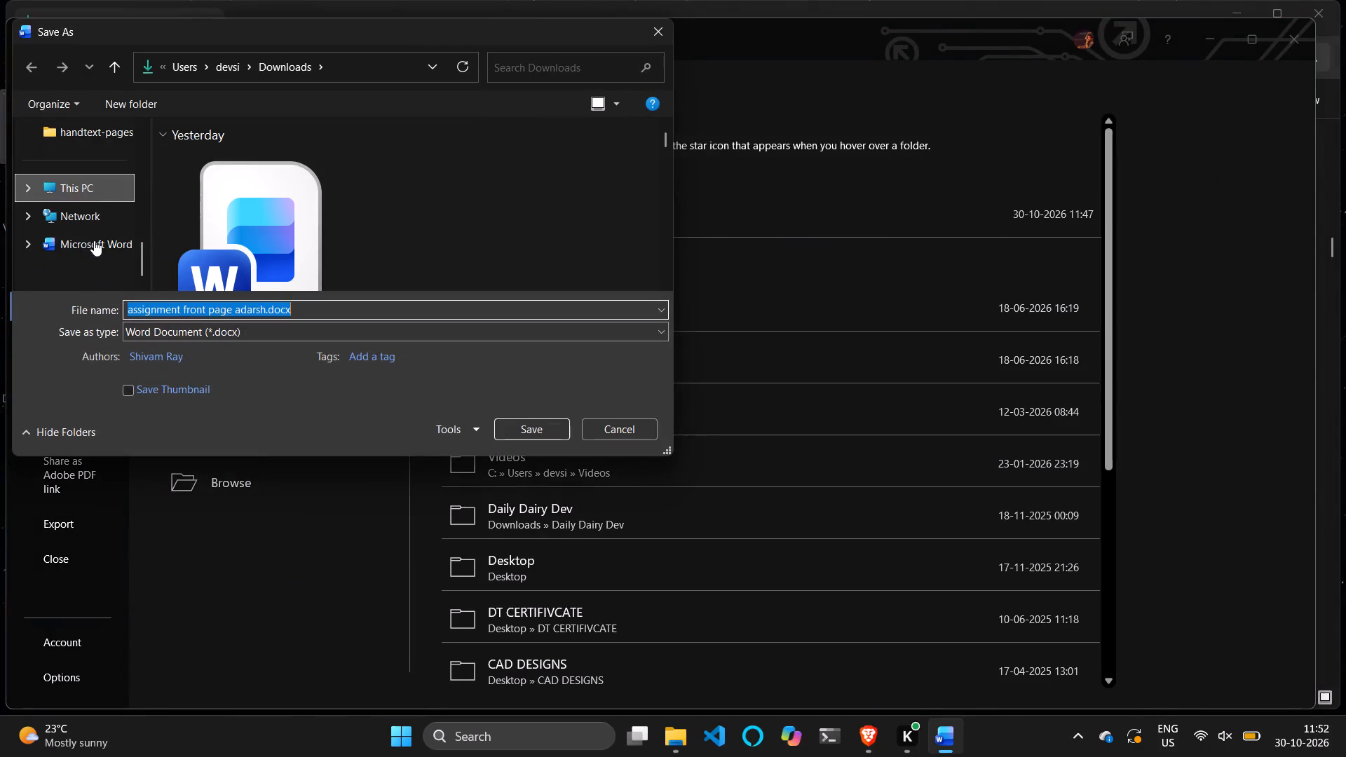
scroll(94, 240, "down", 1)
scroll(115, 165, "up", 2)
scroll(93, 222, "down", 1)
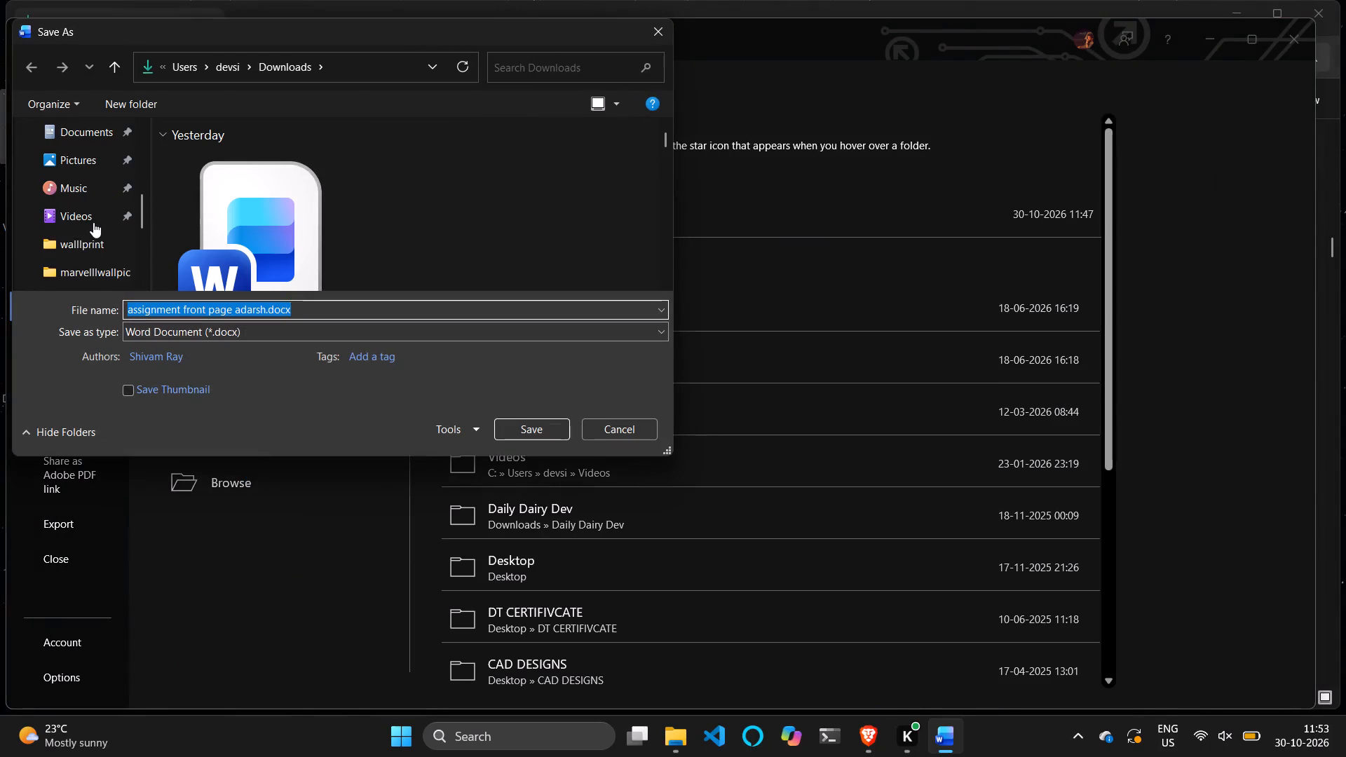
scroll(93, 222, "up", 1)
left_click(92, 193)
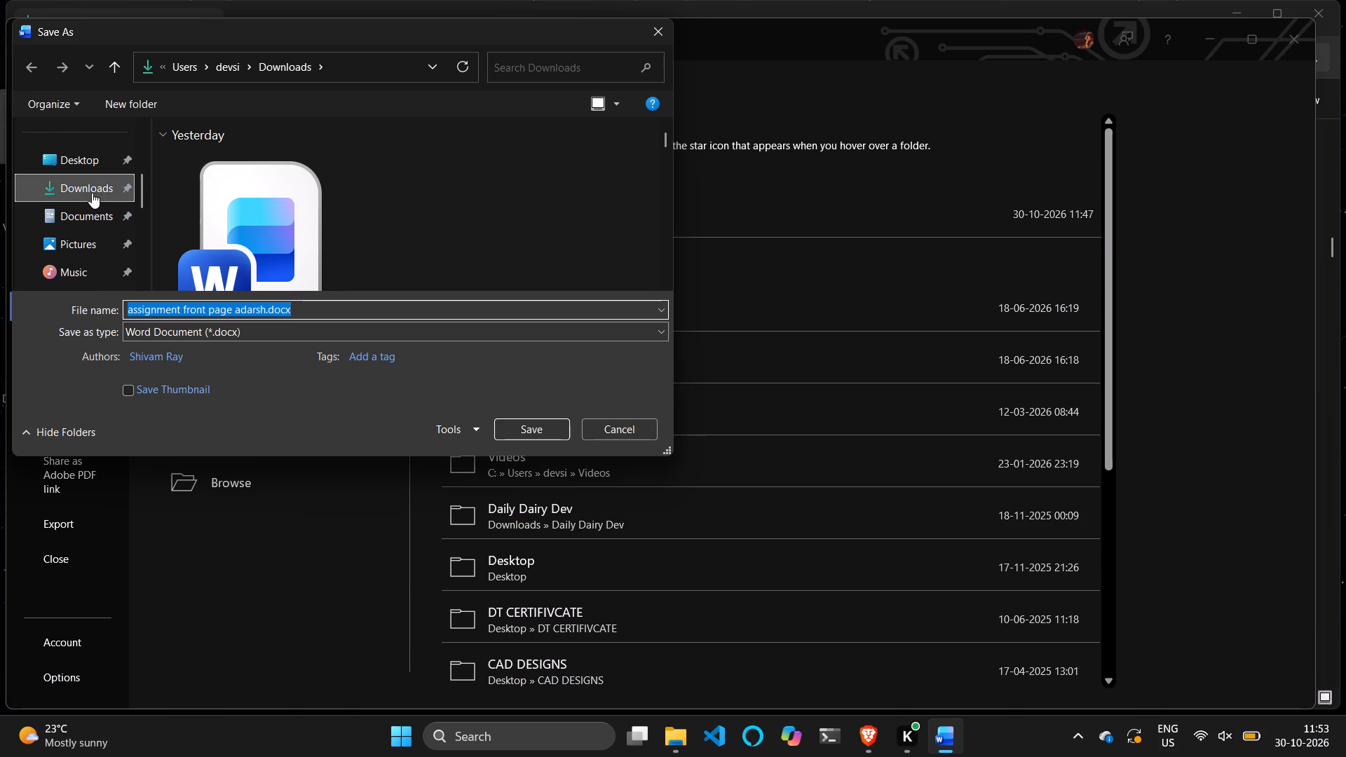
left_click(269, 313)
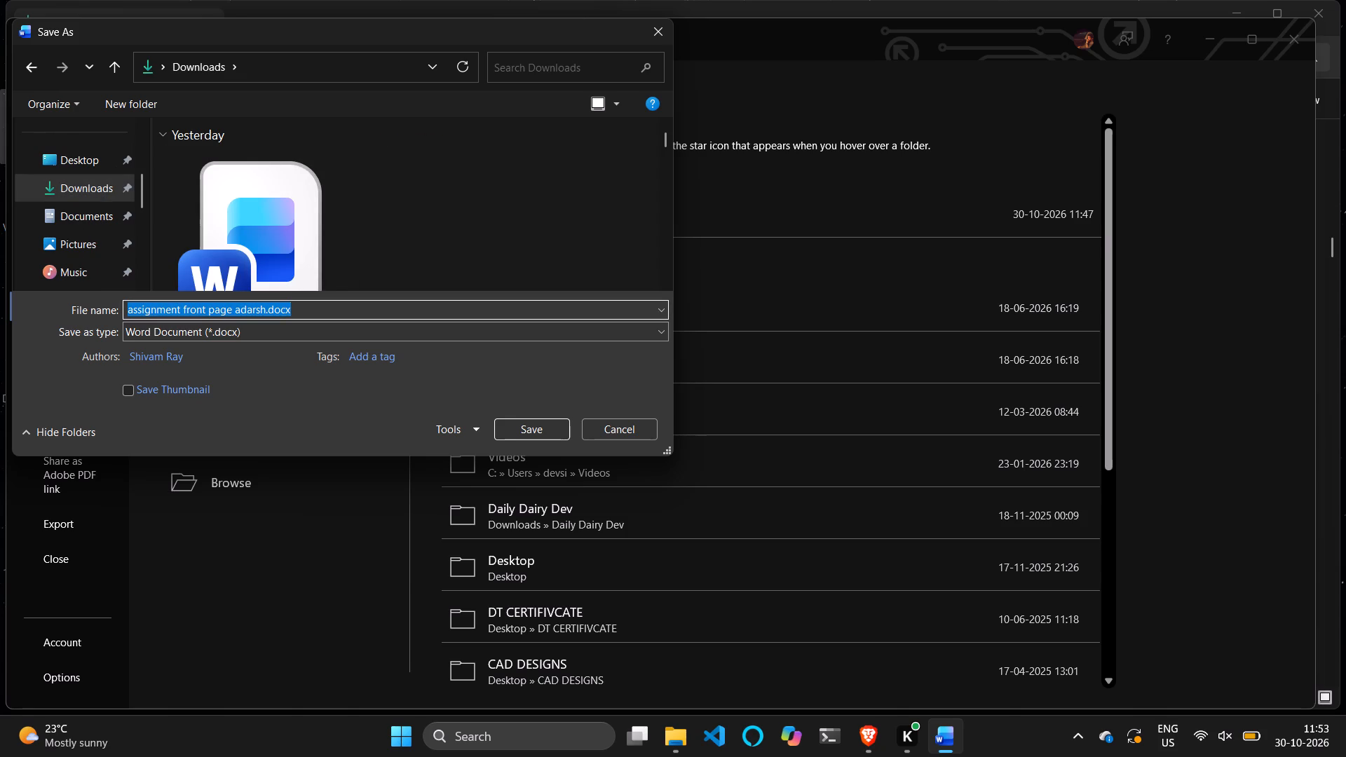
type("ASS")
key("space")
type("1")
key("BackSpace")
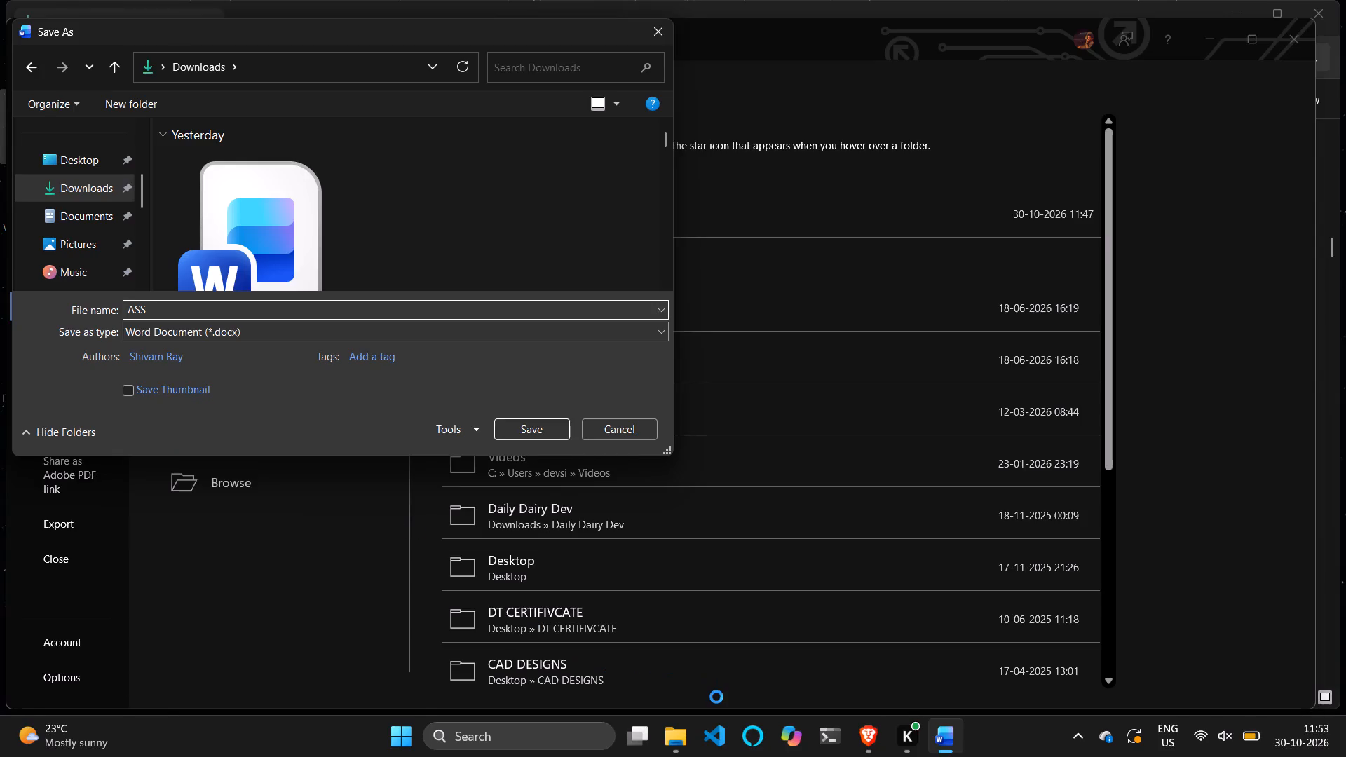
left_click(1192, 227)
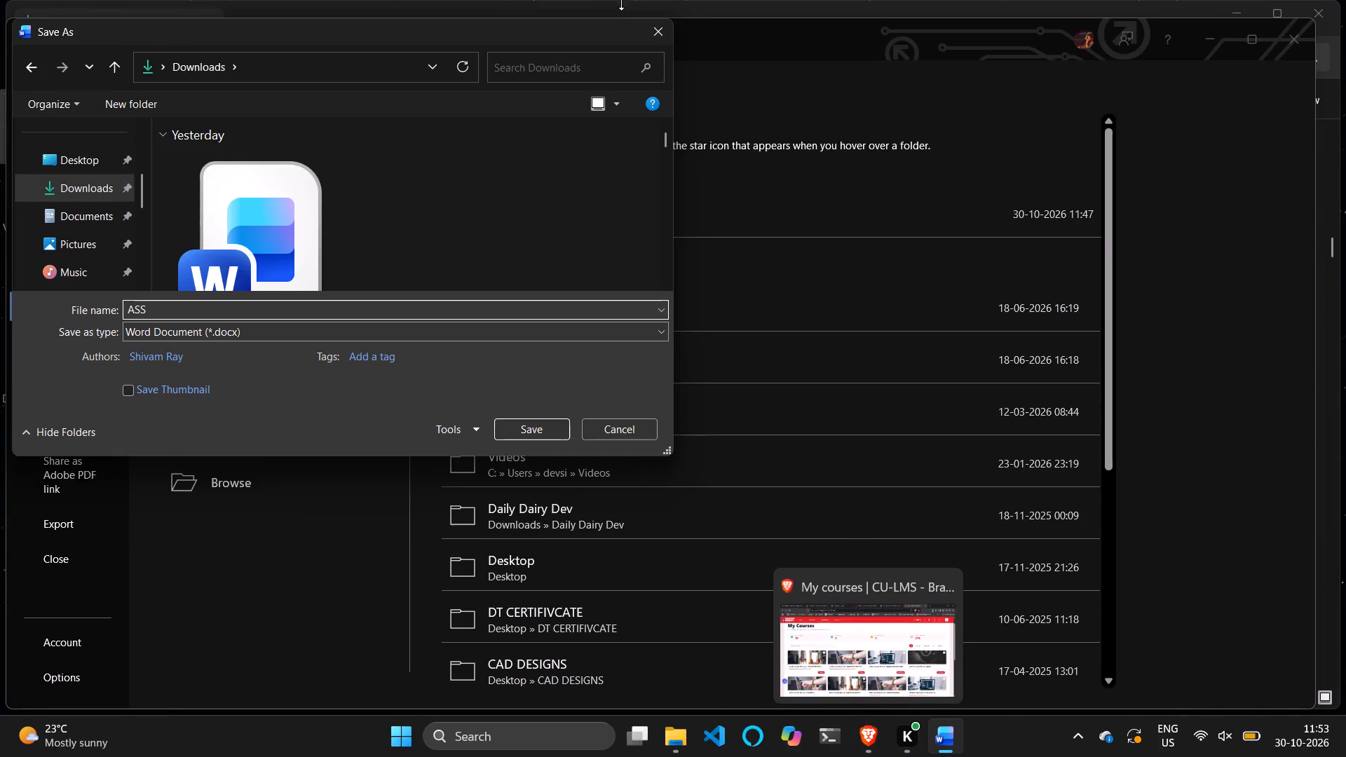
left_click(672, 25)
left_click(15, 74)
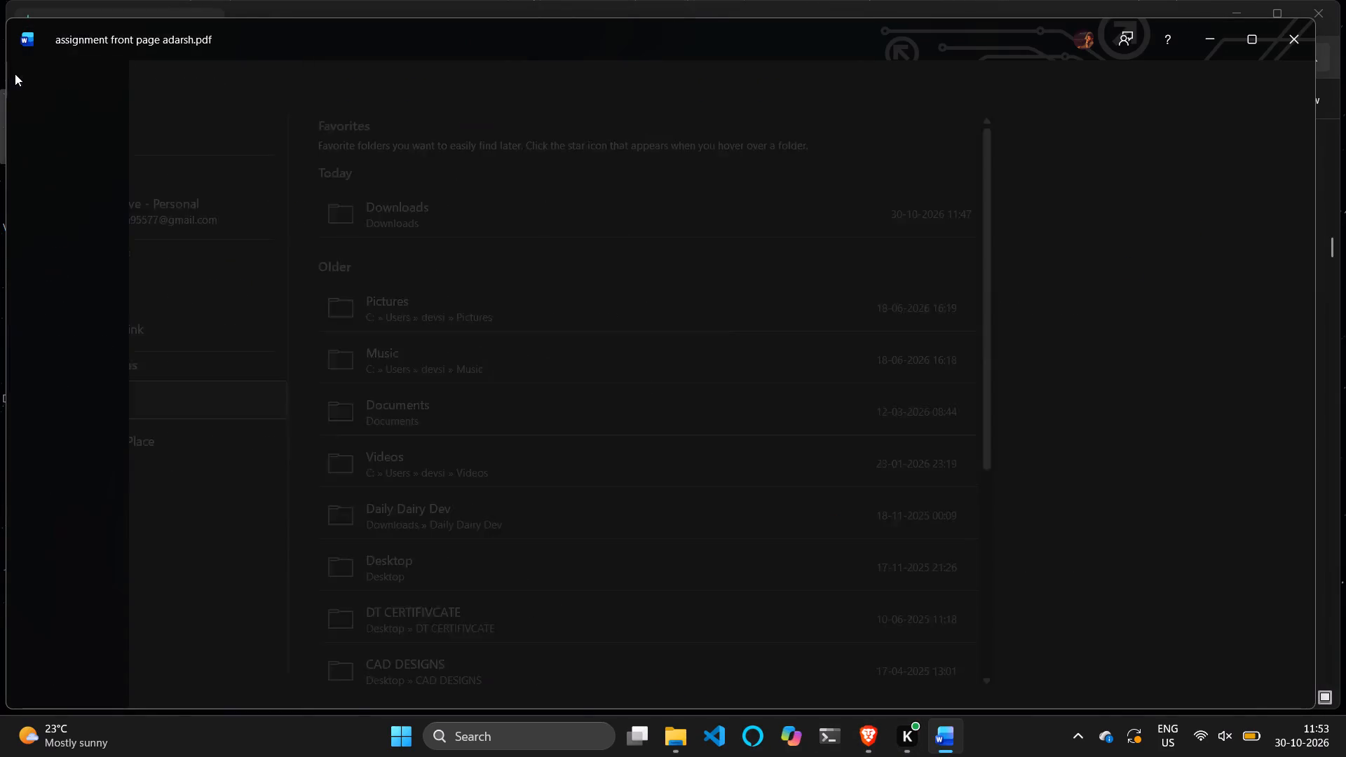
Change the assignment number in the main heading to 3, so it reads "ASSIGNMENT-3".
left_click(754, 519)
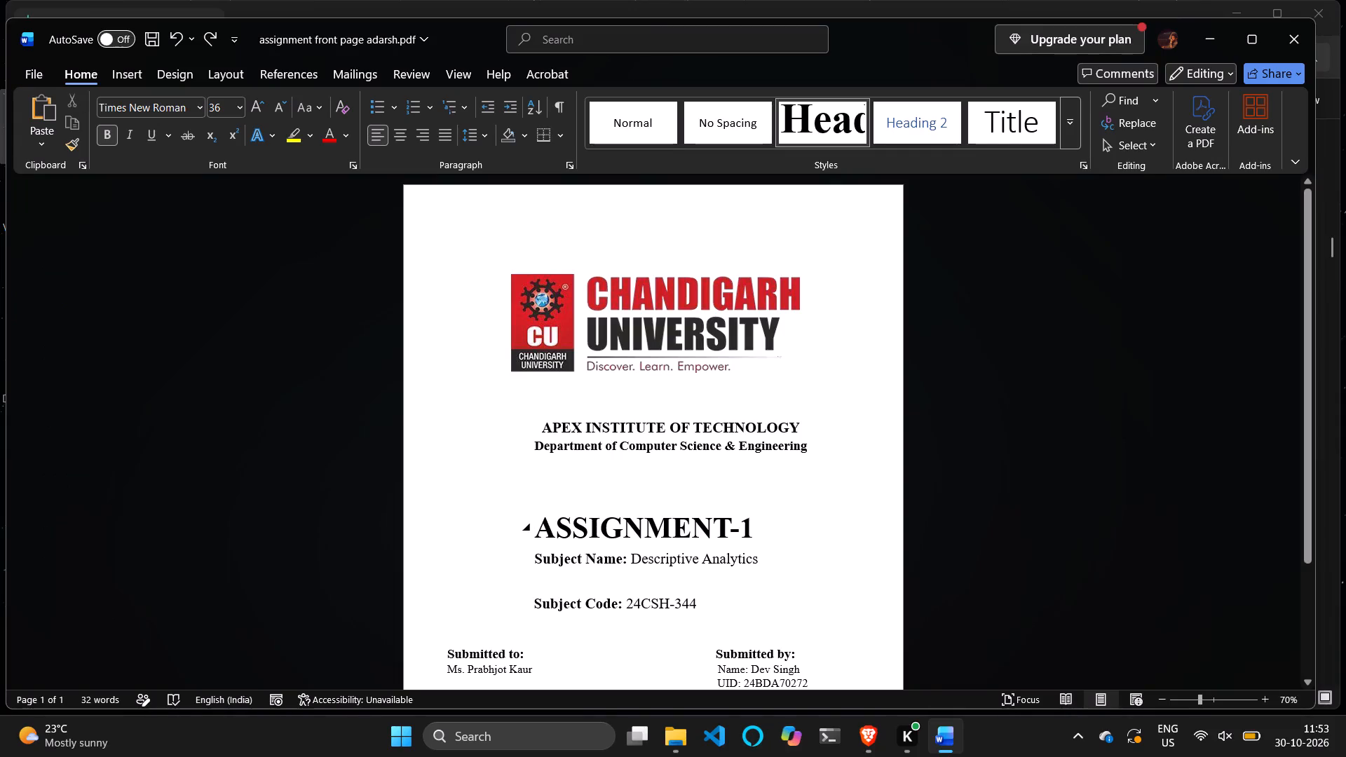
key("BackSpace")
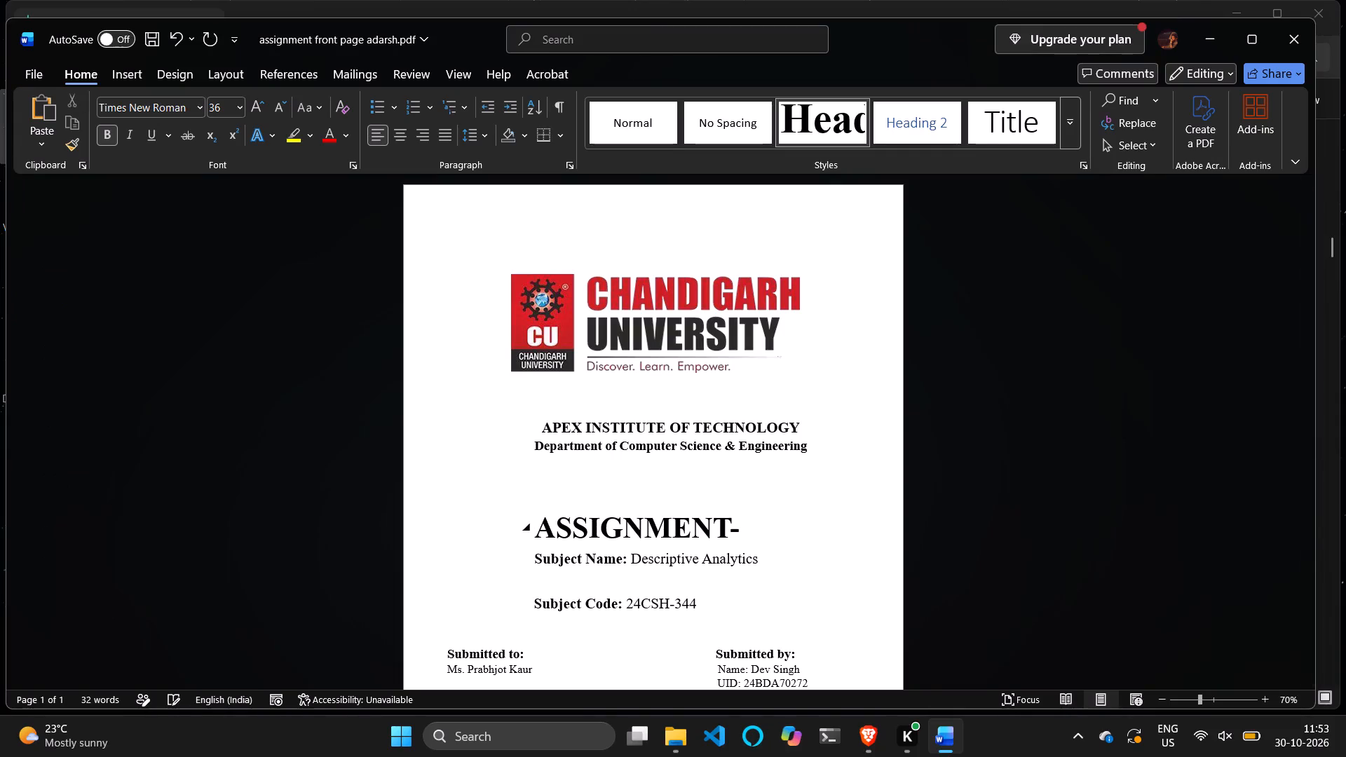
key("3")
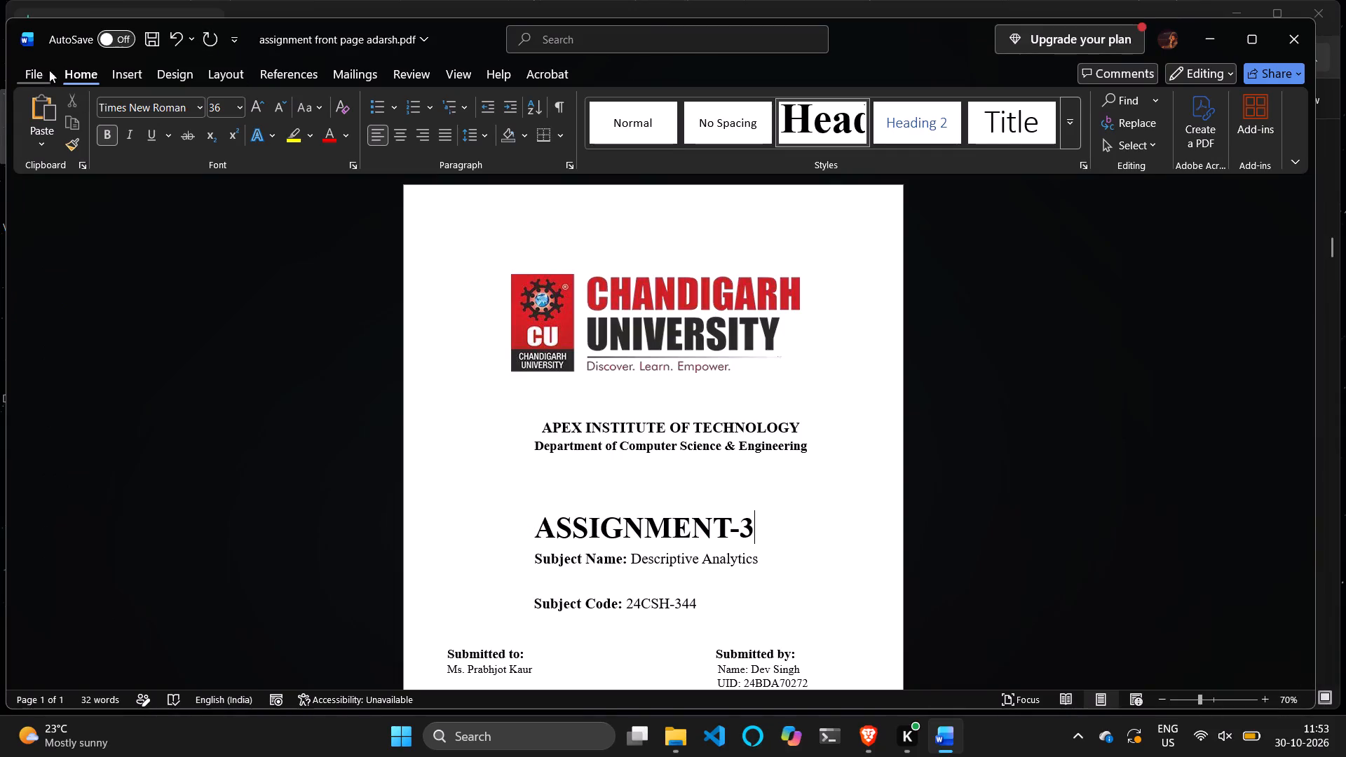
Save a copy of the front page in the Downloads folder as a PDF named "Assignment 3 DA".
left_click(41, 76)
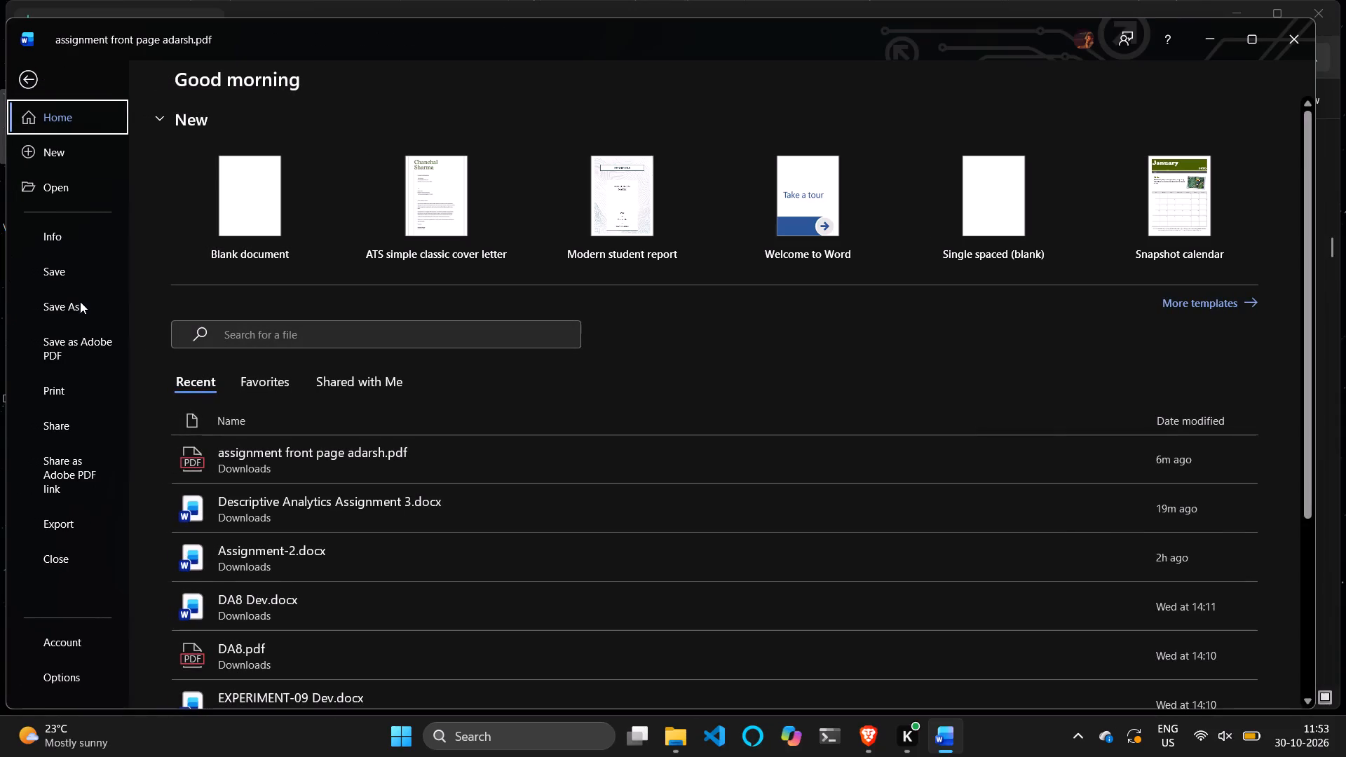
left_click(80, 301)
left_click(290, 472)
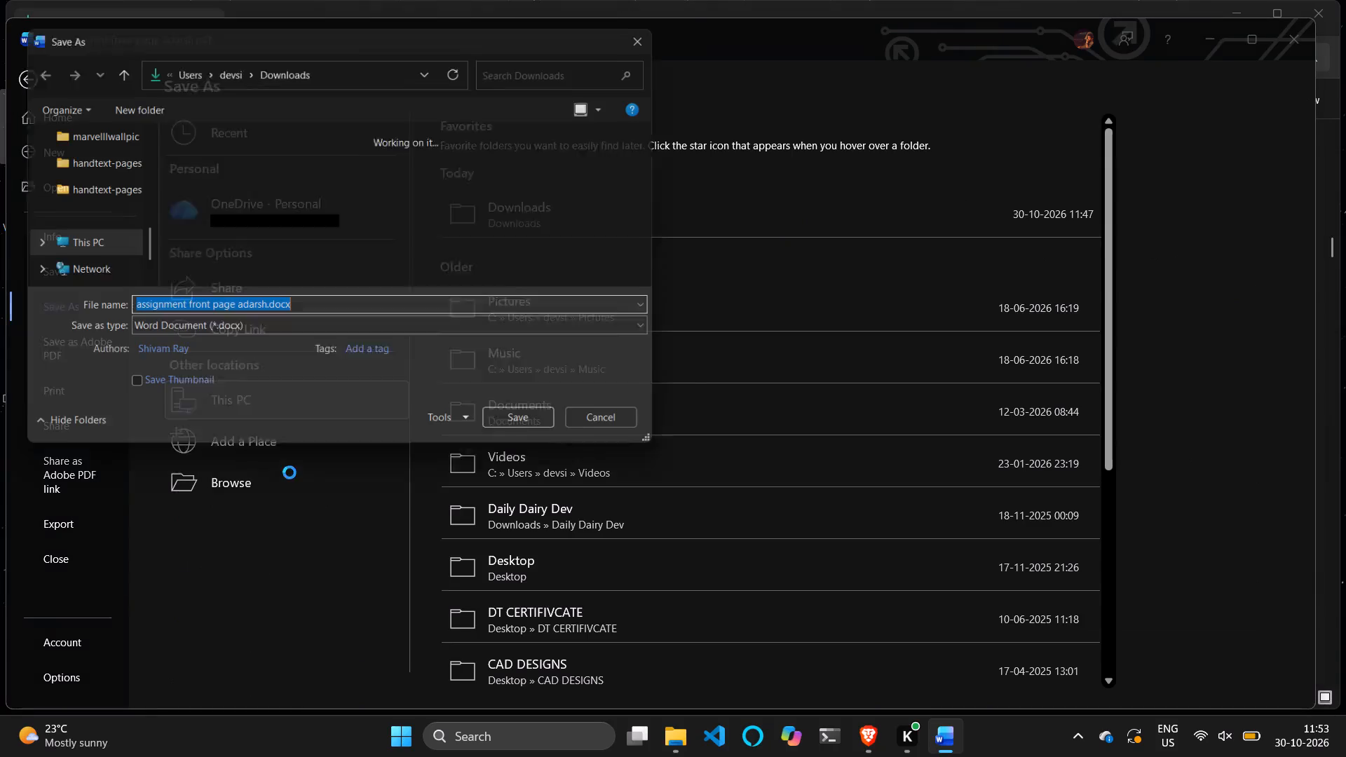
type("Ass")
key("space")
key("BackSpace")
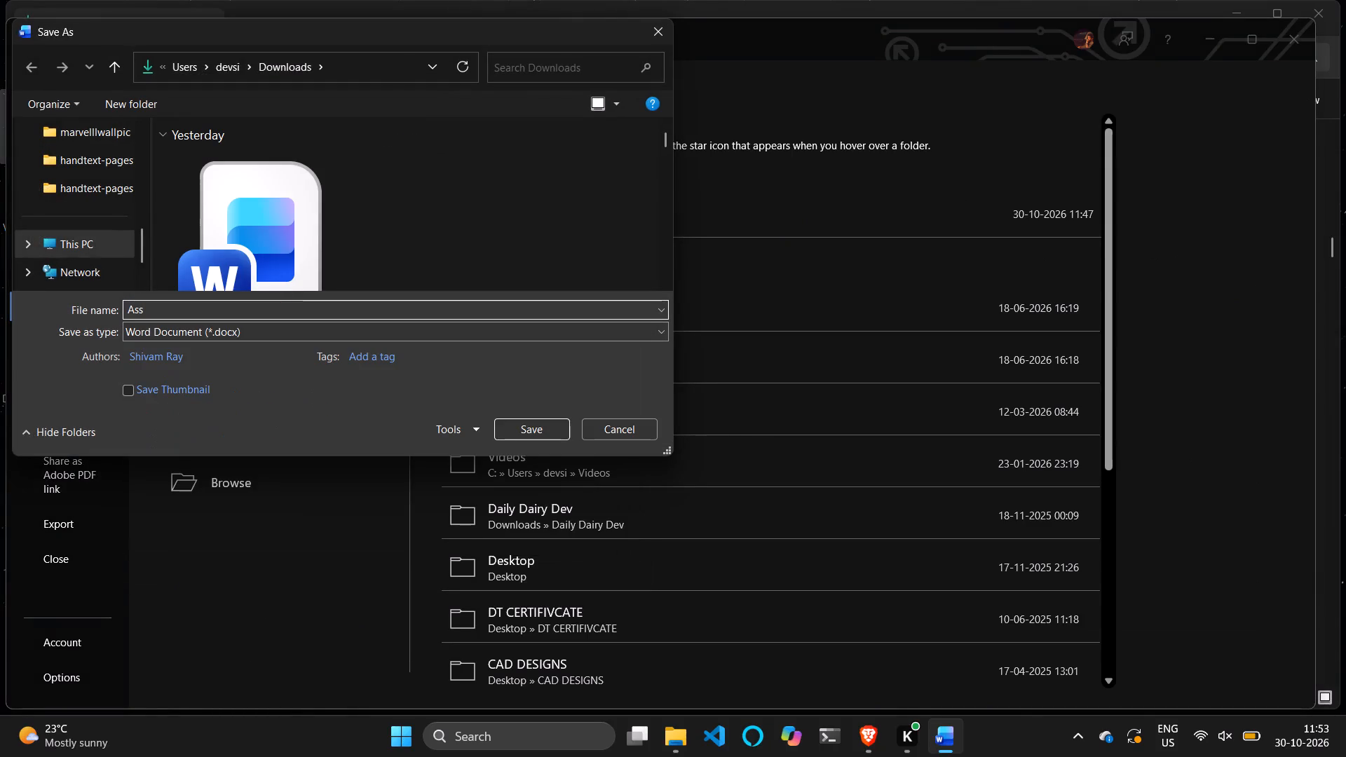
type("ignment 3")
key("space")
type("DA")
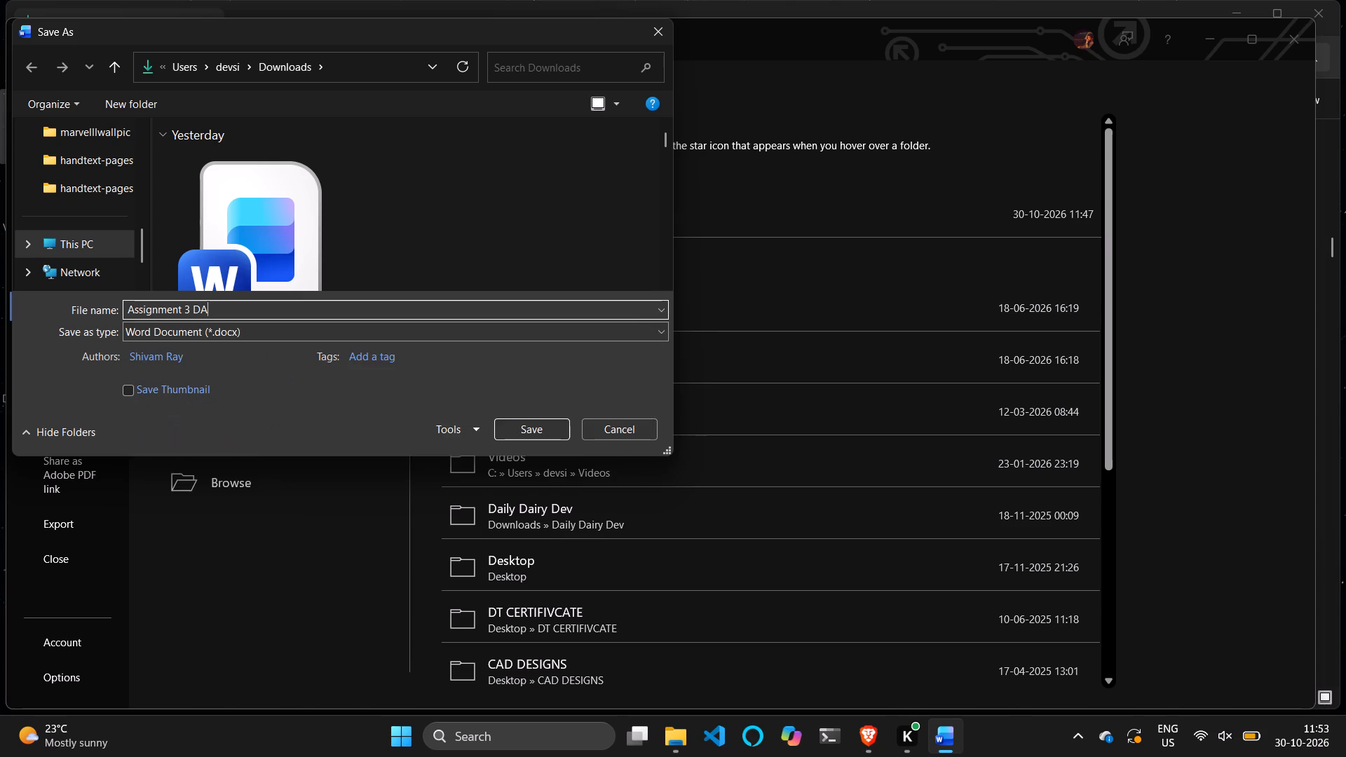
left_click(273, 340)
left_click(249, 428)
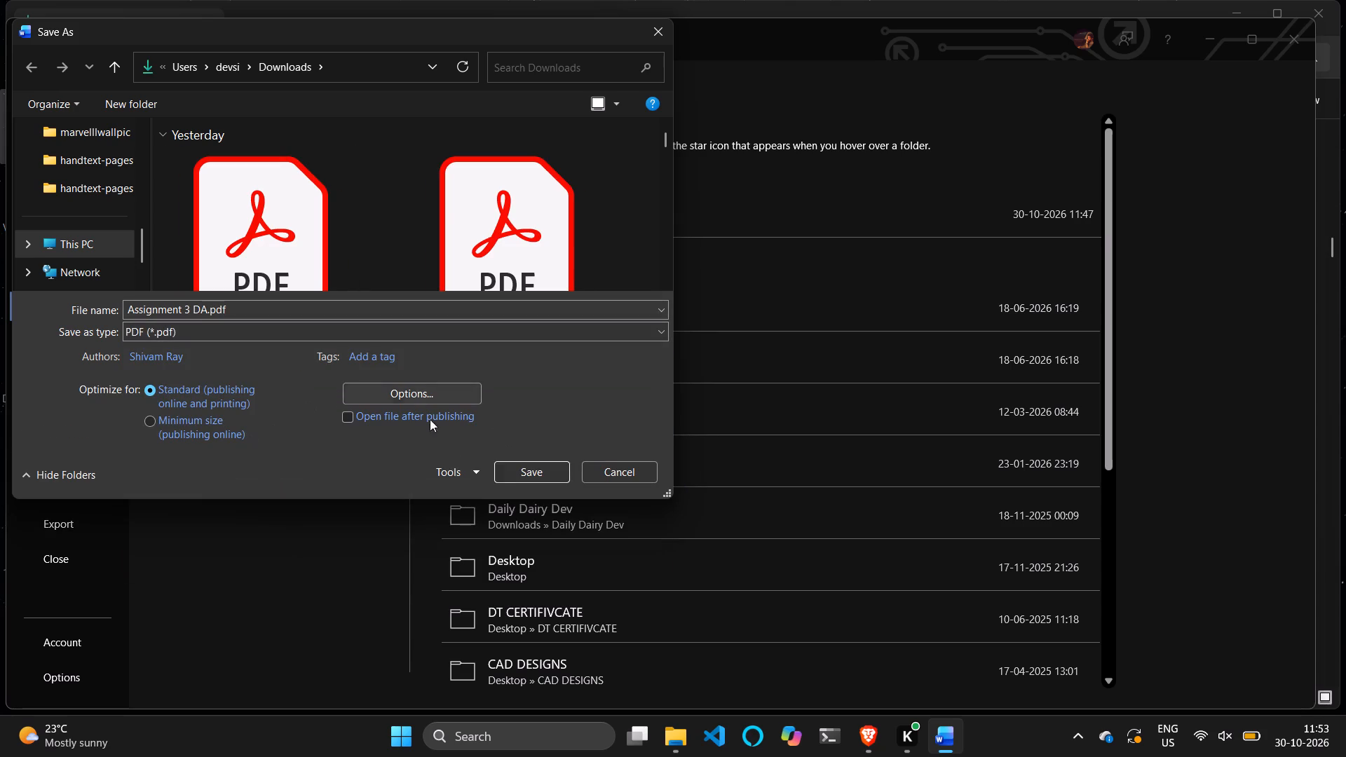
left_click(498, 476)
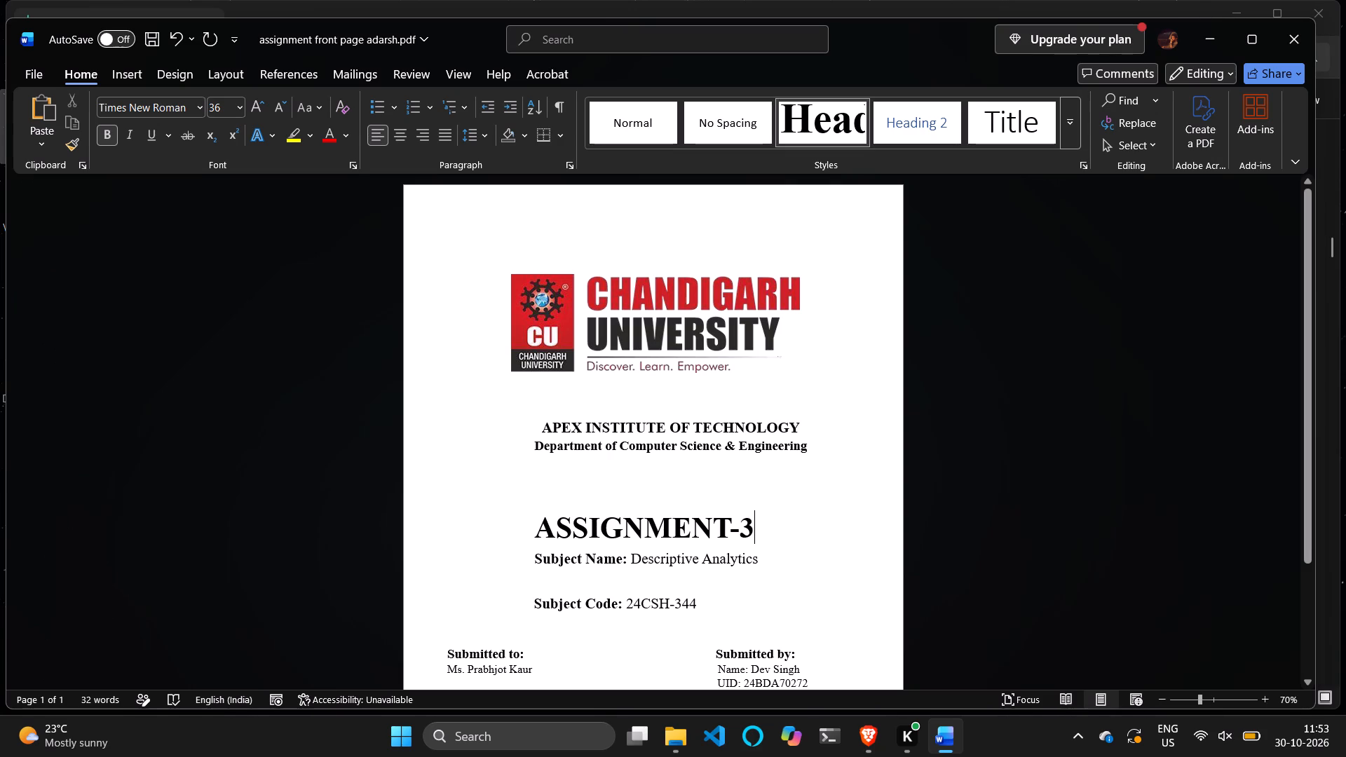
Look through the assignment front page in the PDF open in Adobe Acrobat.
scroll(870, 334, "down", 4)
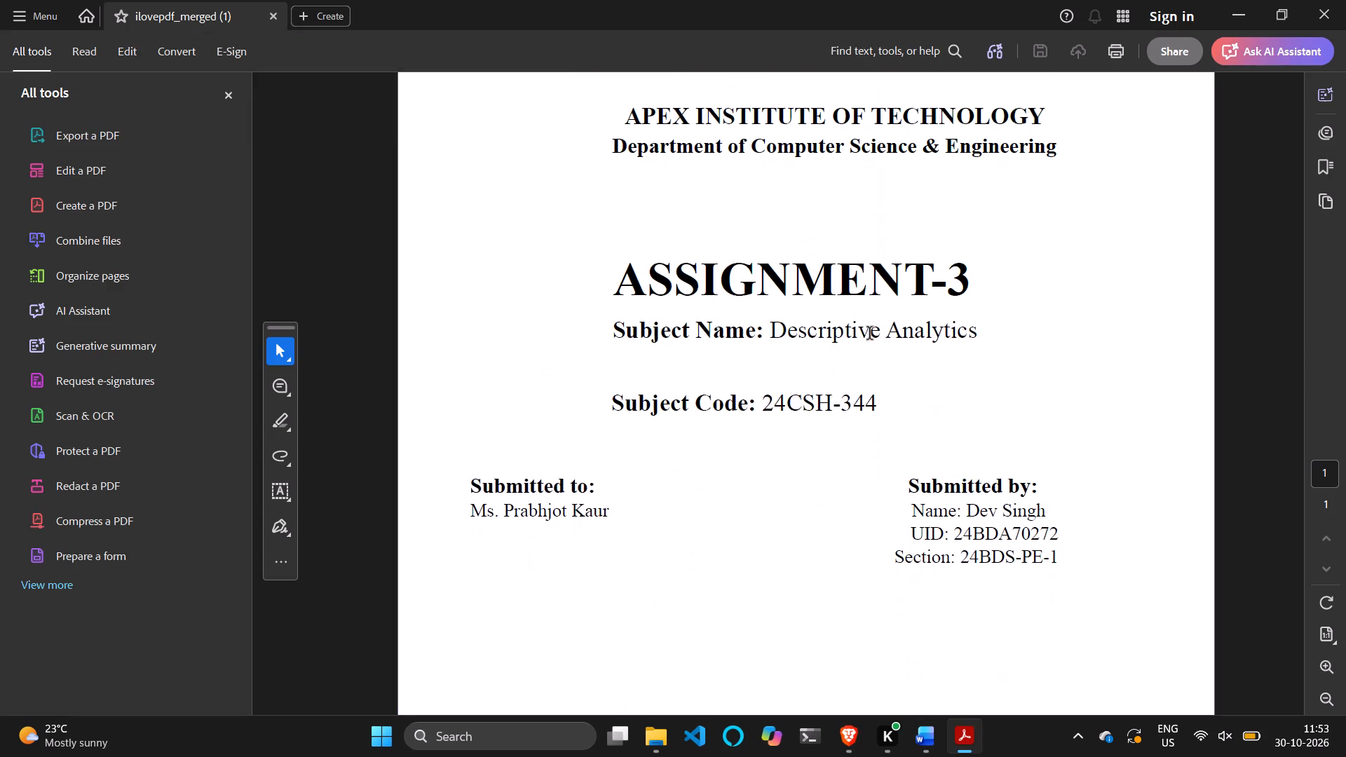
scroll(870, 334, "down", 3)
scroll(870, 334, "up", 6)
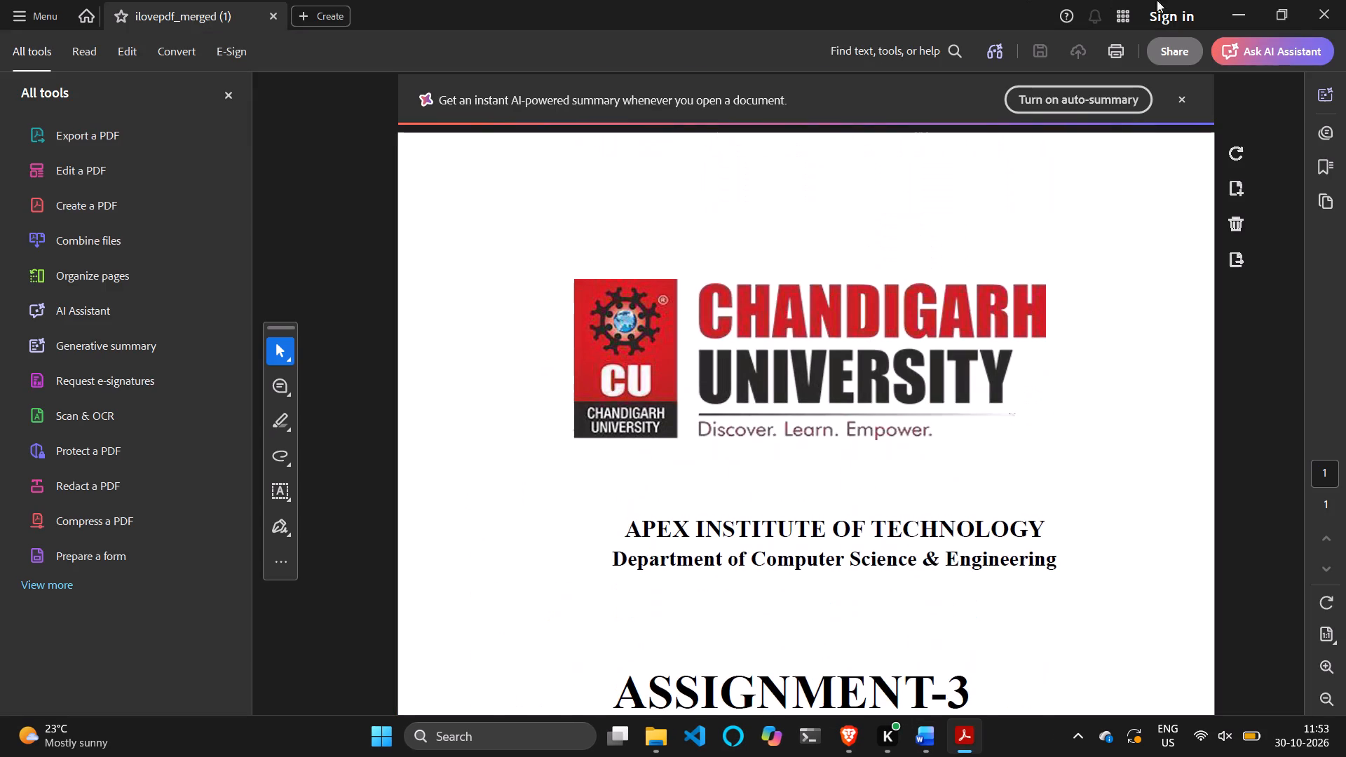
Check the ASSIGNMENT-3 front page in the open PDF down to the submission details, and close Acrobat.
scroll(967, 374, "down", 6)
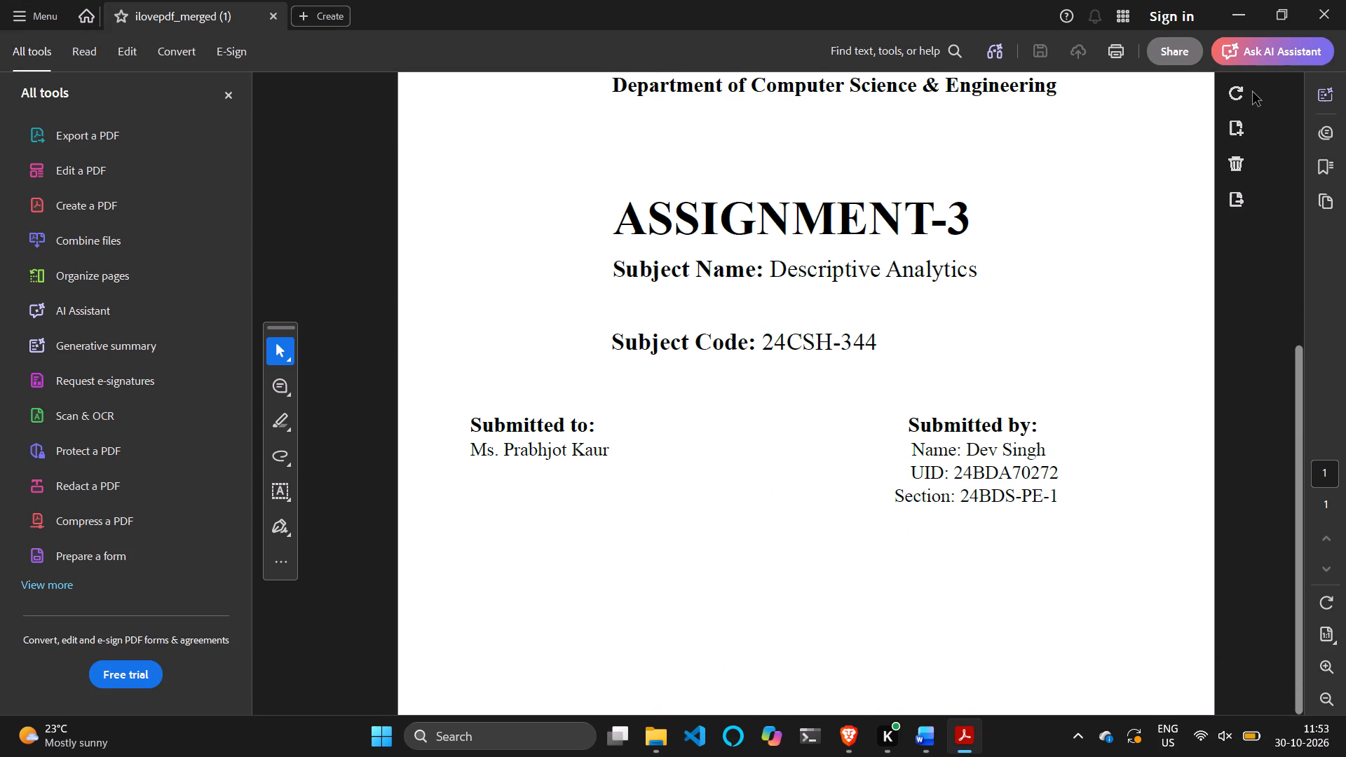
scroll(974, 207, "up", 1)
left_click(1339, 0)
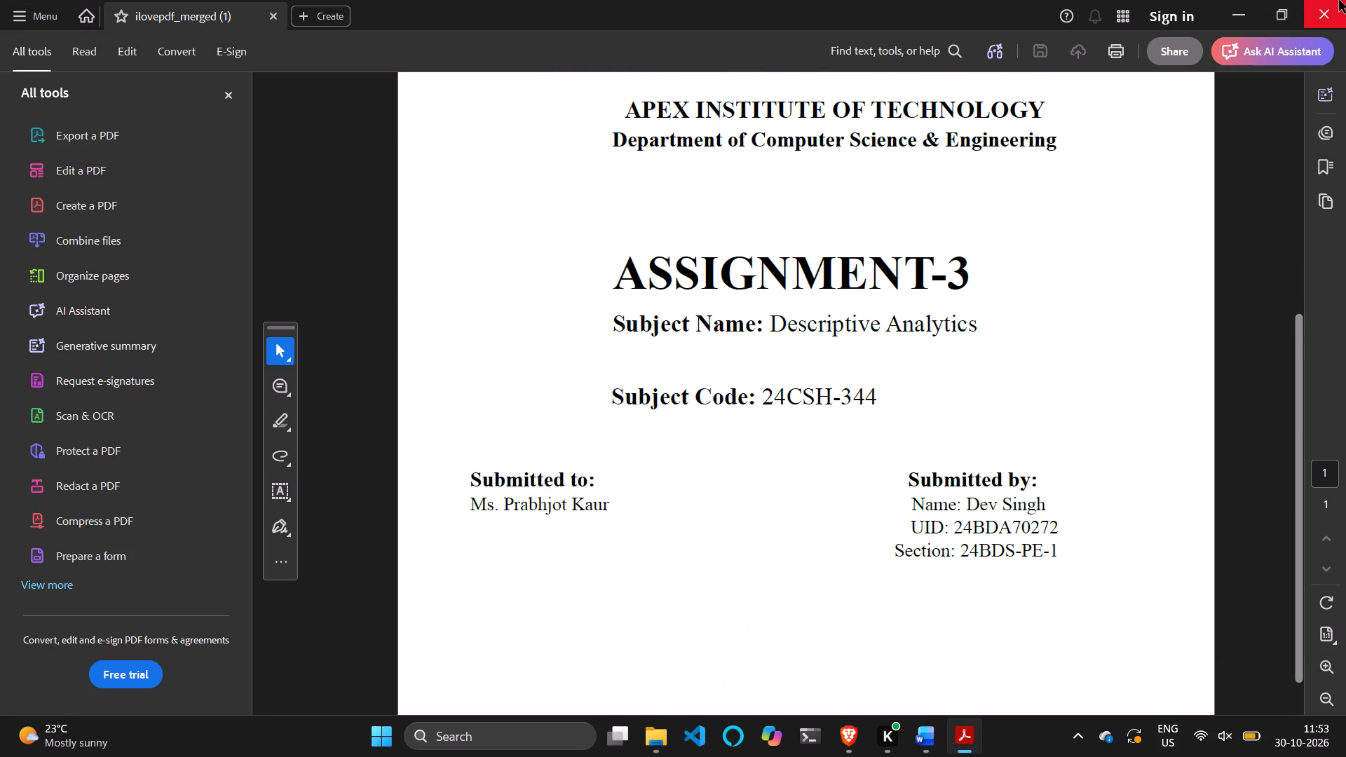
Change the assignment number in the front page's main heading to 2 in Word, so it reads "ASSIGNMENT-2".
scroll(905, 177, "down", 2)
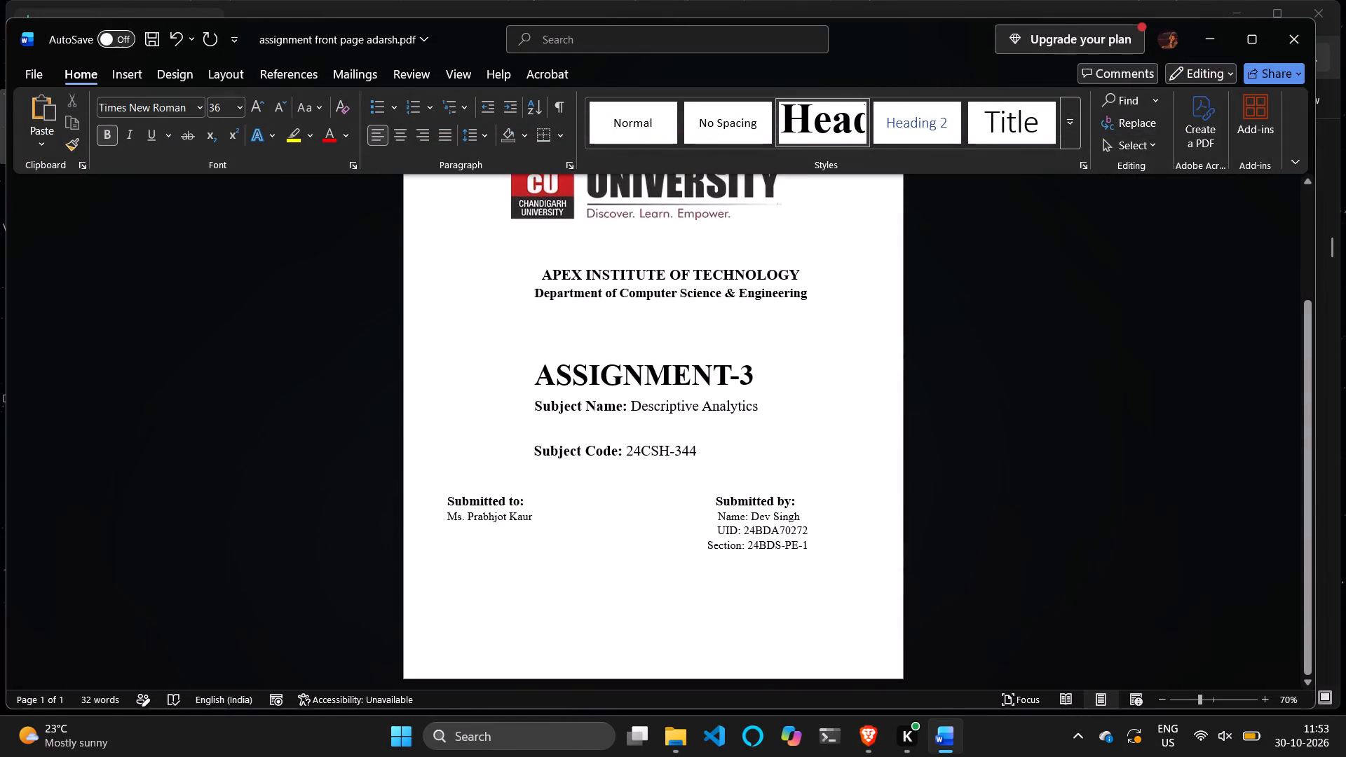
scroll(905, 177, "down", 1)
scroll(905, 177, "up", 1)
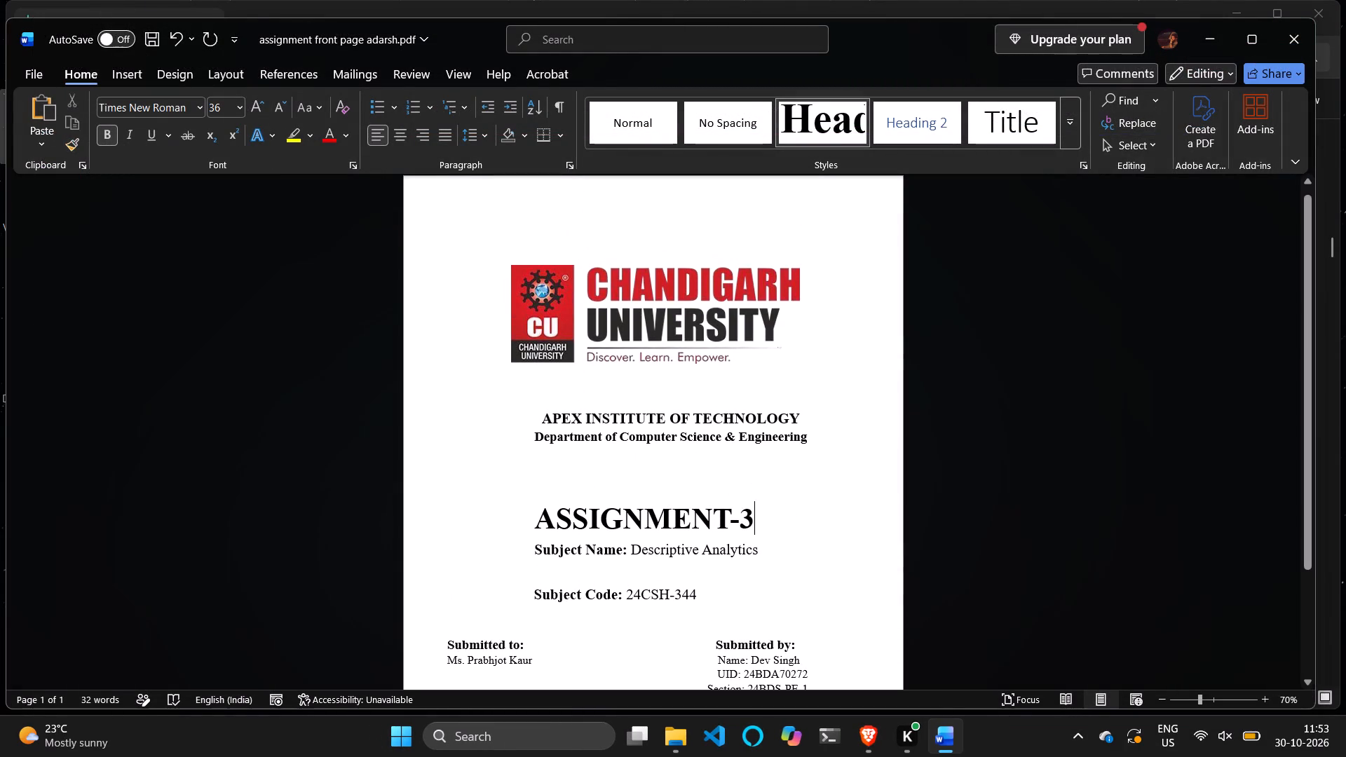
left_click(620, 303)
scroll(820, 507, "down", 1)
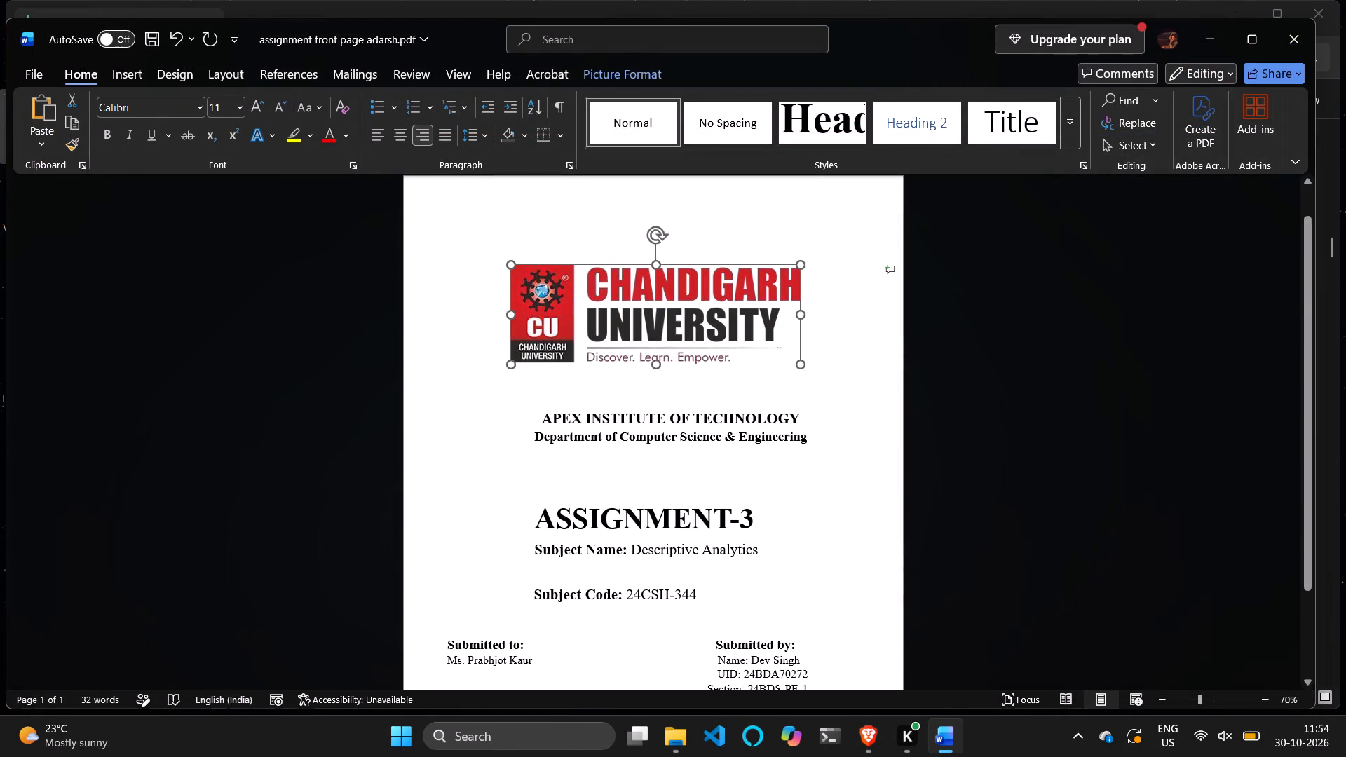
scroll(820, 507, "down", 1)
left_click(756, 380)
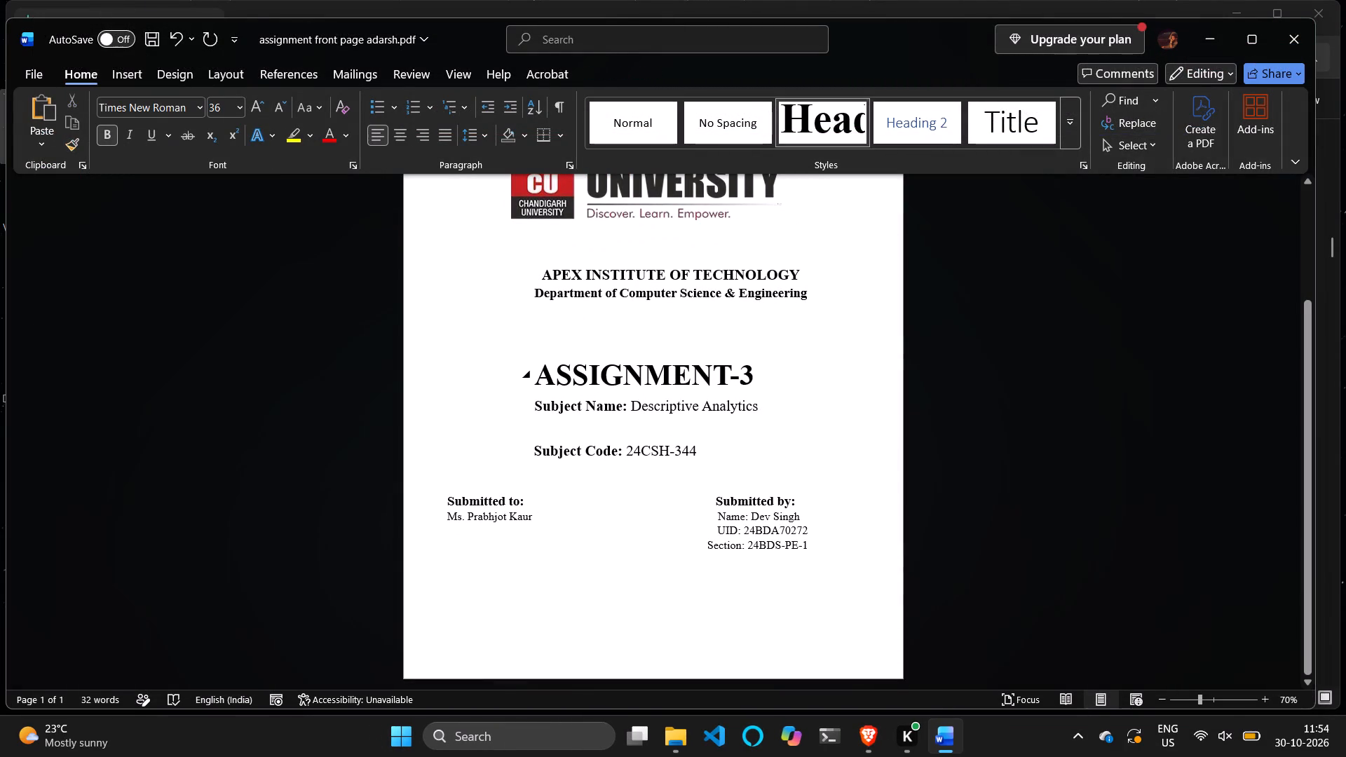
key("BackSpace")
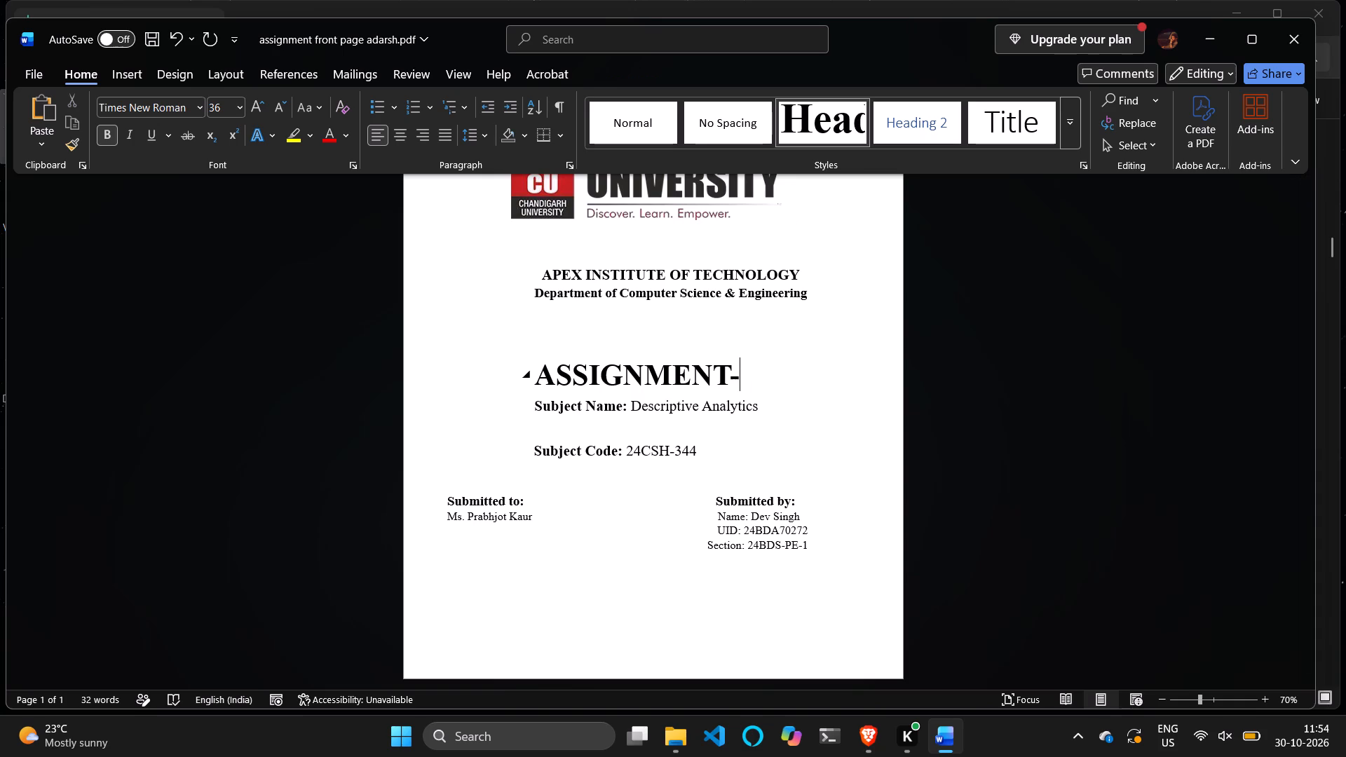
key("2")
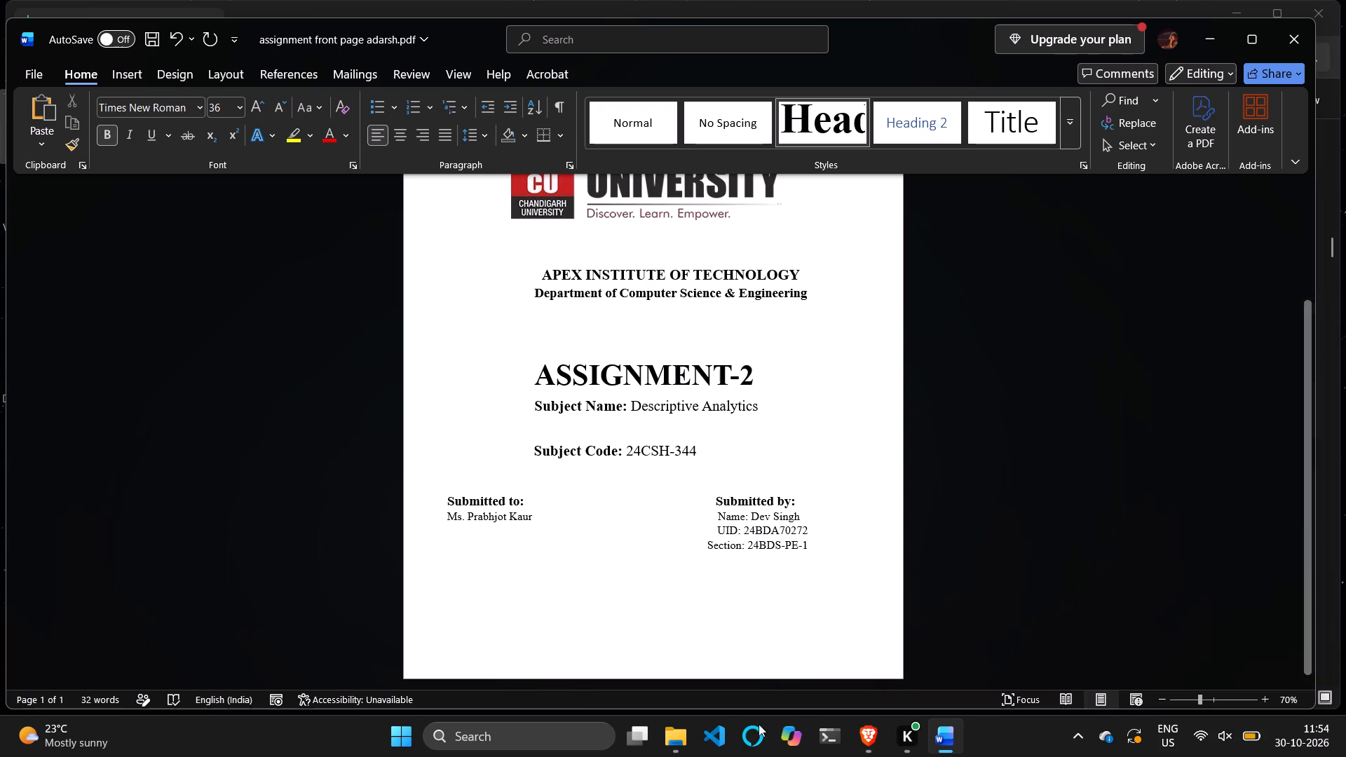
Switch to the Downloads folder in File Explorer, find the existing Assignment 2 PDF among yesterday's files and open it.
left_click(664, 740)
scroll(525, 449, "up", 11)
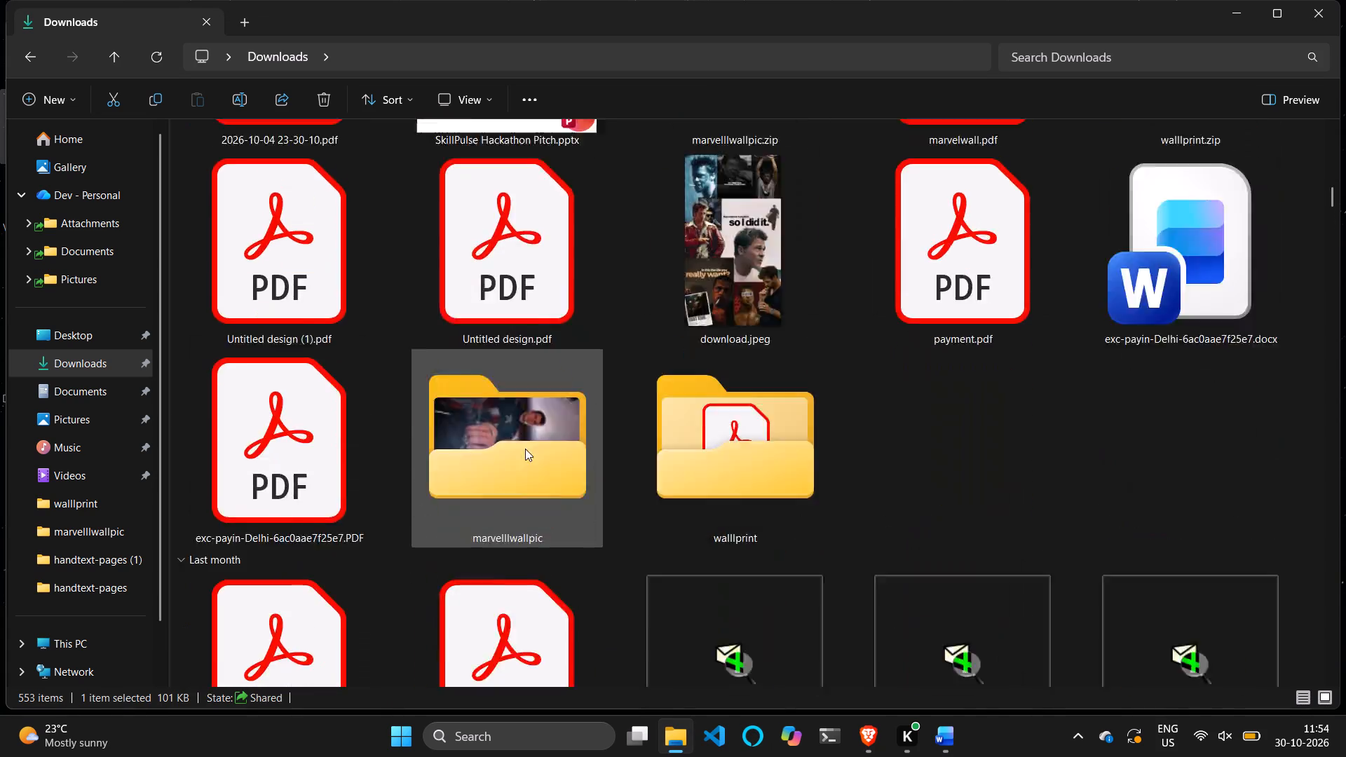
scroll(525, 449, "up", 5)
scroll(525, 449, "down", 3)
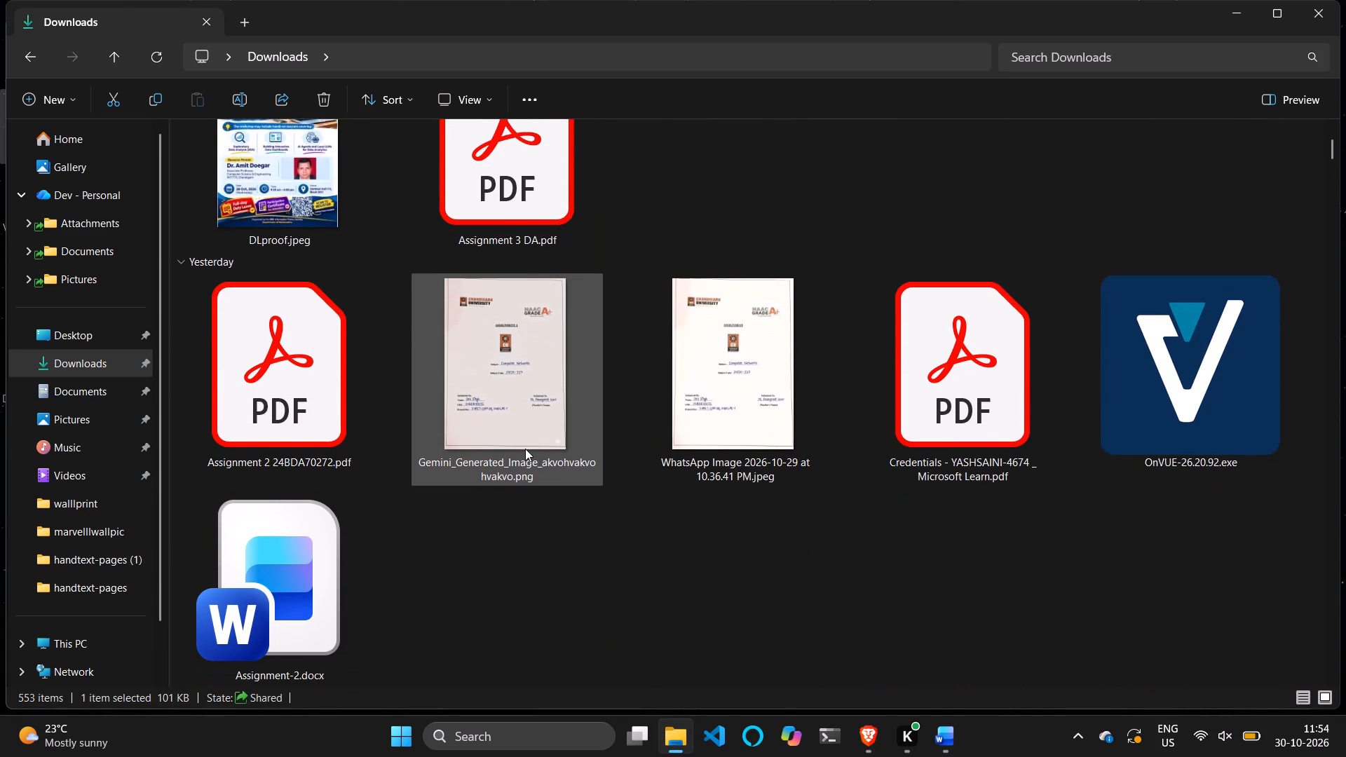
scroll(709, 569, "down", 1)
scroll(709, 559, "up", 1)
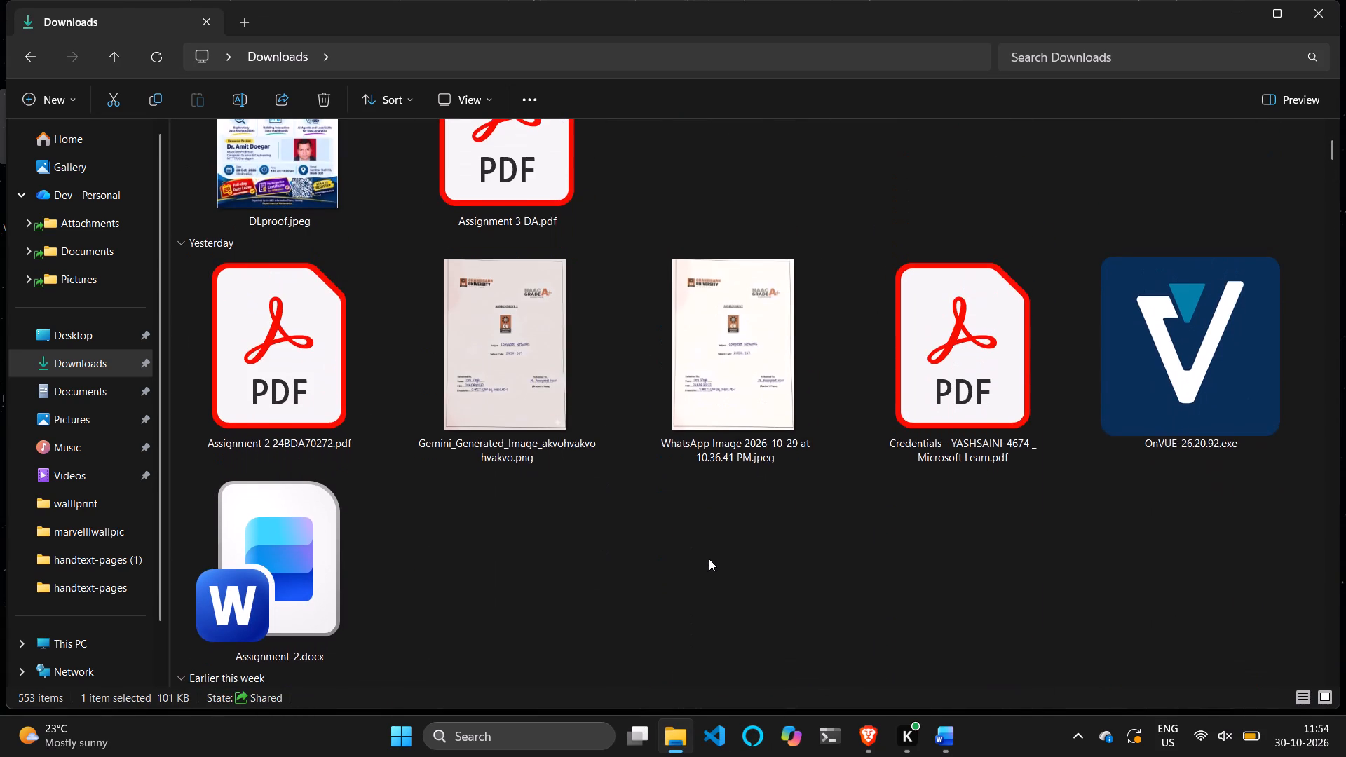
scroll(709, 559, "up", 3)
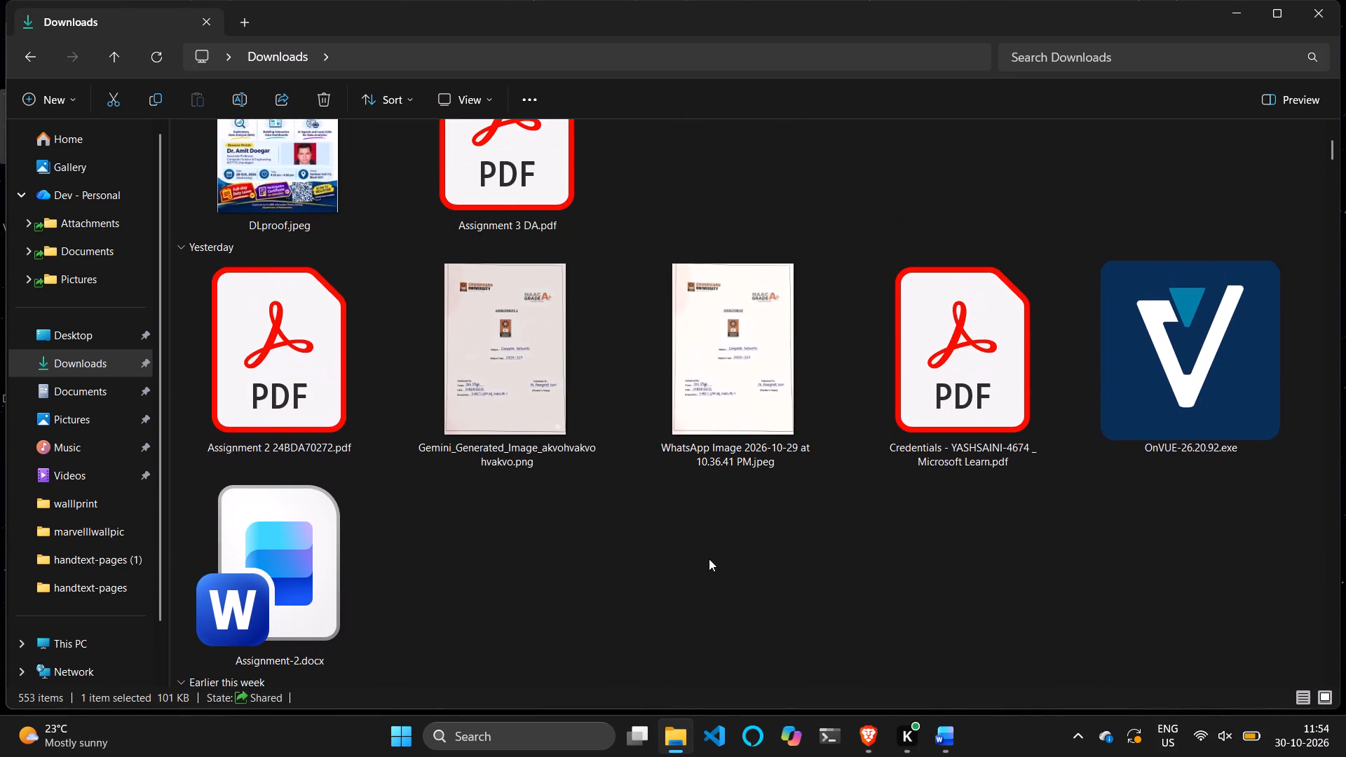
scroll(709, 559, "up", 1)
scroll(531, 526, "down", 1)
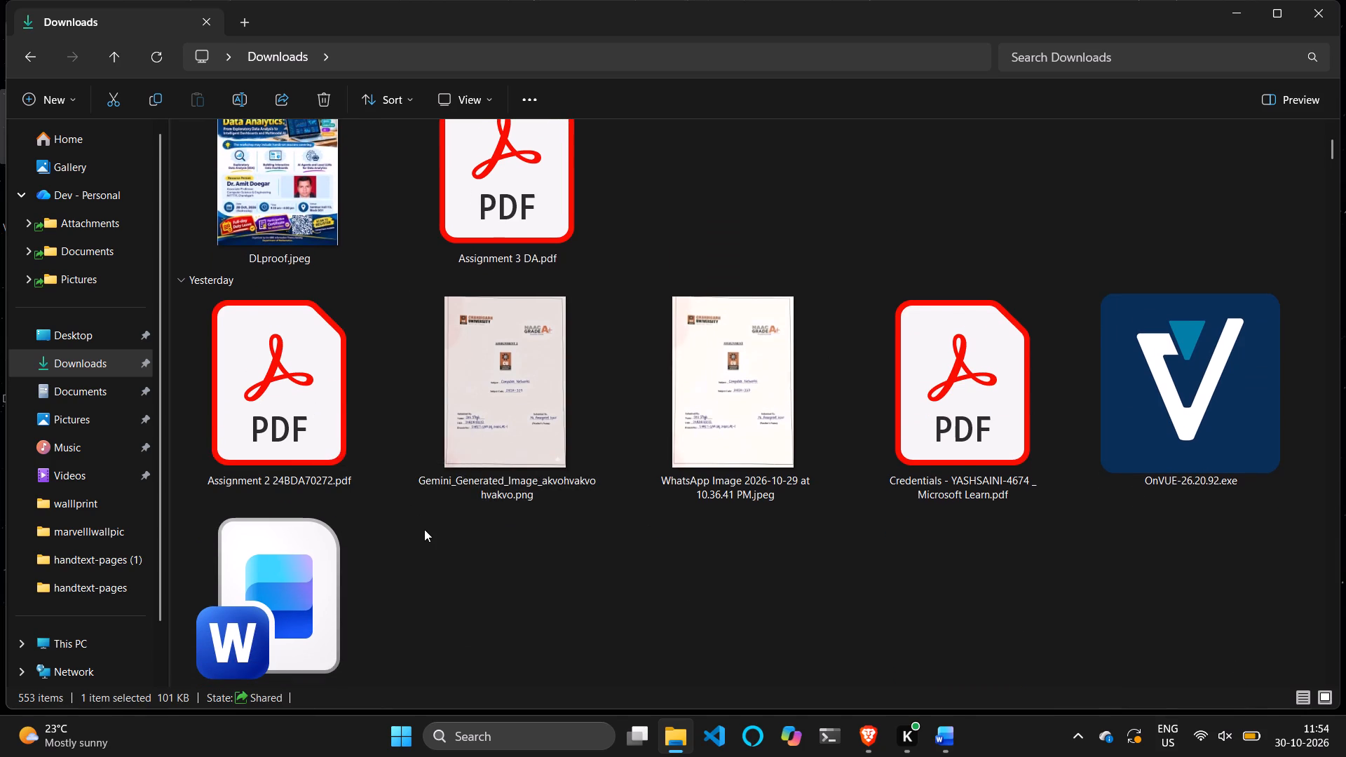
scroll(424, 529, "down", 1)
double_click(315, 343)
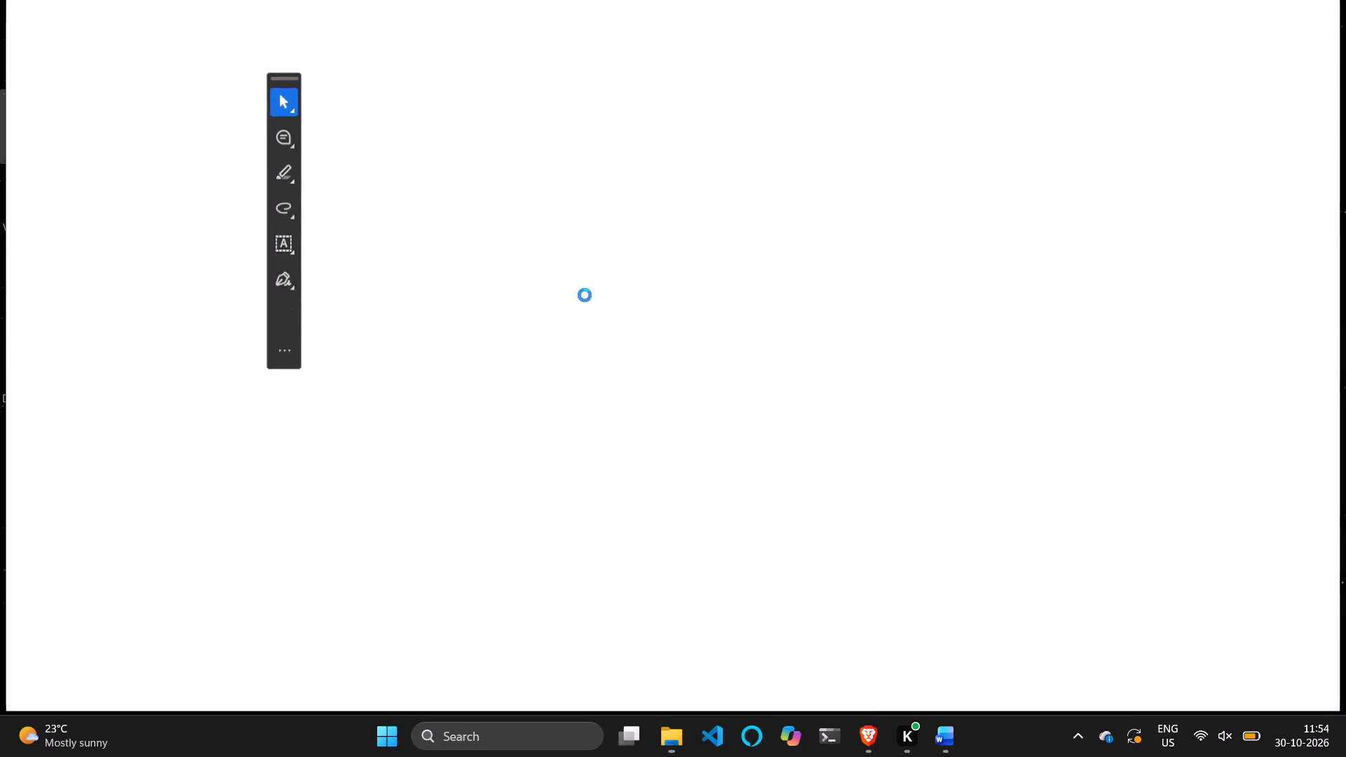
Examine the Assignment 2 PDF's cover page for the subject, subject code and submission details, and close the PDF.
scroll(1080, 299, "down", 7)
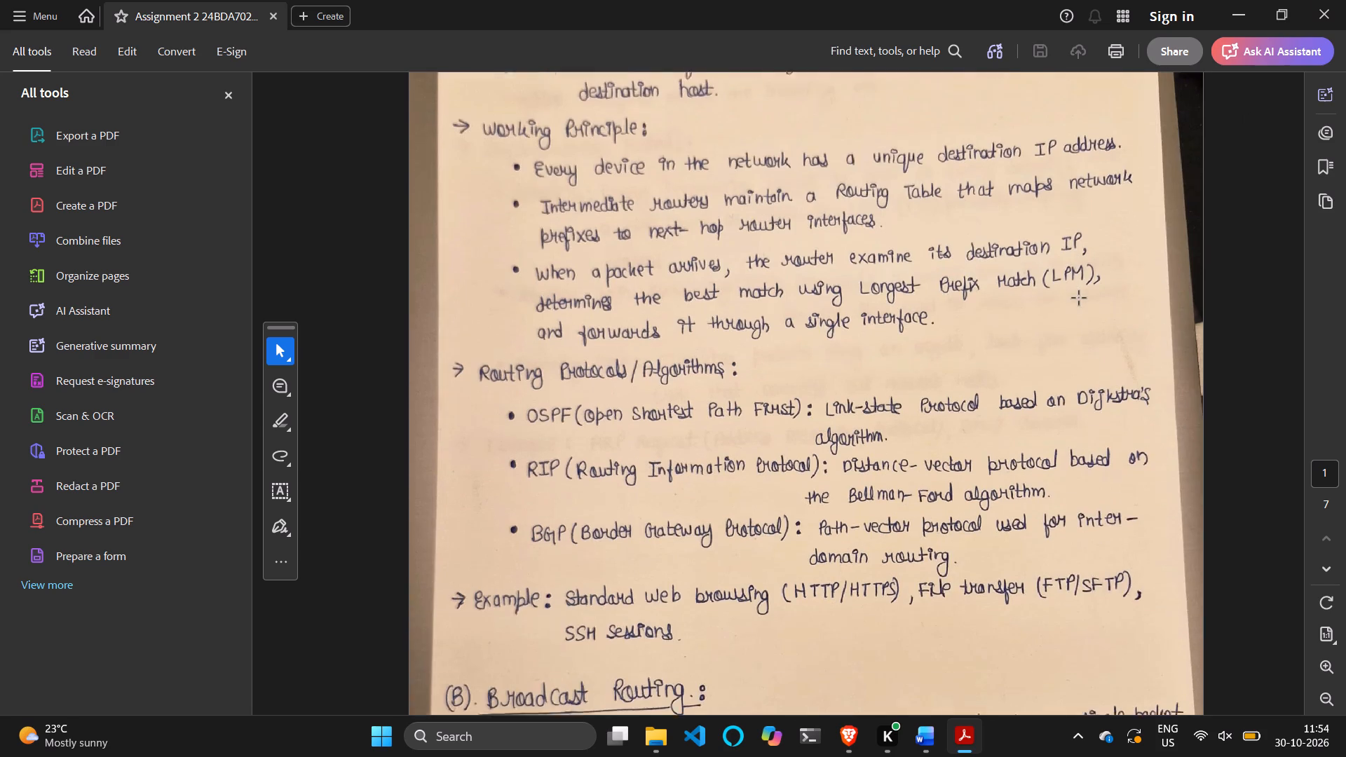
scroll(1083, 375, "up", 1)
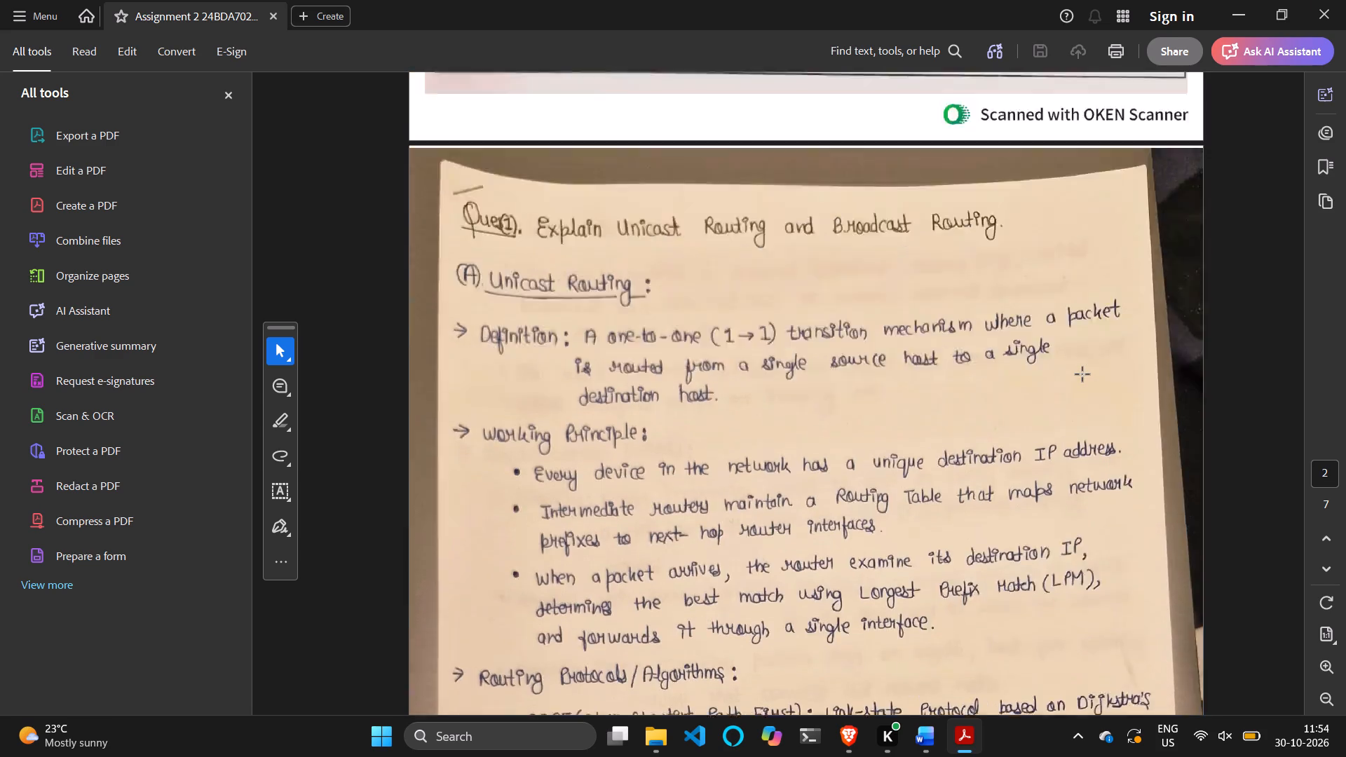
scroll(1083, 375, "up", 8)
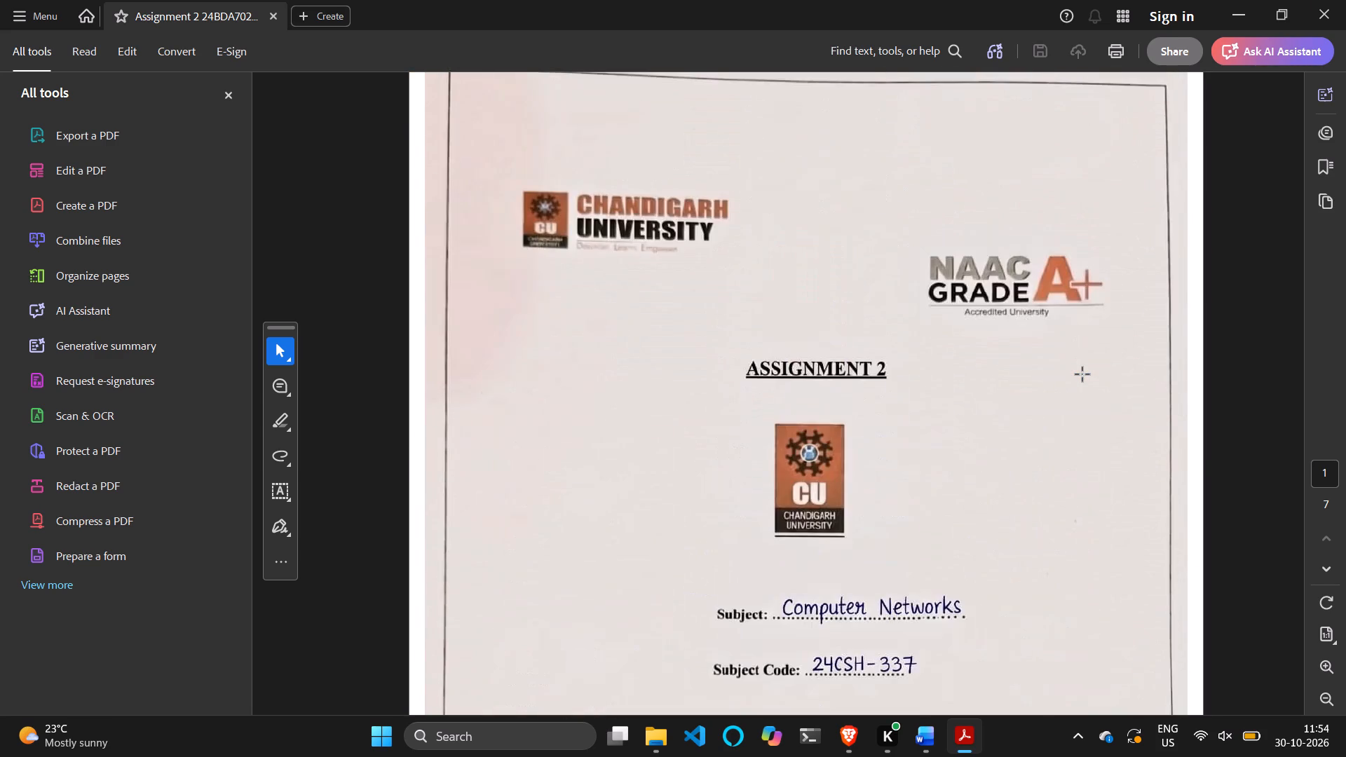
scroll(1083, 375, "down", 4)
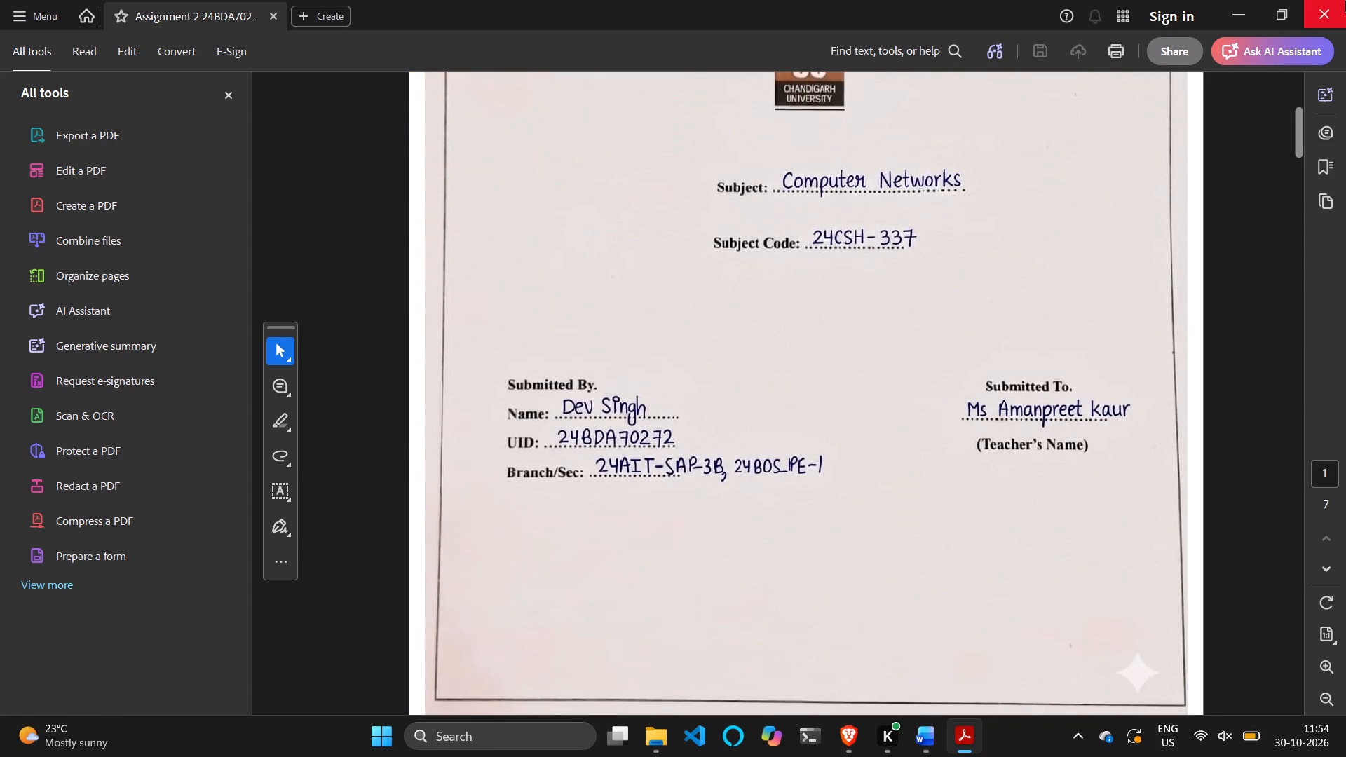
left_click(1345, 1)
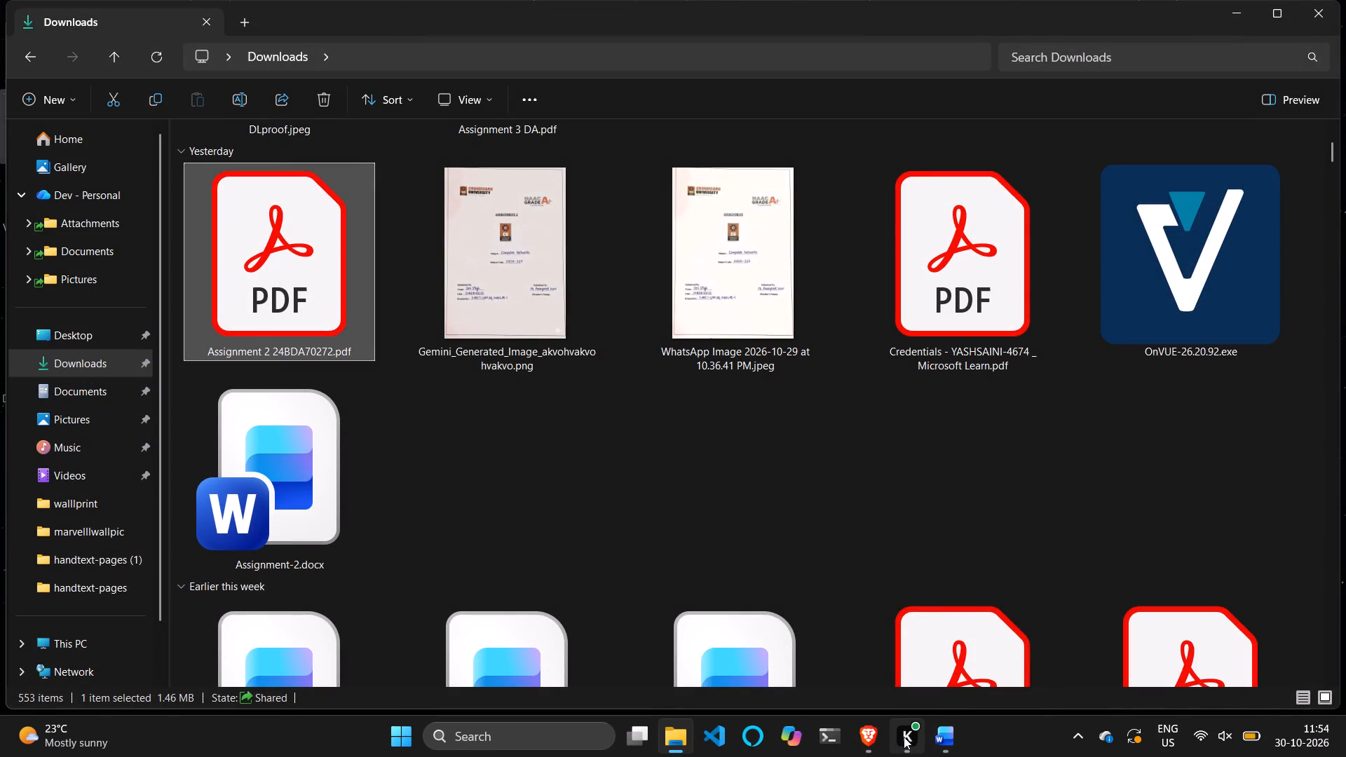
Return to the front page in Word and replace the subject name with "Computer Networks".
left_click(867, 724)
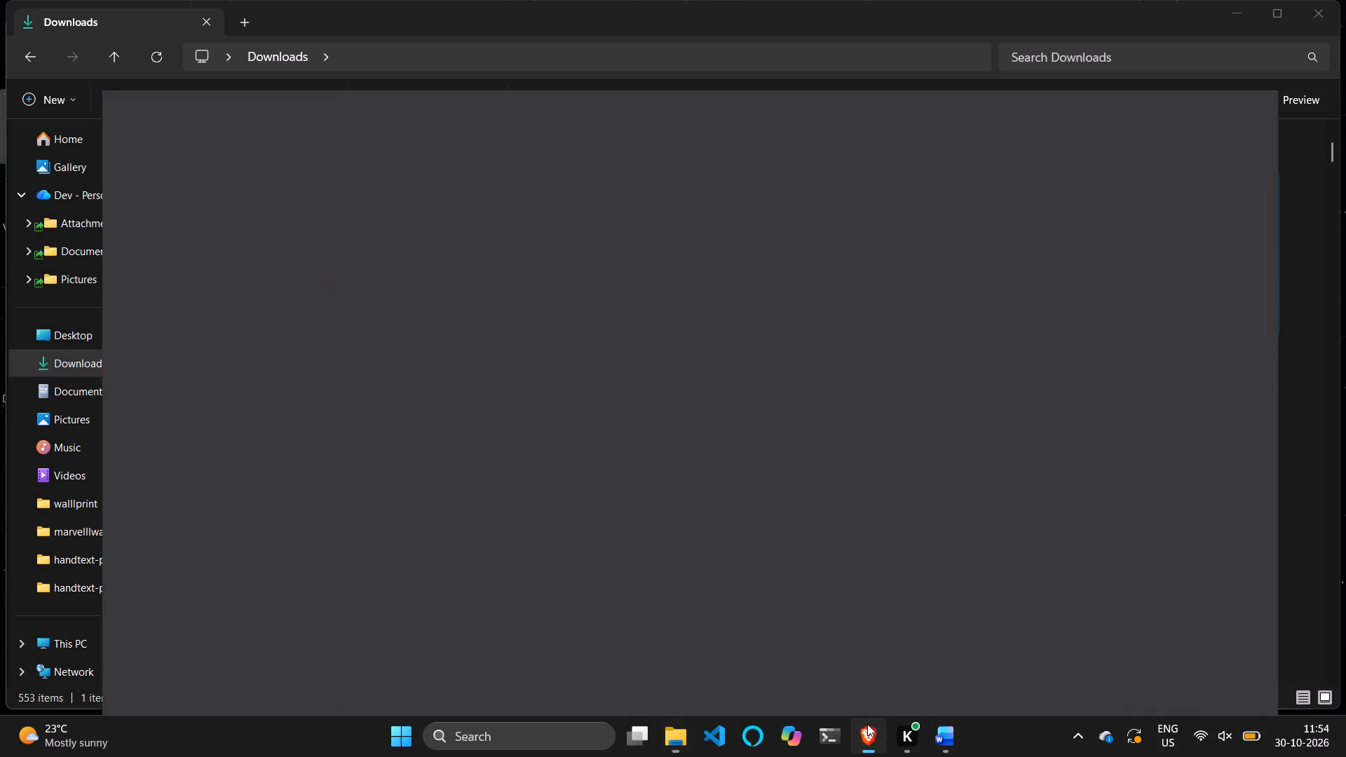
left_click(867, 724)
left_click(940, 748)
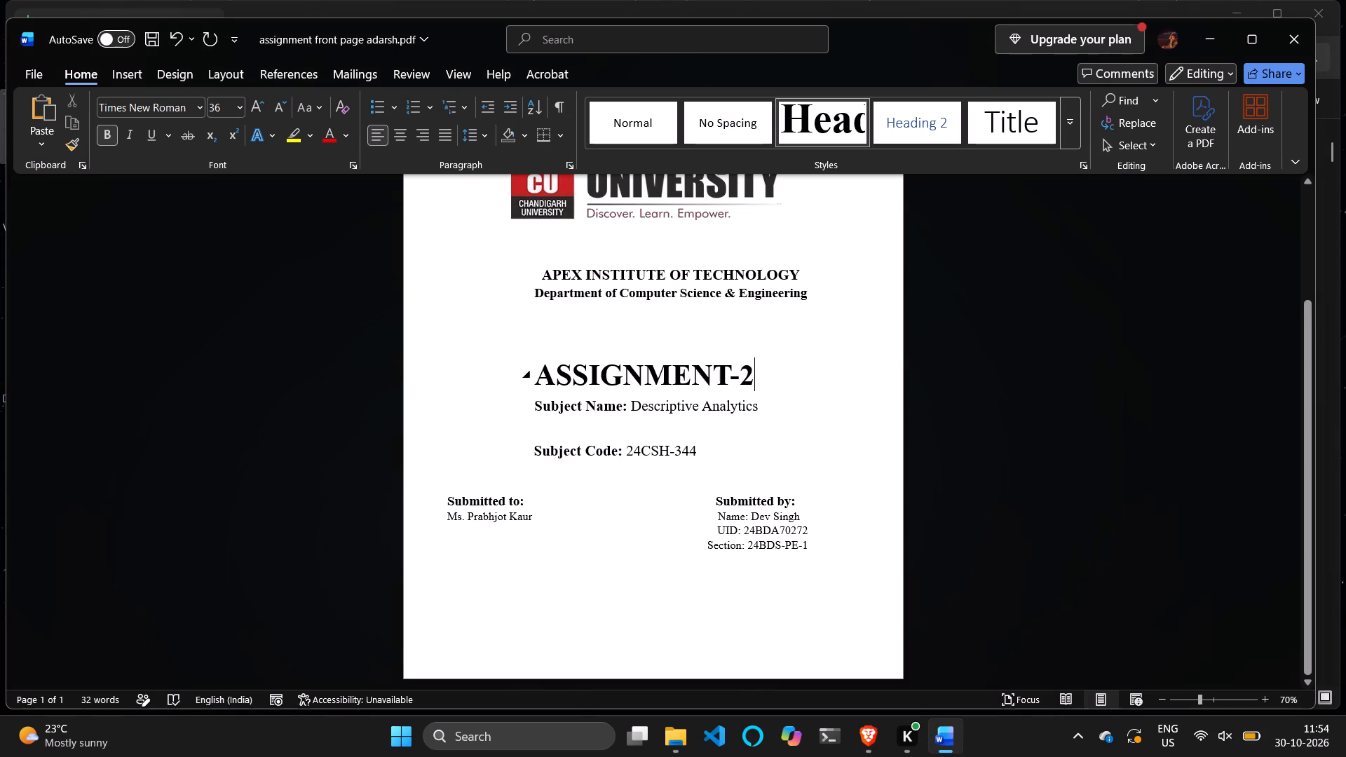
left_click_drag(759, 407, 634, 408)
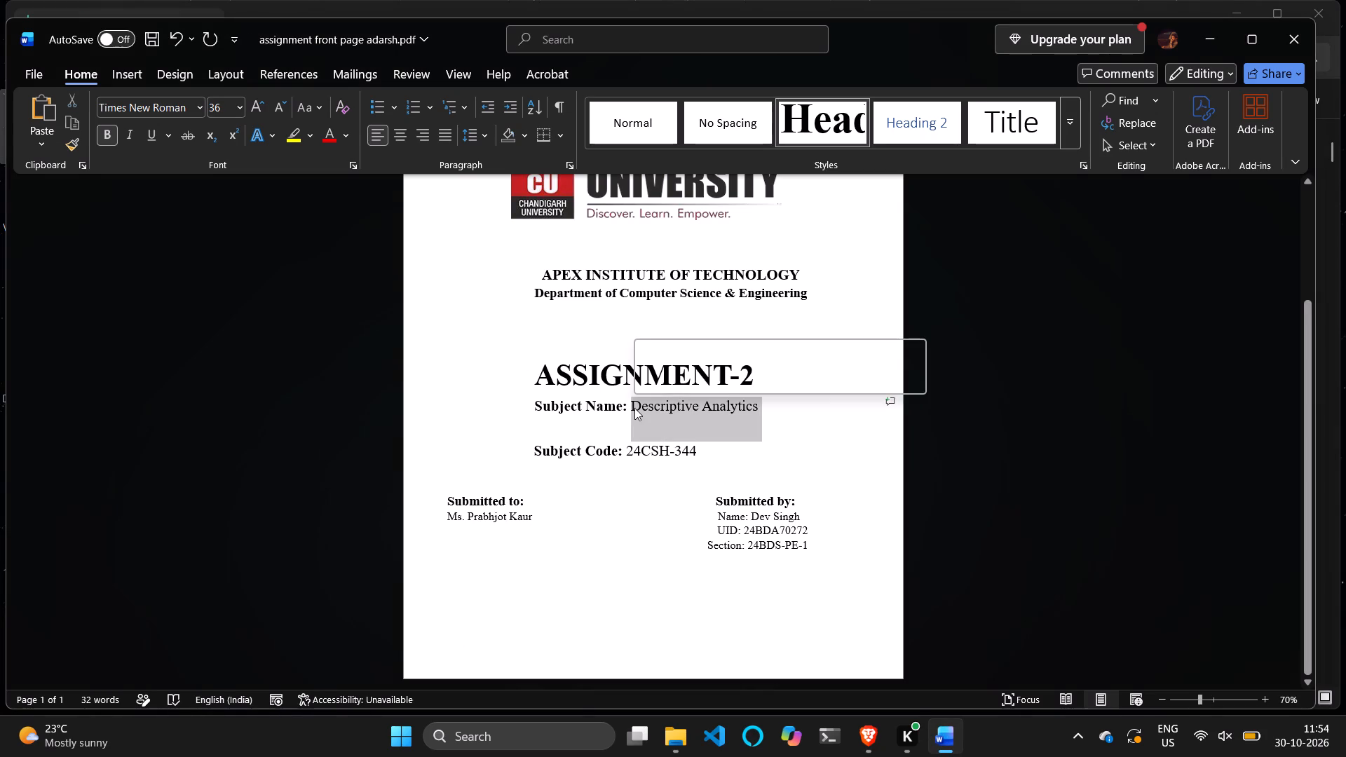
key("BackSpace")
key("a")
key("BackSpace")
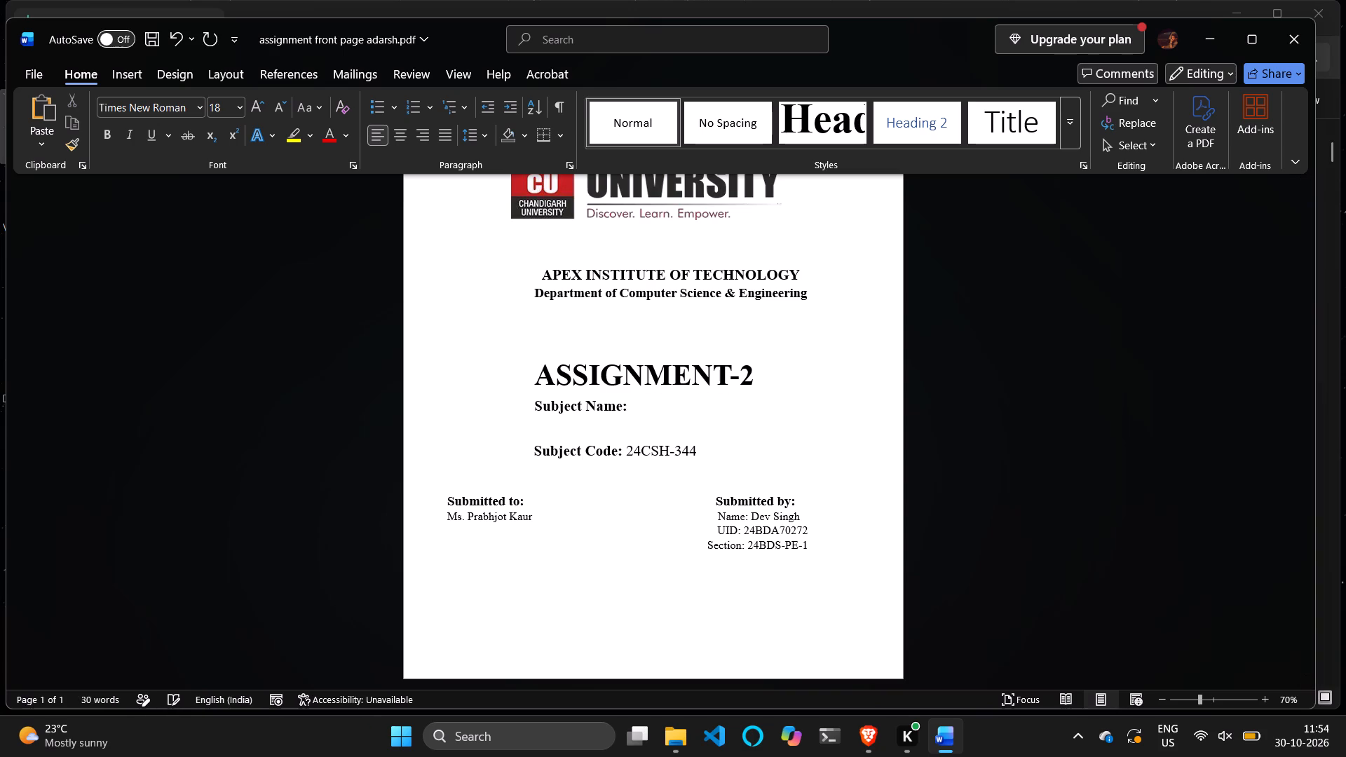
type("co")
key("BackSpace")
key("BackSpace")
type("Com")
key("BackSpace")
key("BackSpace")
type("mp")
key("BackSpace")
key("BackSpace")
type("omputer")
key("space")
type("MN")
key("BackSpace")
key("BackSpace")
type("Networks")
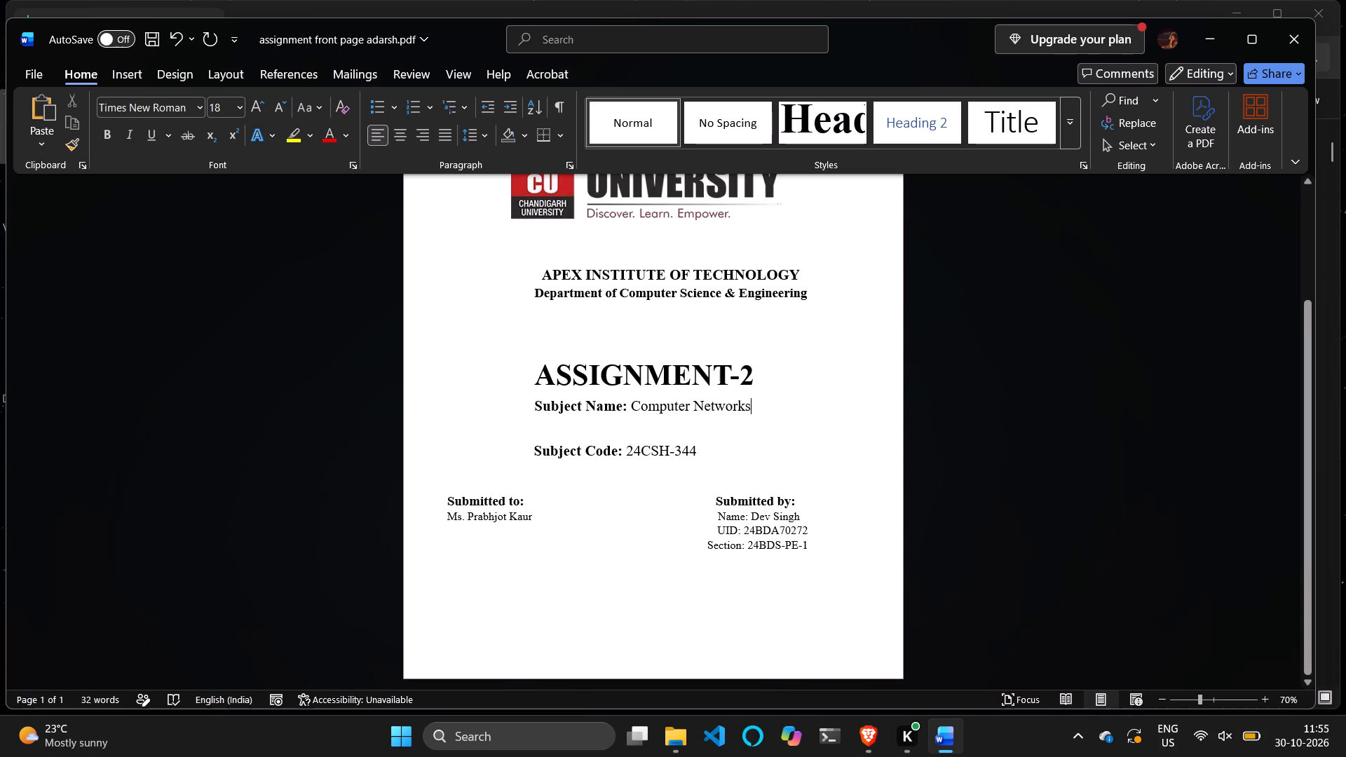
Look up the Computer Networks course code on the CU-LMS My Courses page and set the subject code to 24CSH-337.
left_click(864, 733)
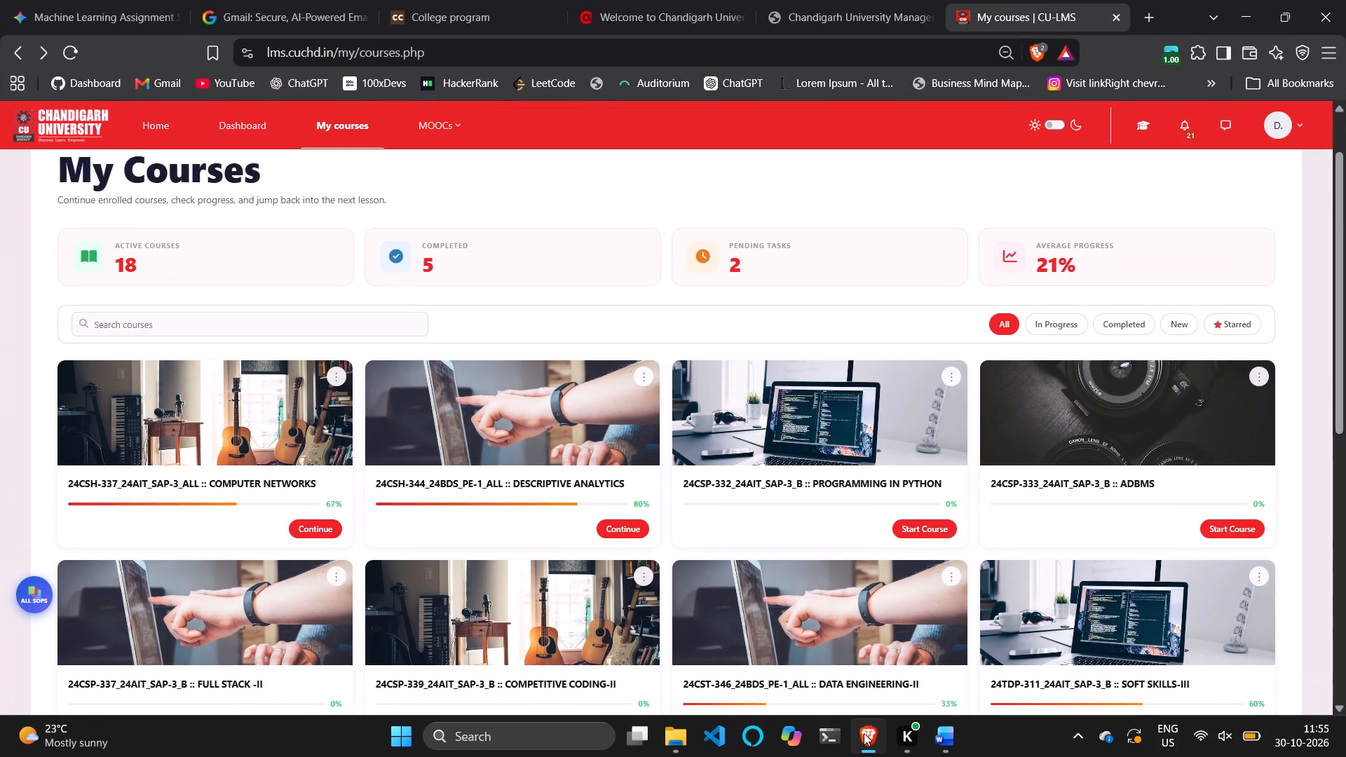
left_click(864, 733)
left_click(700, 456)
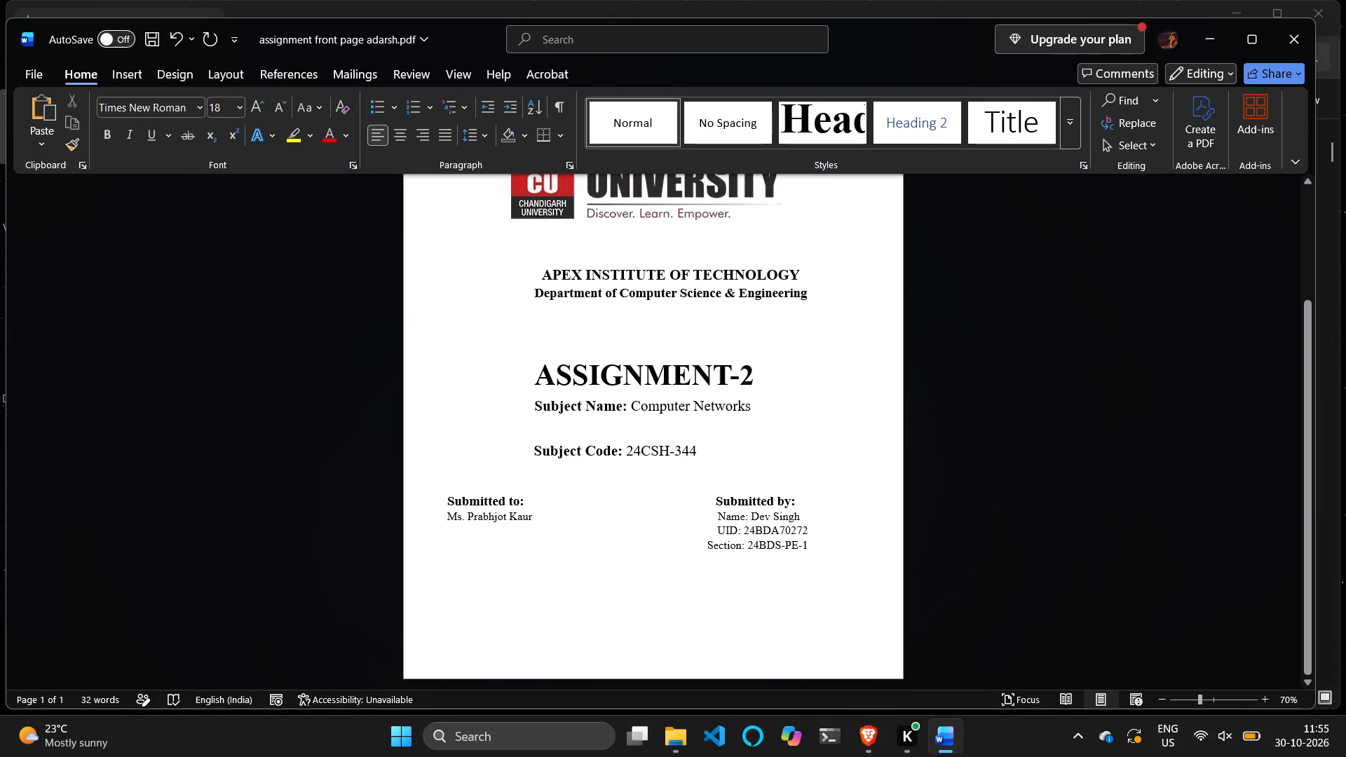
key("BackSpace")
key("BackSpace")
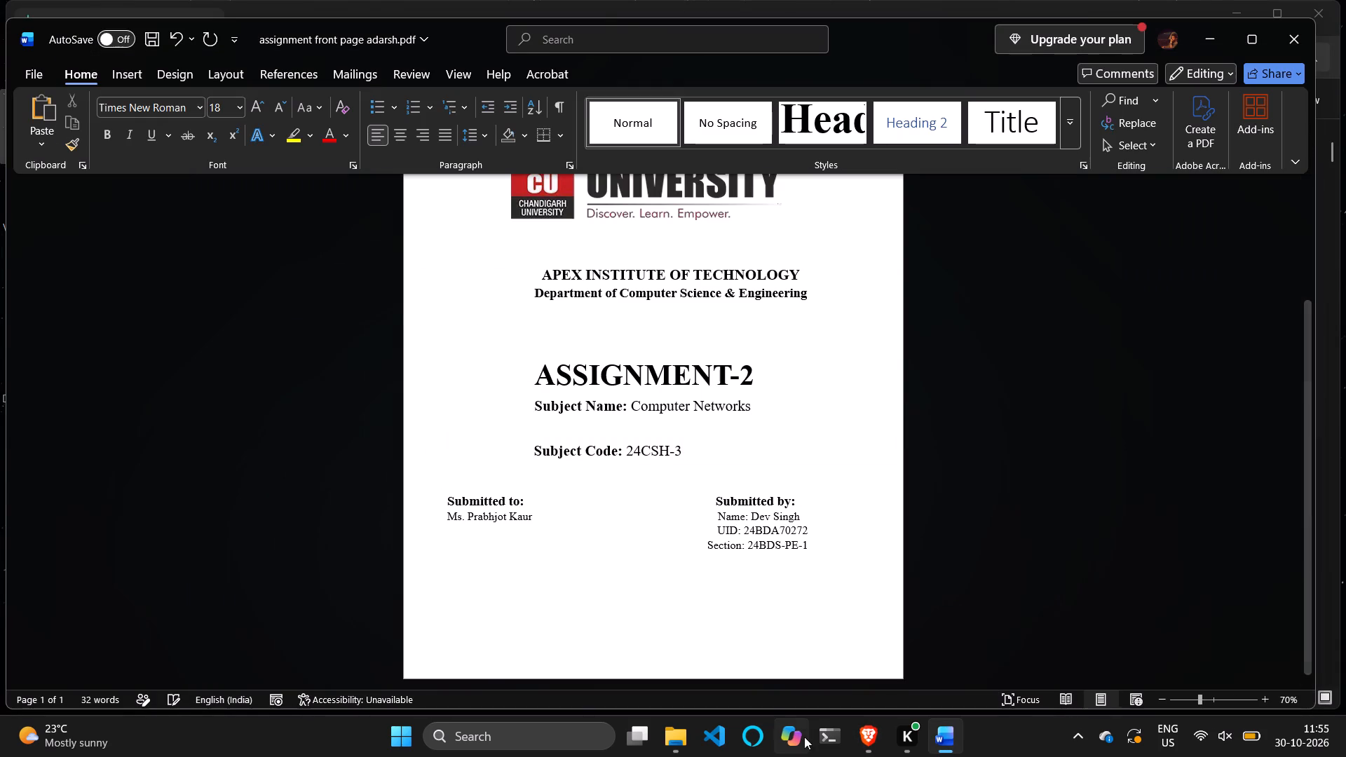
left_click(859, 730)
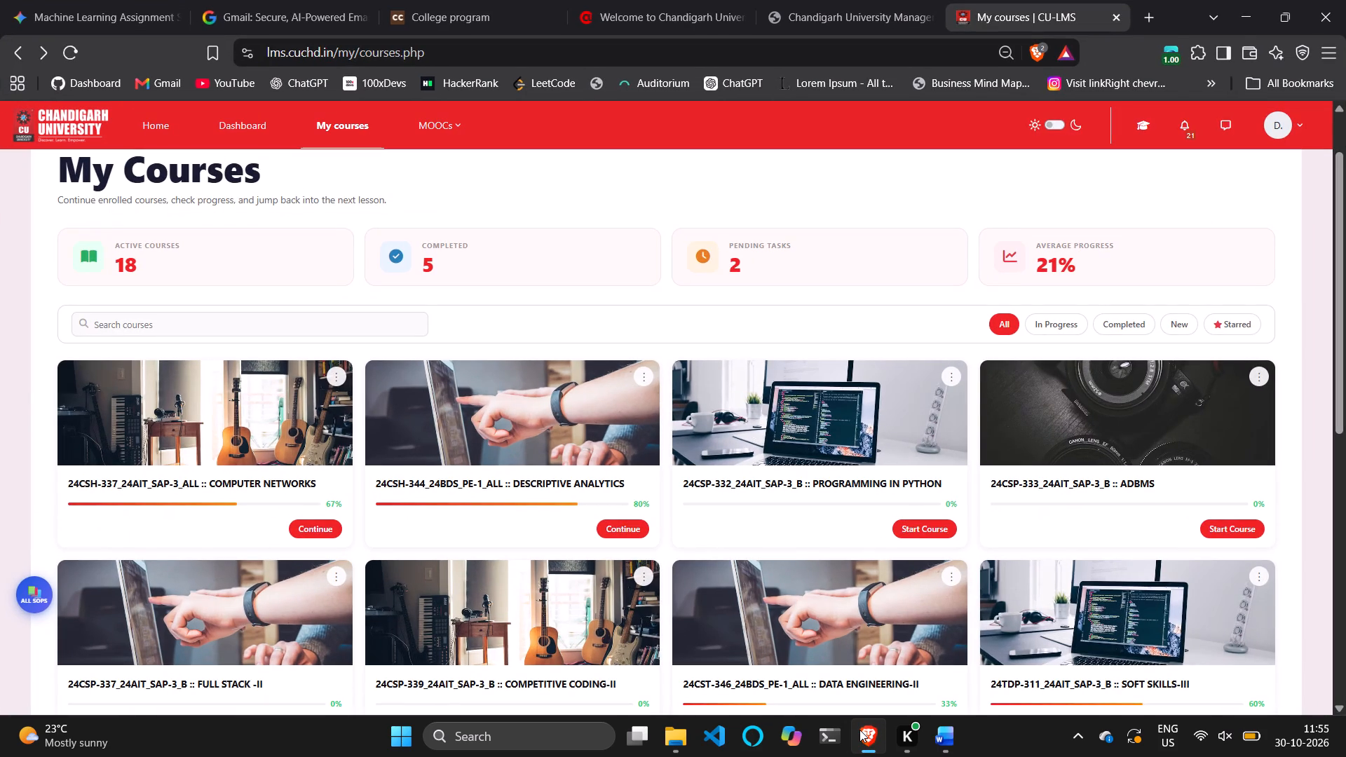
left_click(859, 730)
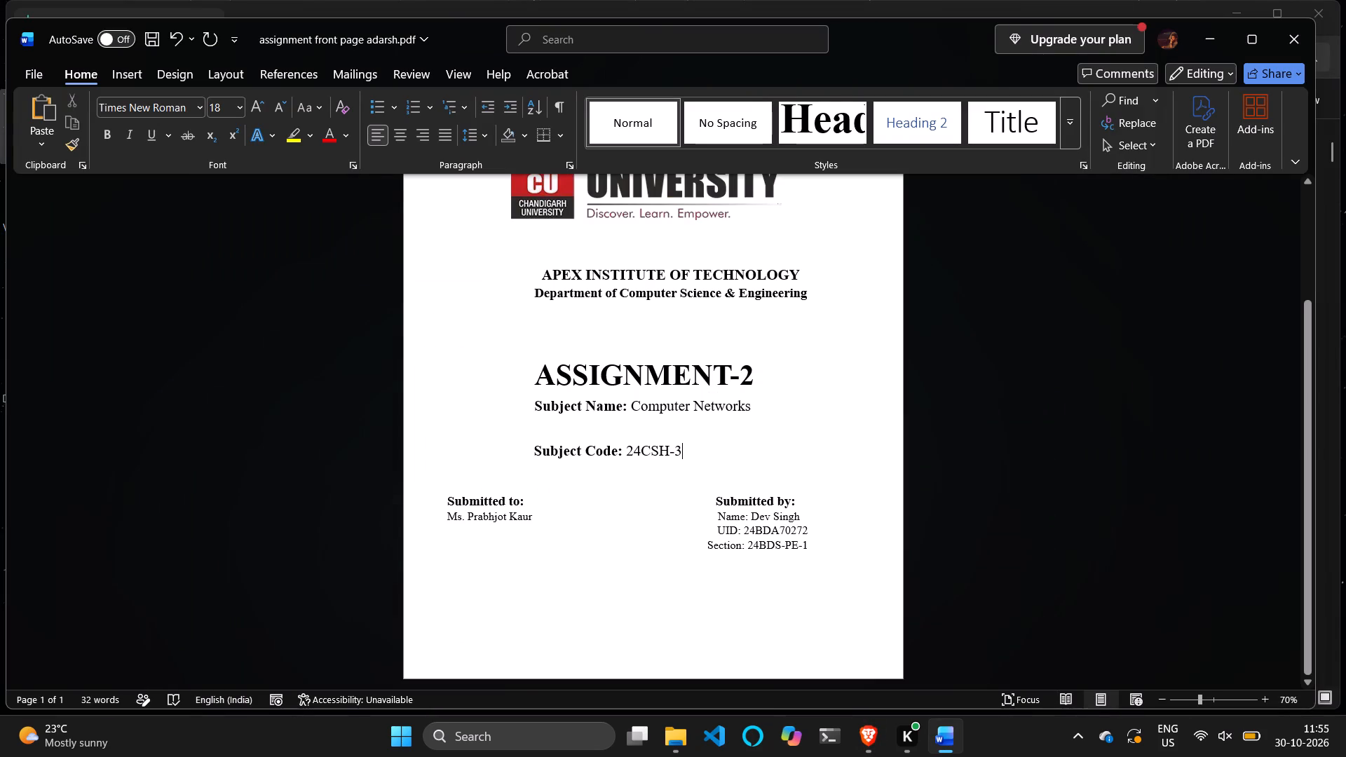
type("37")
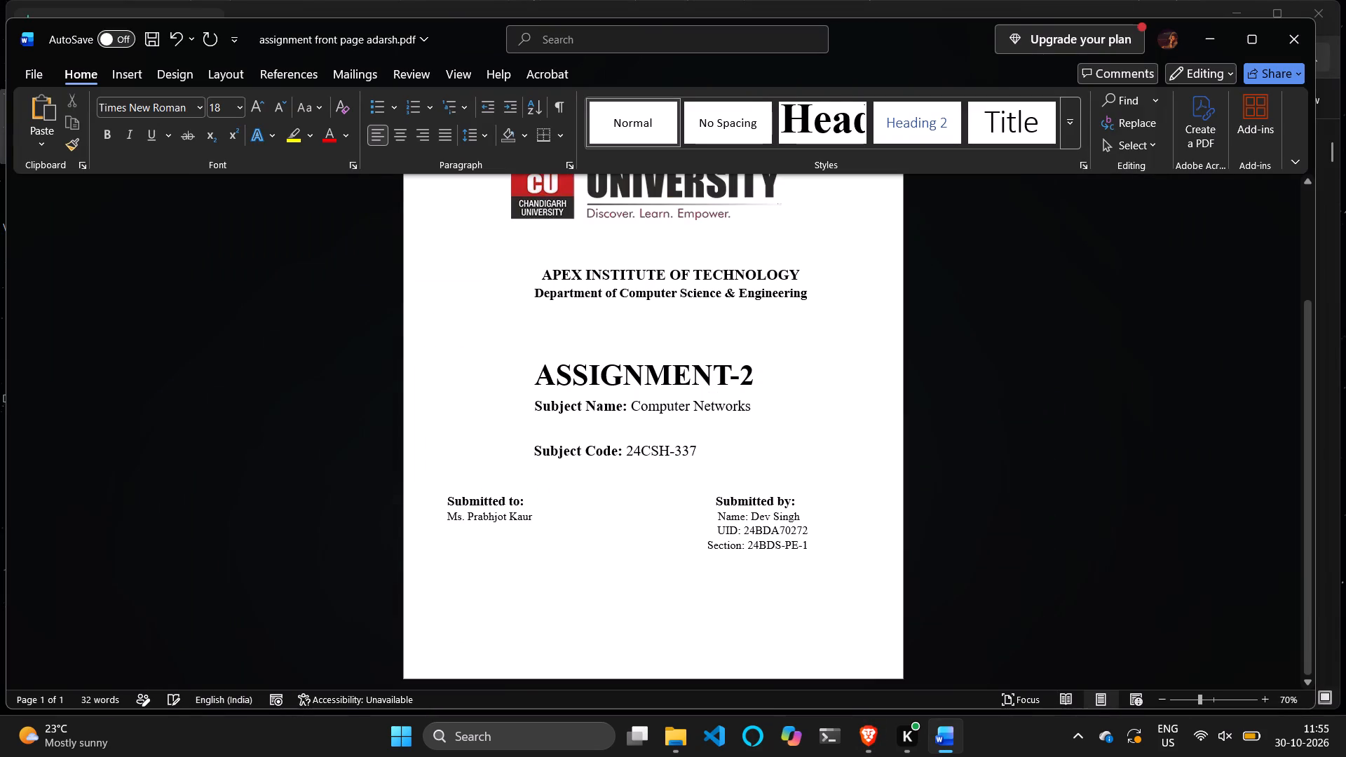
Insert a blank line between the ASSIGNMENT-2 heading and the Subject Name line.
left_click(560, 438)
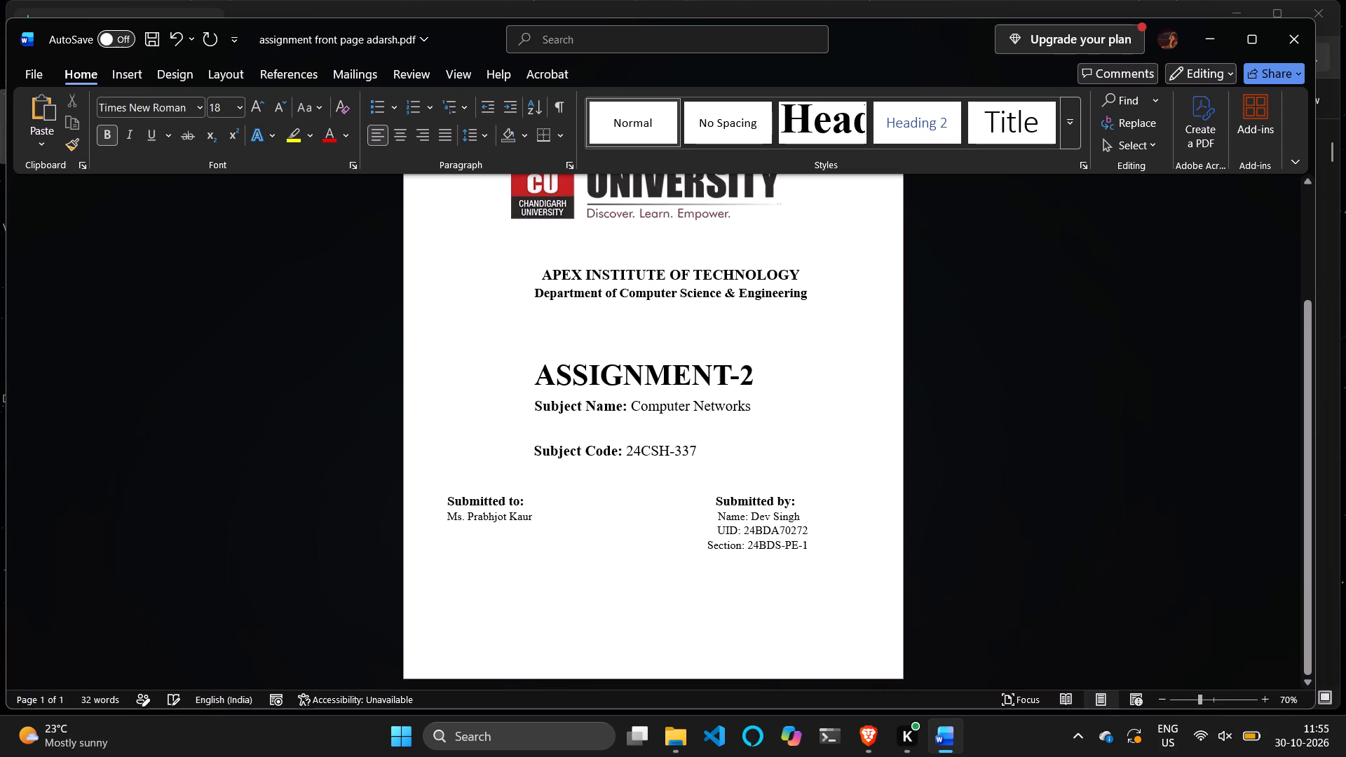
left_click(556, 432)
scroll(775, 523, "down", 1)
scroll(775, 523, "up", 1)
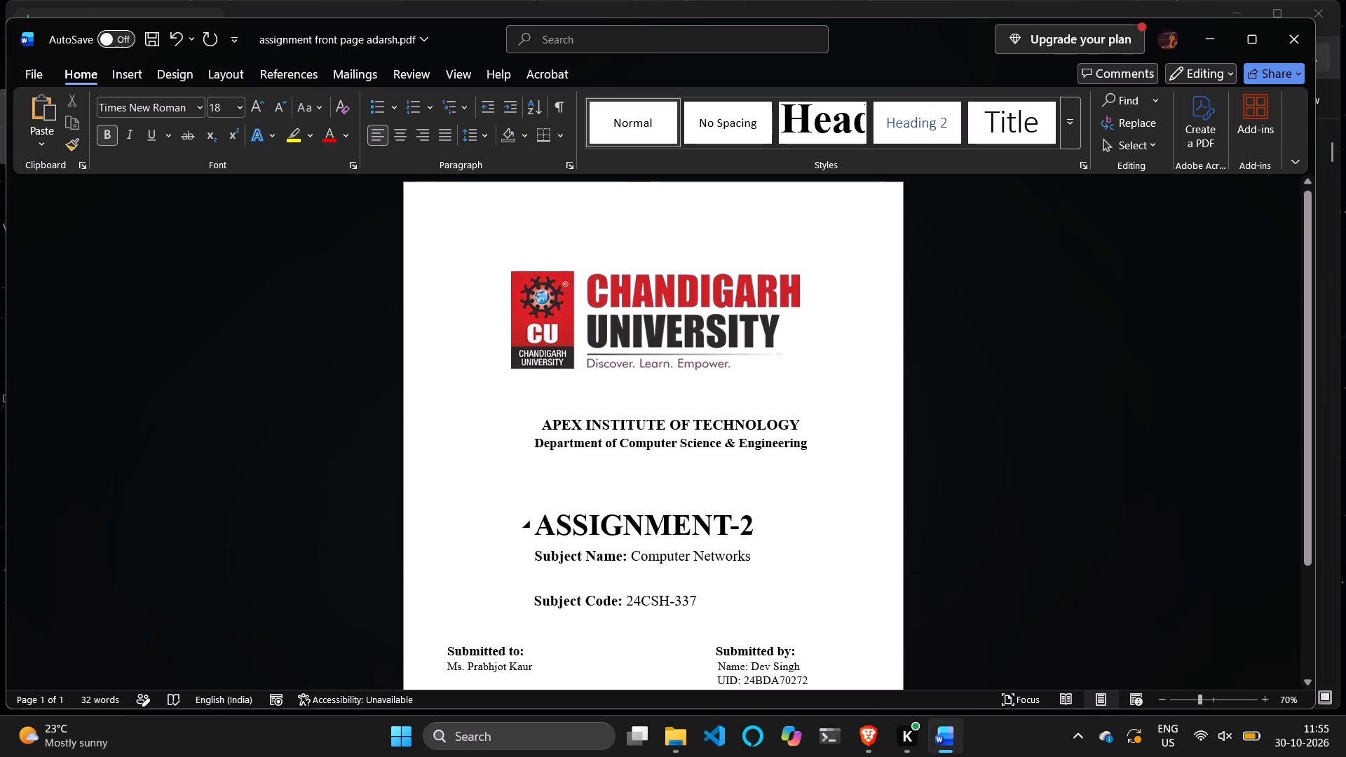
left_click(537, 524)
left_click(535, 556)
key("Return")
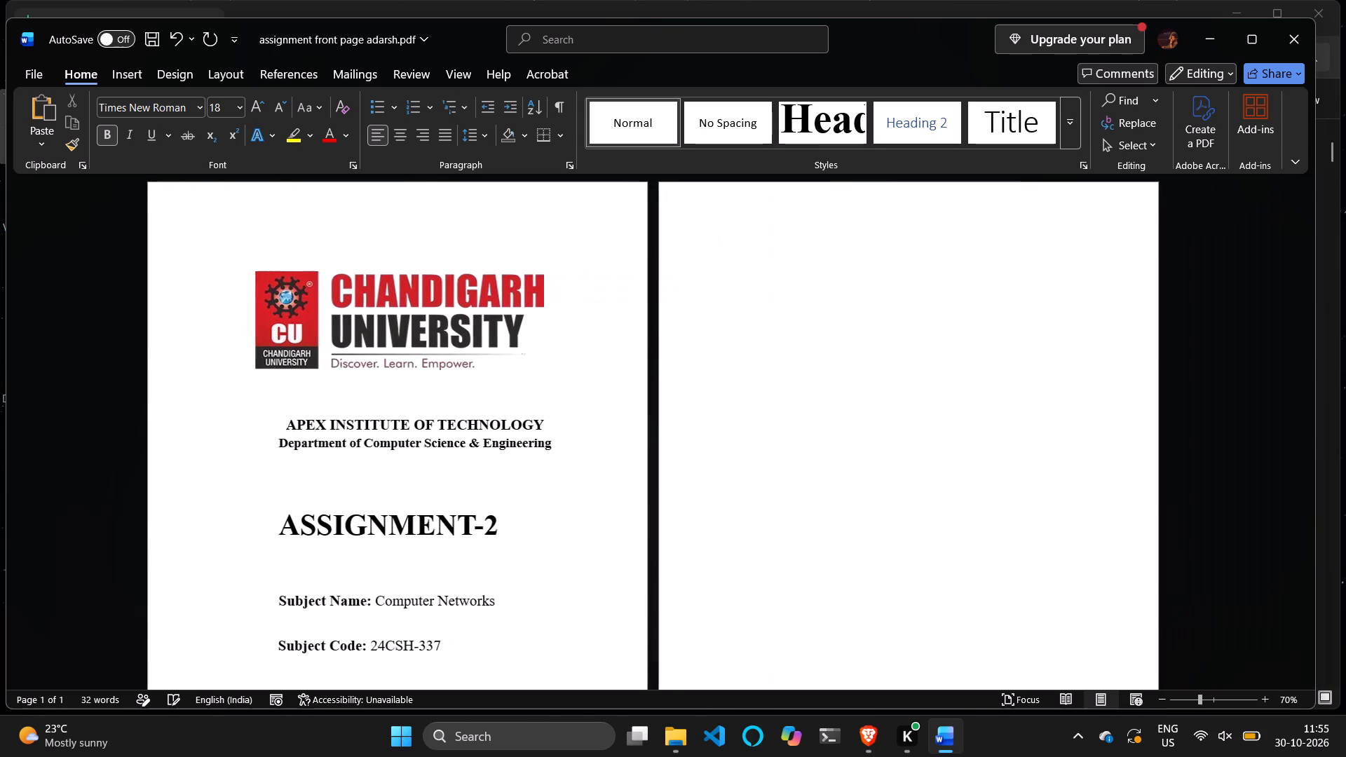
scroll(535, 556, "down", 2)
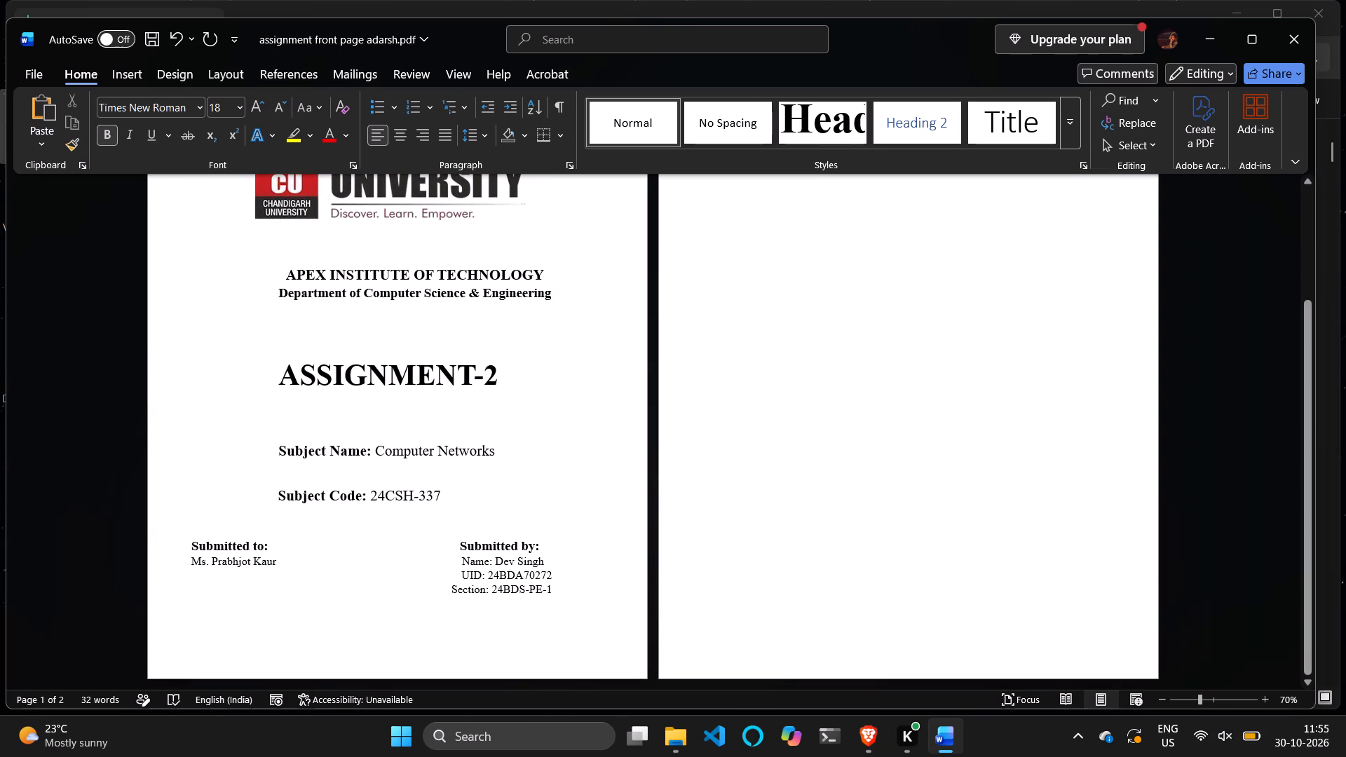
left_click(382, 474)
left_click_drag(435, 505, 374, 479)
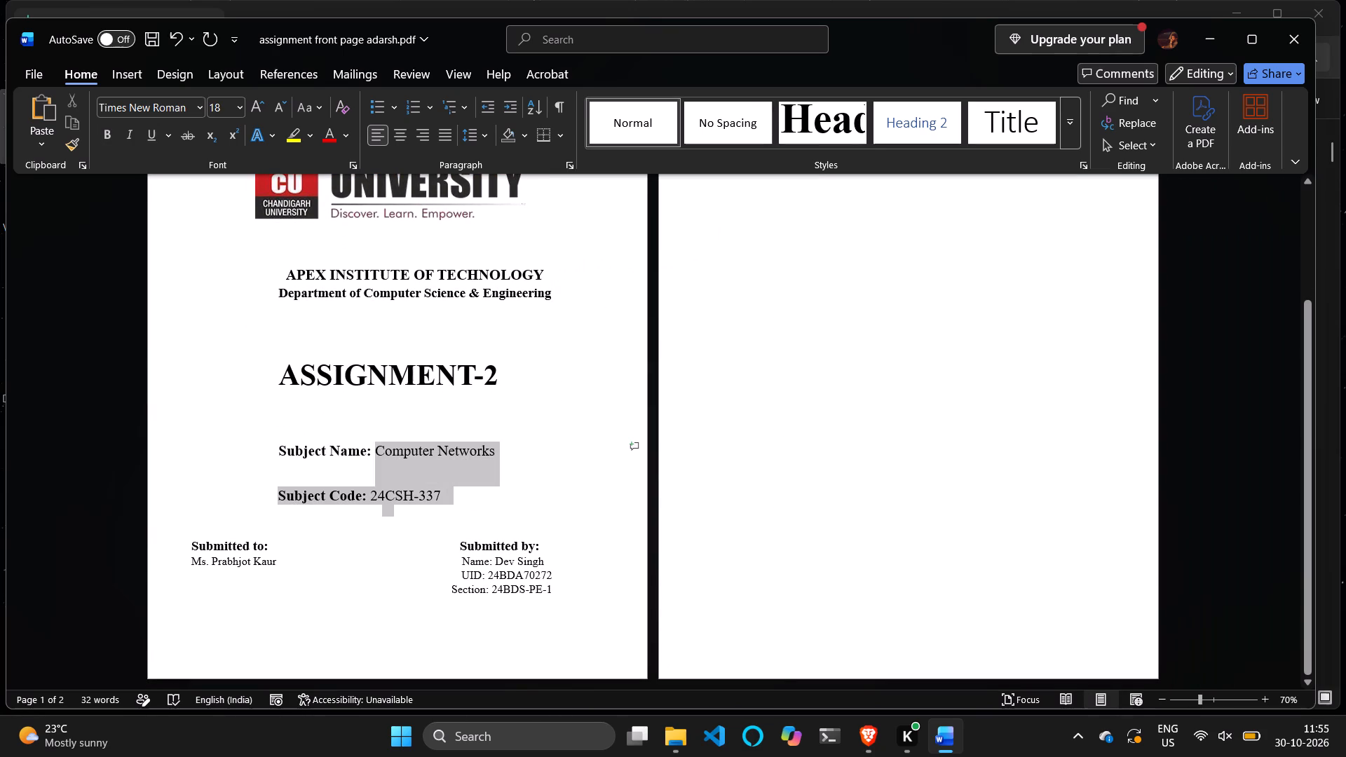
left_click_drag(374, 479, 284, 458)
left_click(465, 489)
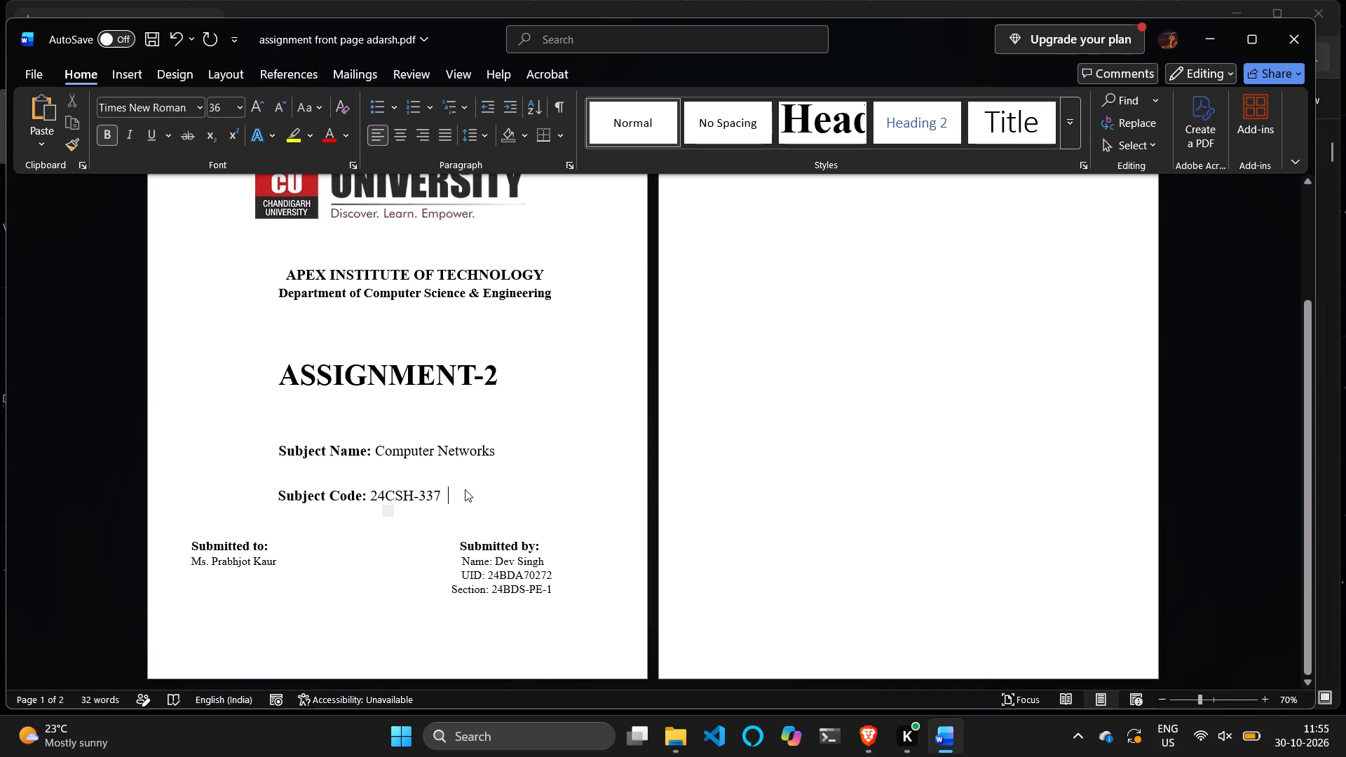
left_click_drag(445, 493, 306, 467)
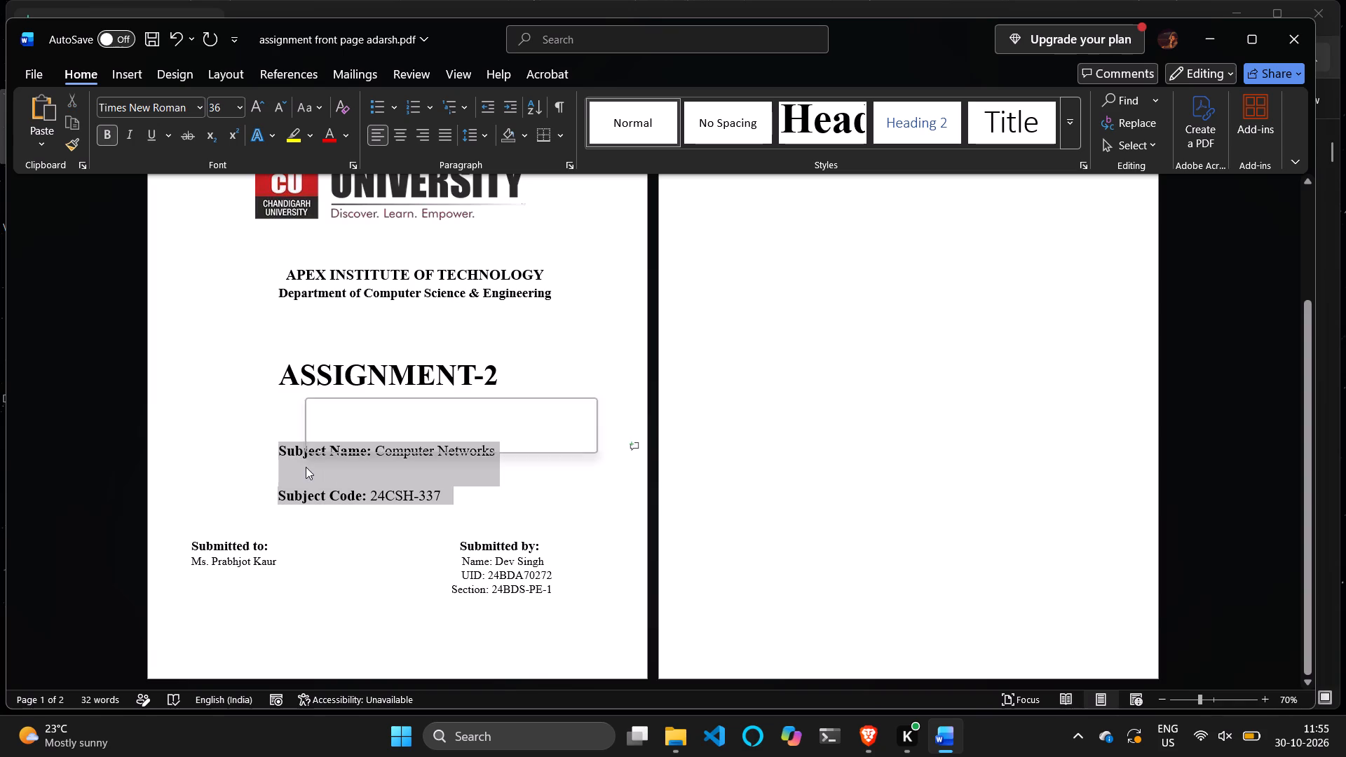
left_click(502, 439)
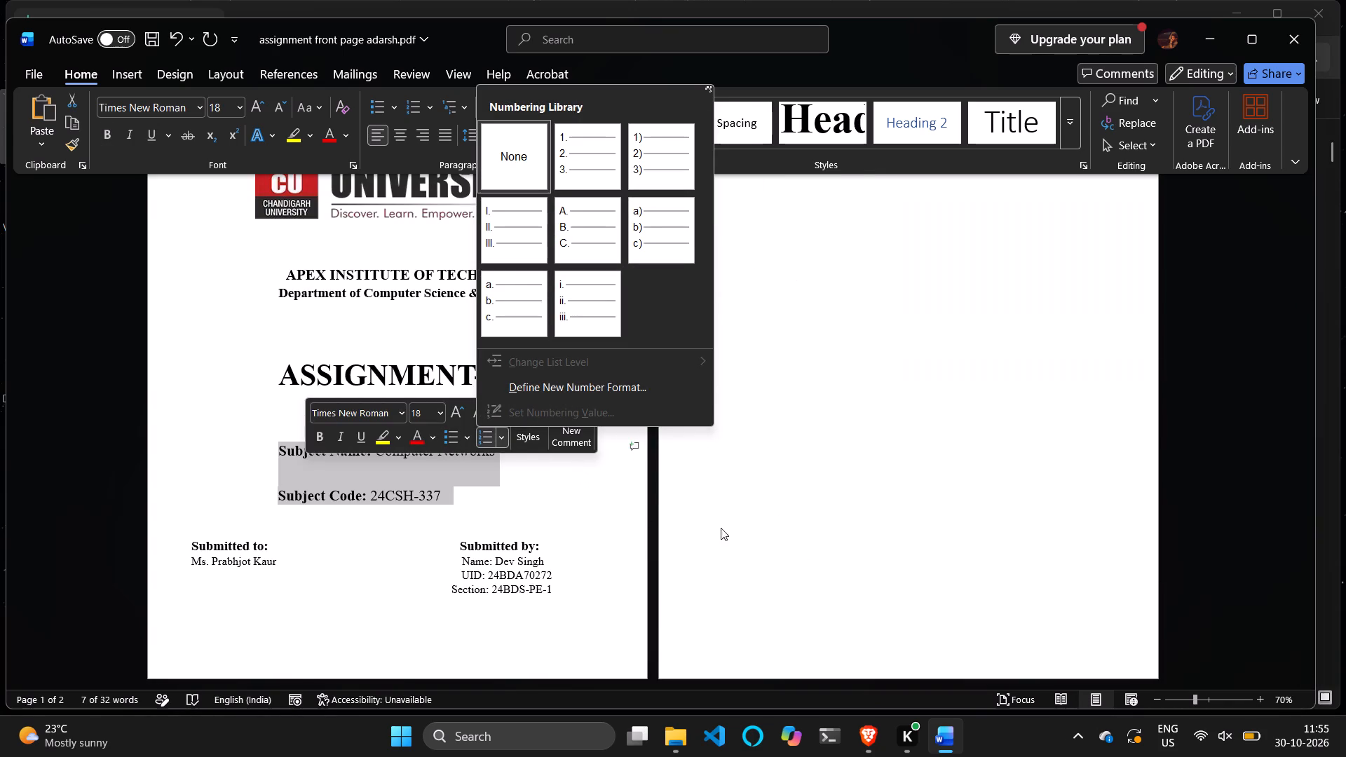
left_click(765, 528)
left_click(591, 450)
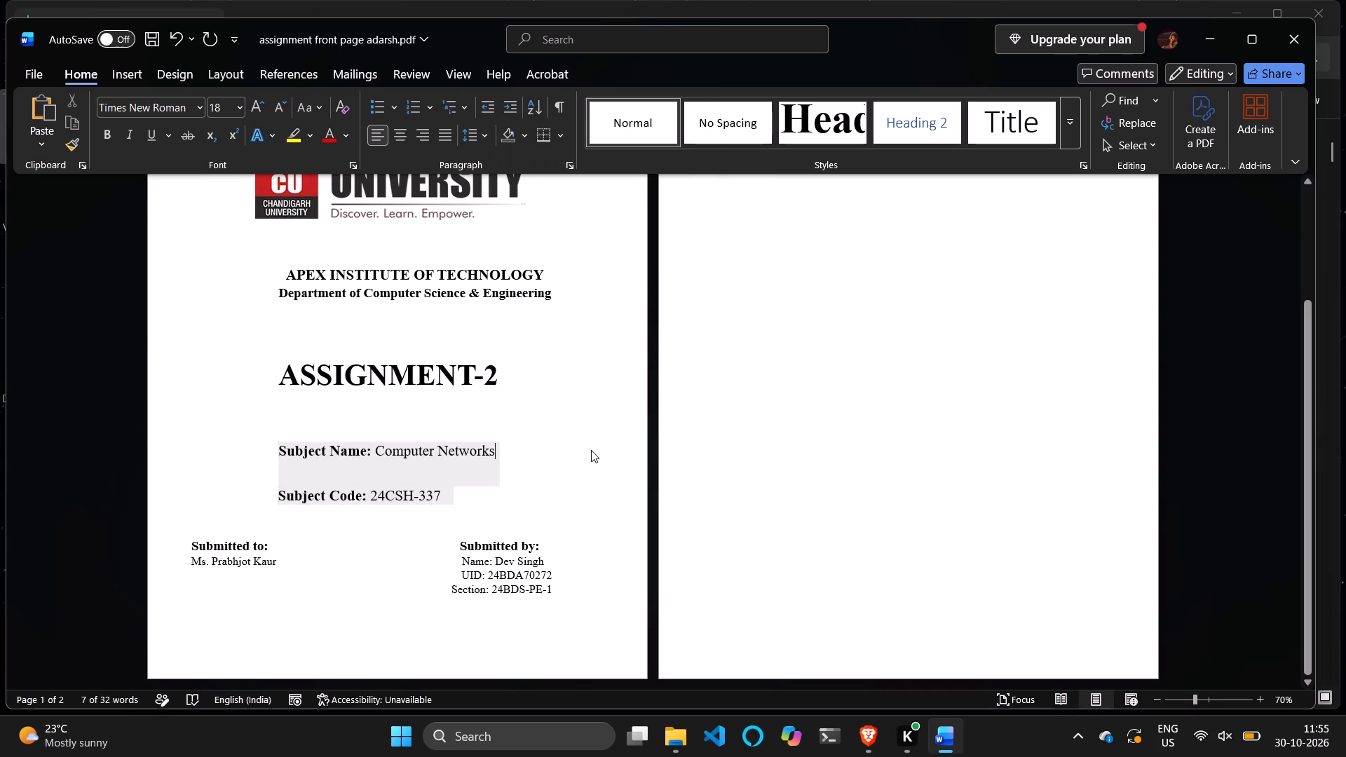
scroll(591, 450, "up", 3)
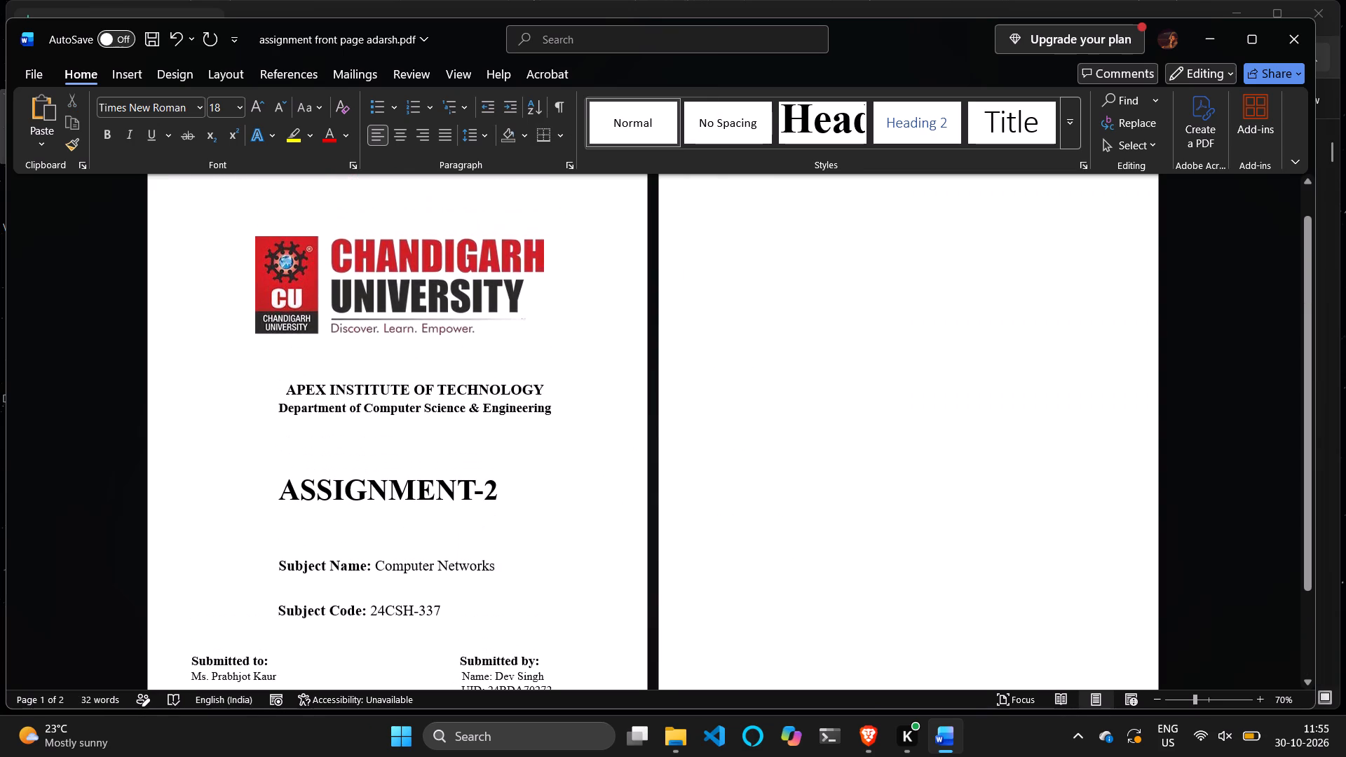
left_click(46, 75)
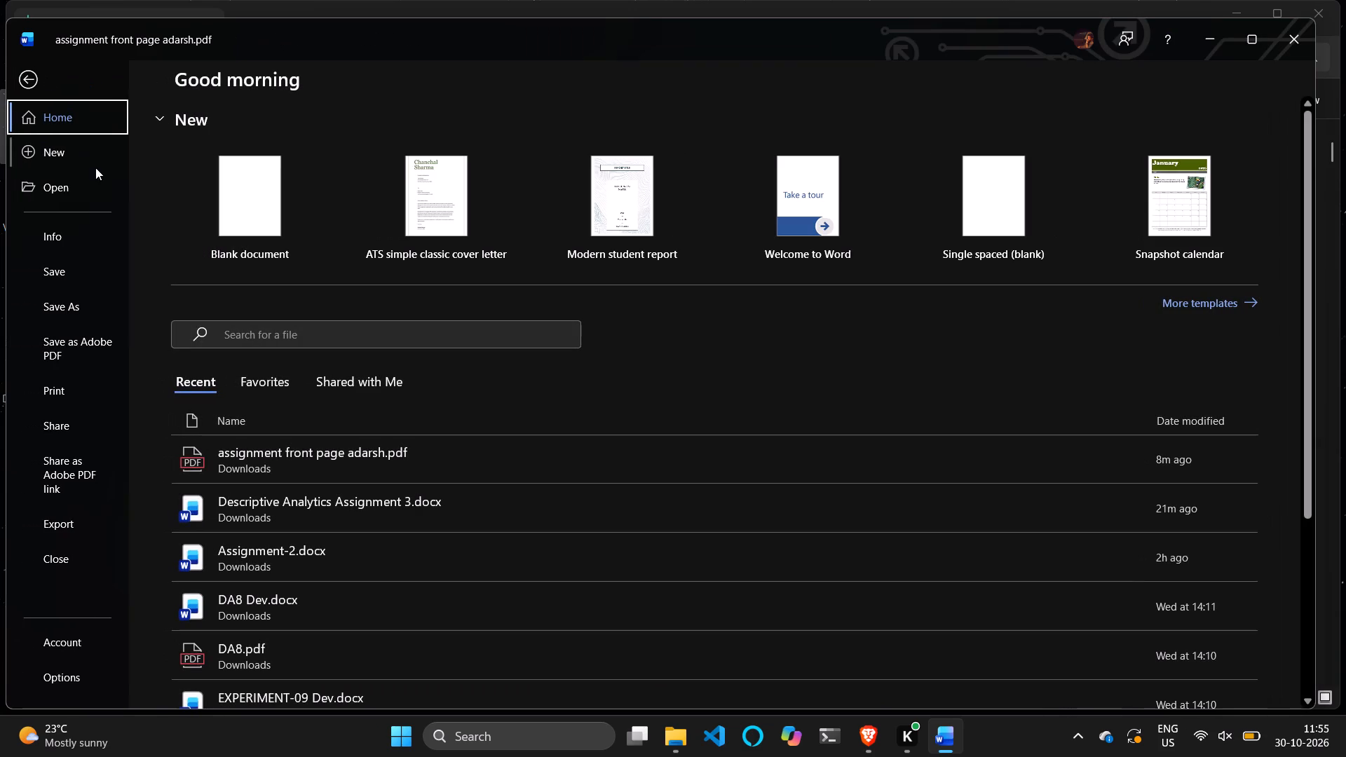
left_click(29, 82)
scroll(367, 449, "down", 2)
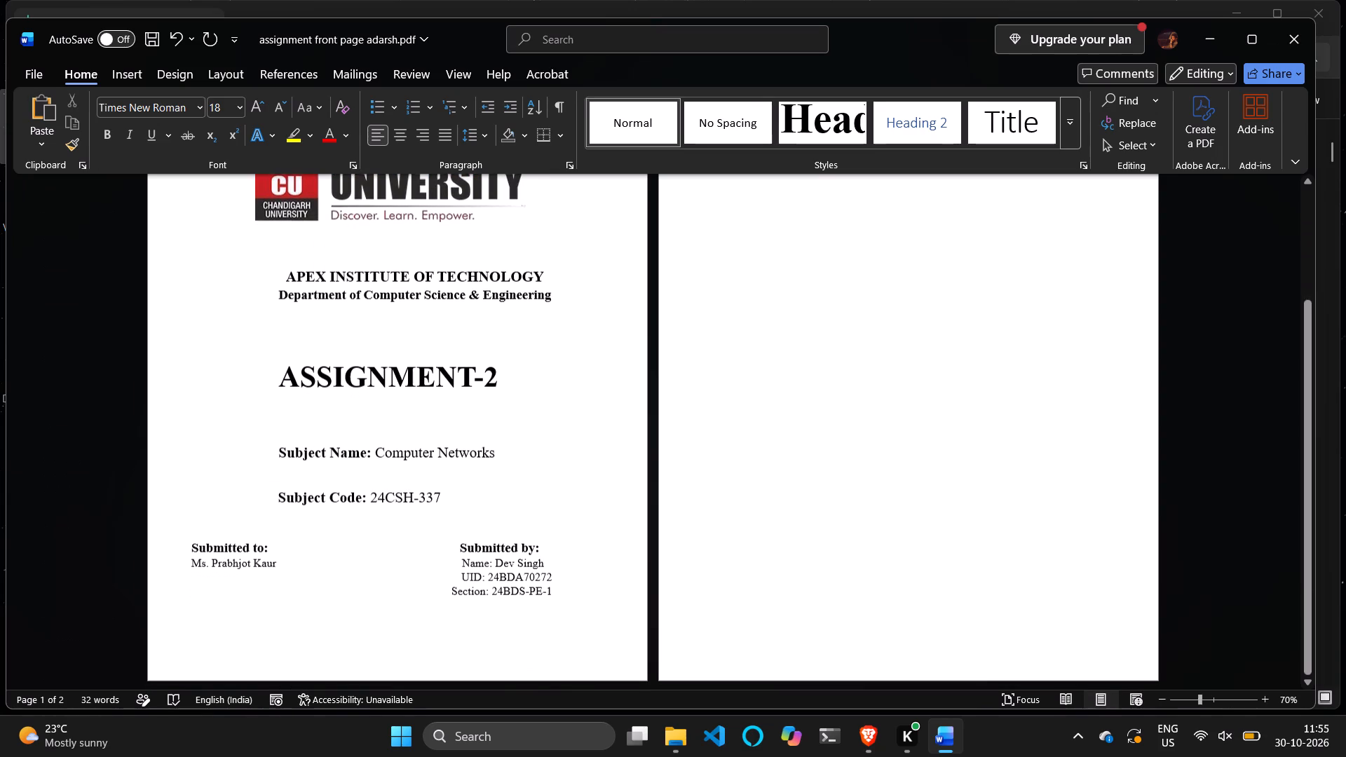
Replace the teacher's name under Submitted to with the 24CSH-337 lecture teacher's name copied from the CUIMS timetable, keeping the "Ms." title.
left_click_drag(277, 567, 261, 566)
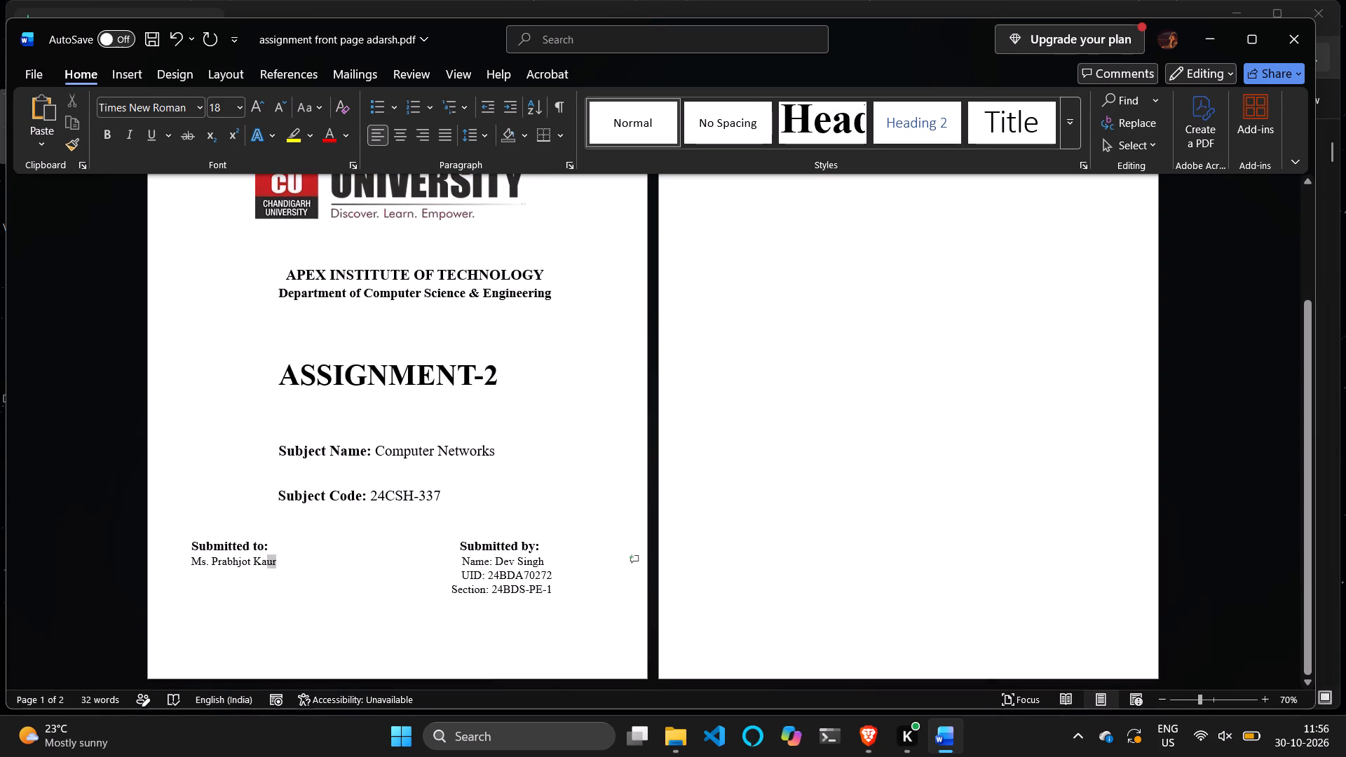
left_click_drag(261, 566, 212, 567)
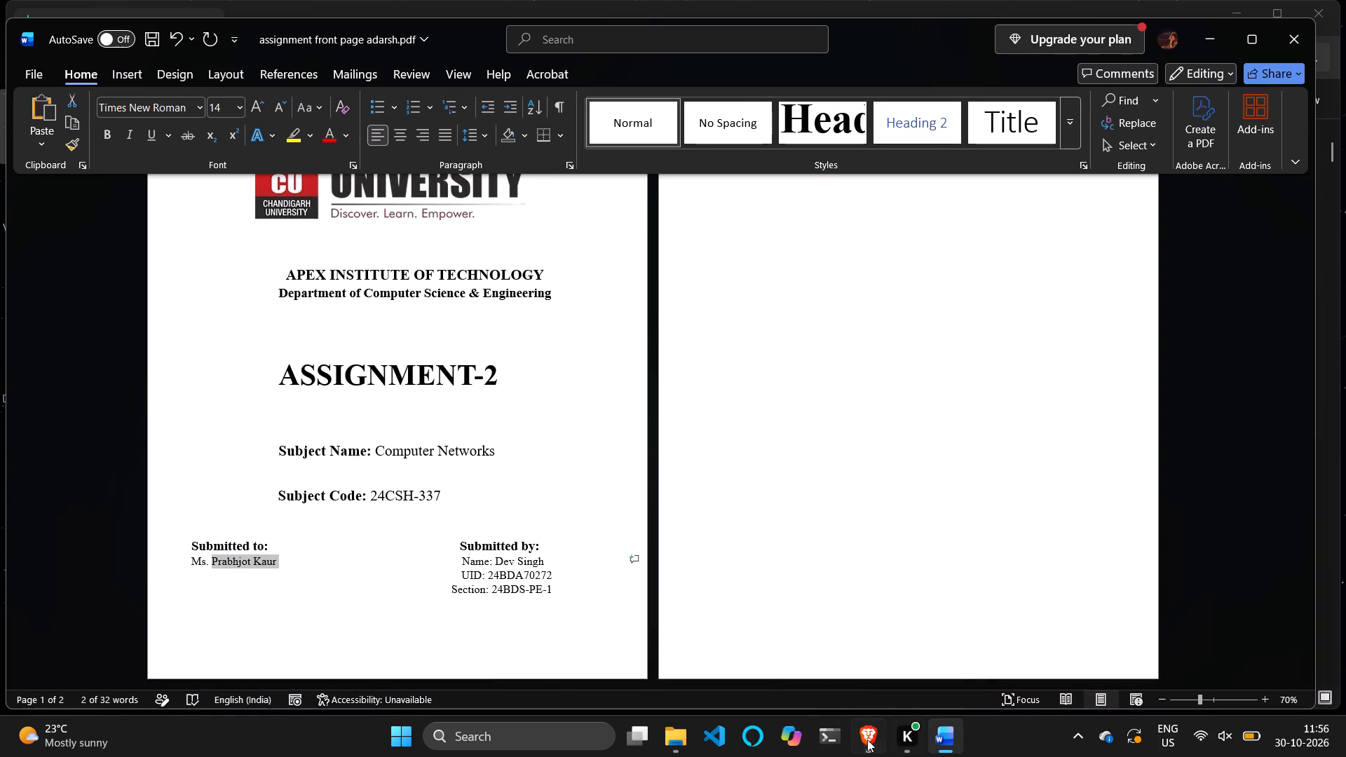
left_click(859, 735)
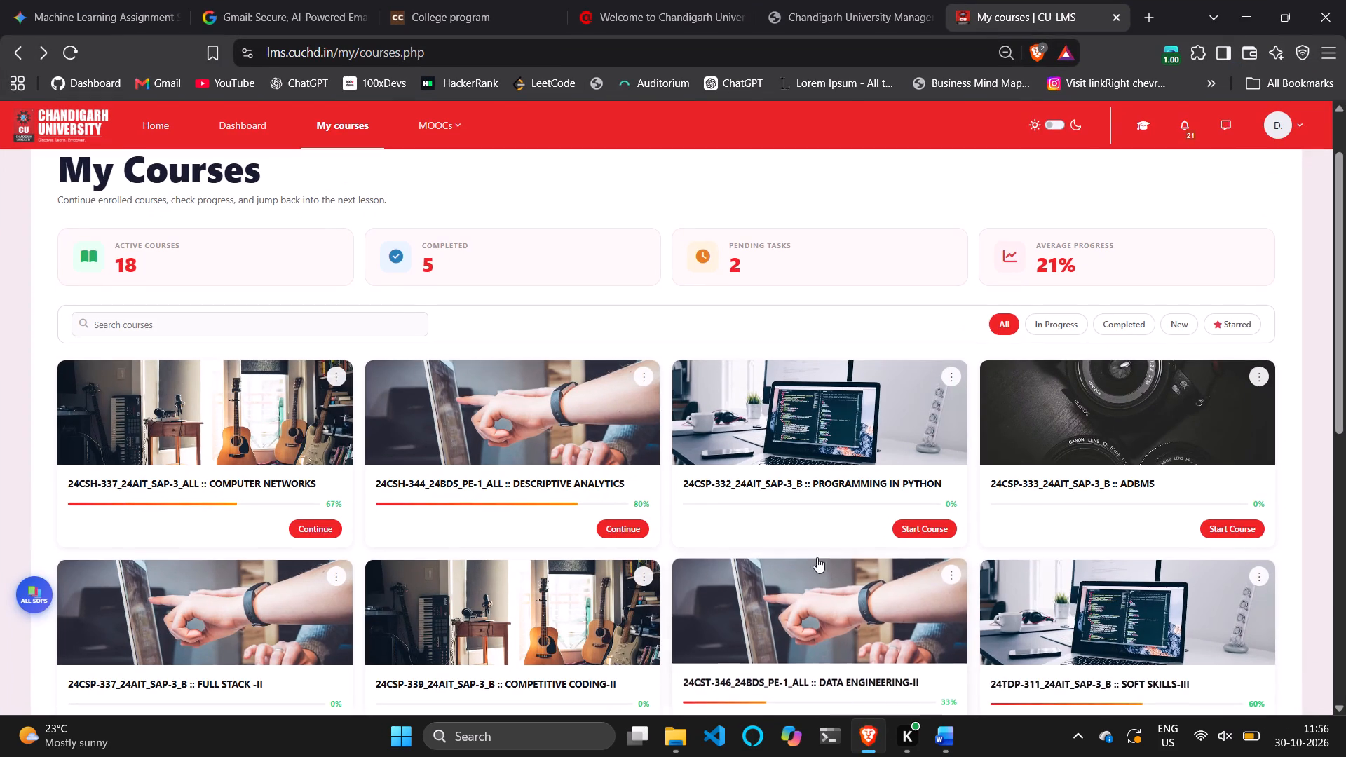
left_click(821, 0)
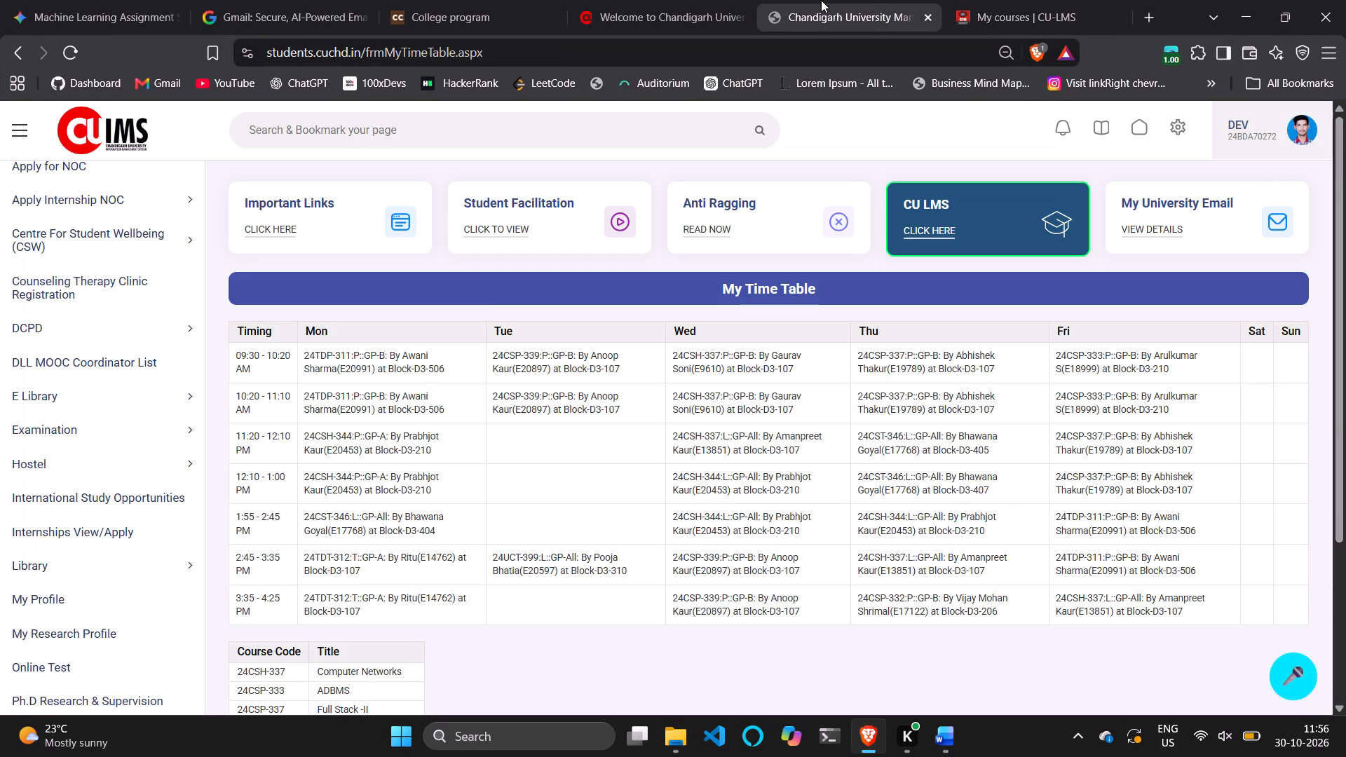
scroll(406, 506, "down", 2)
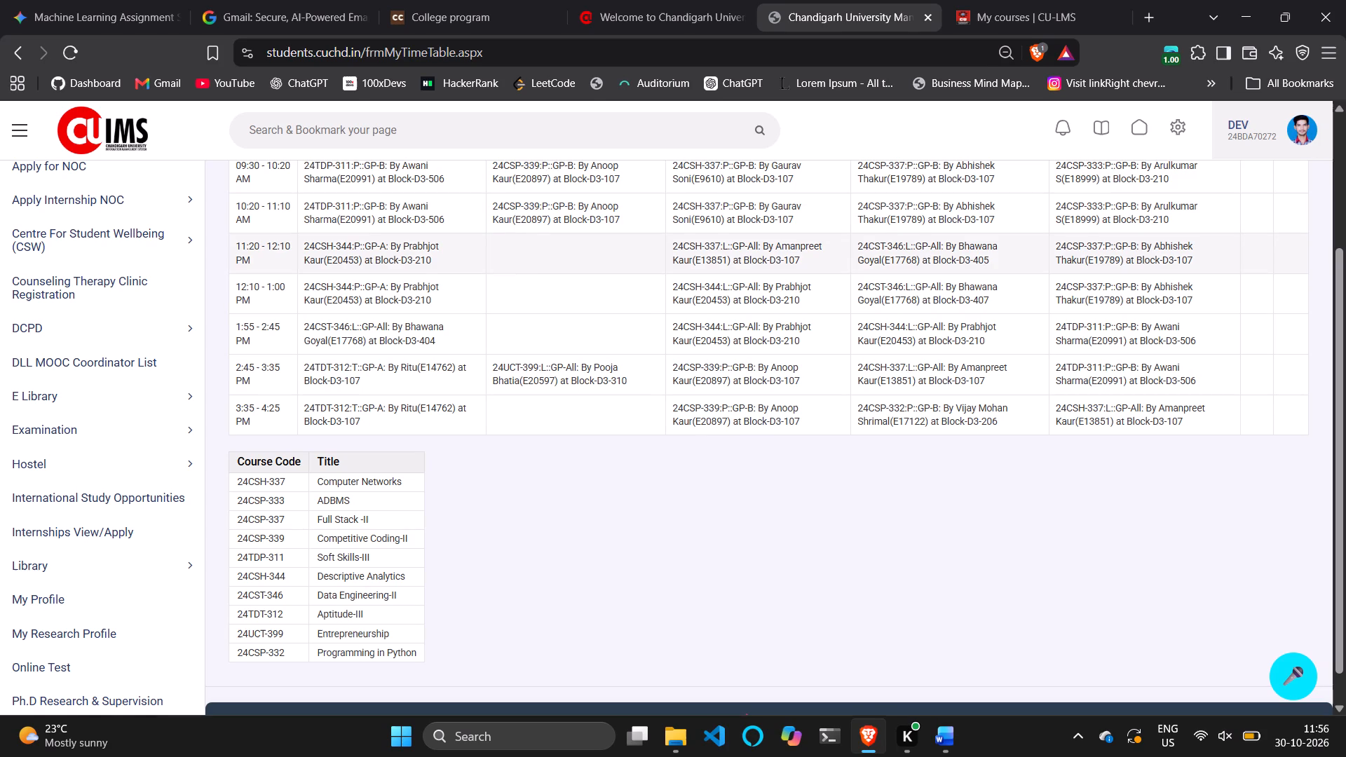
left_click_drag(775, 245, 691, 257)
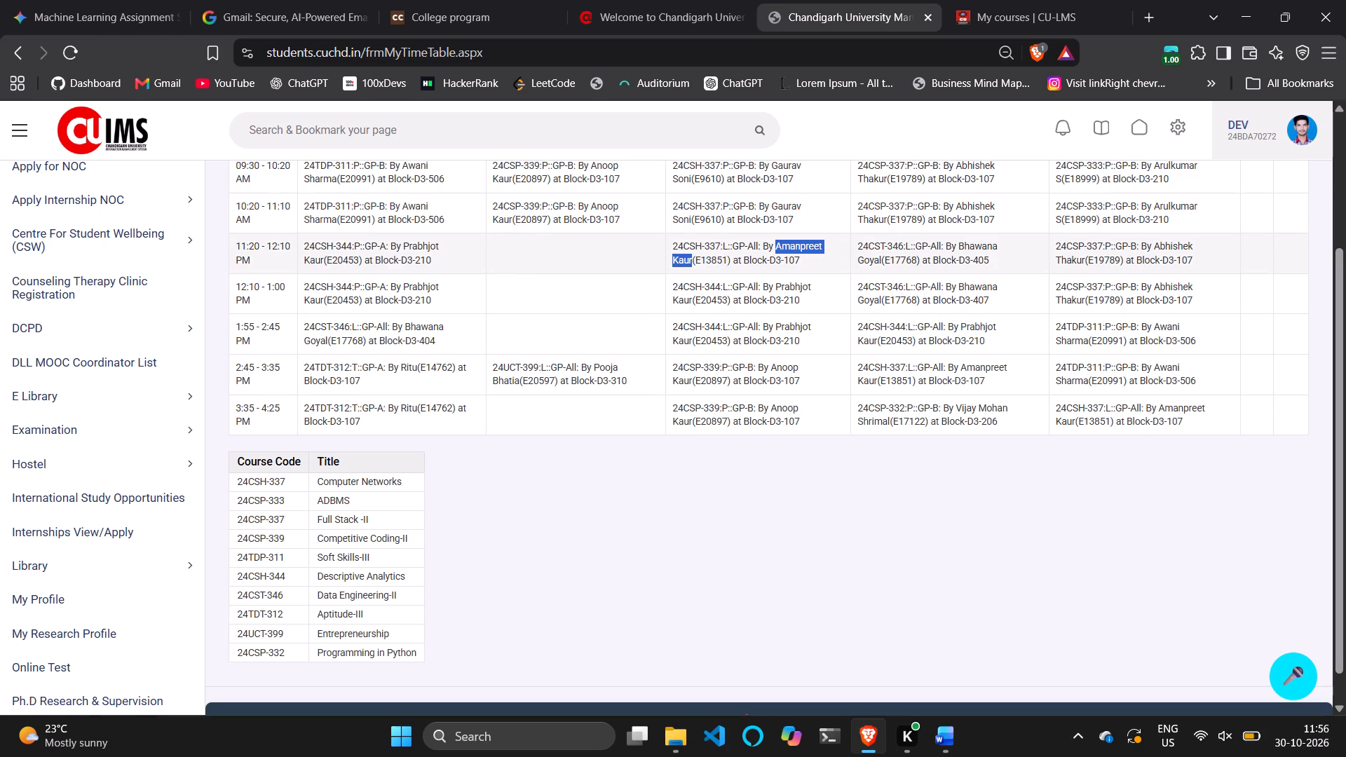
key("ctrl+c")
key("ctrl+c")
left_click(956, 733)
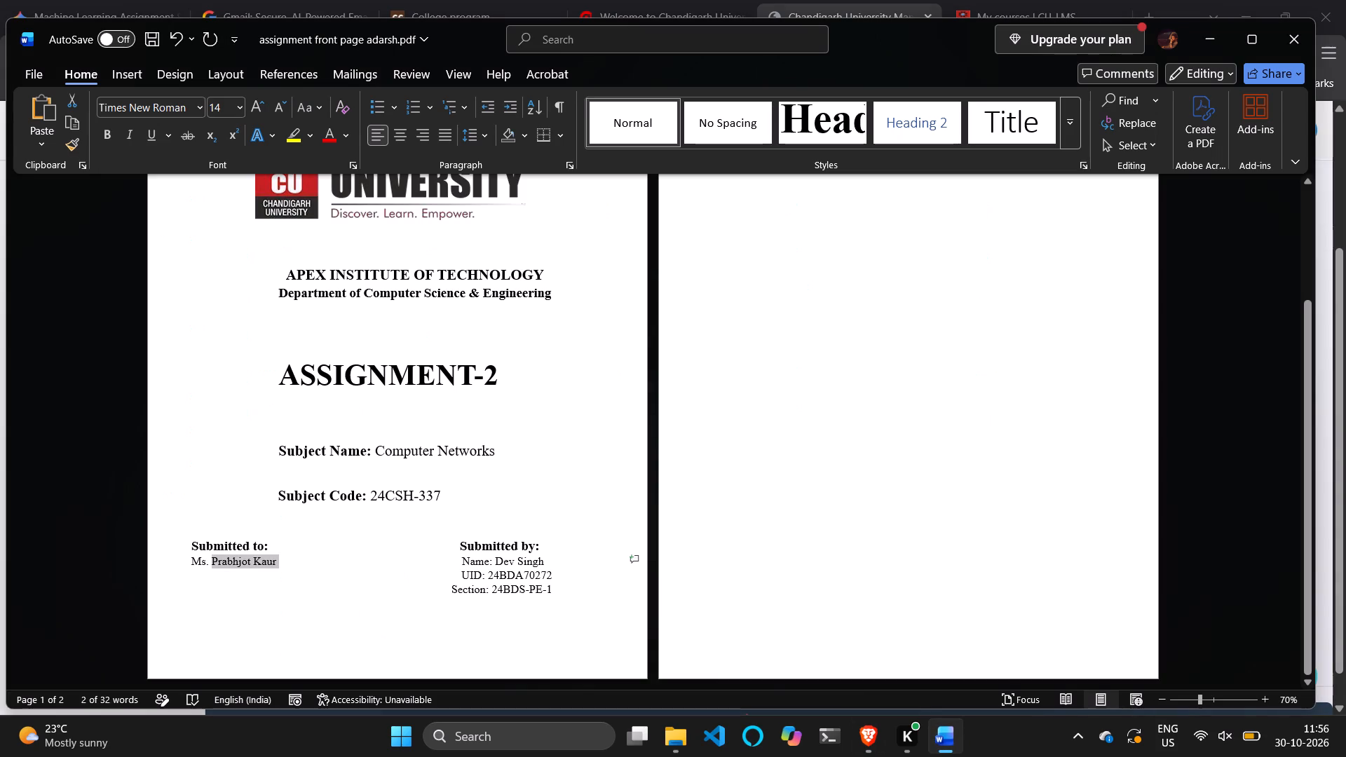
key("ctrl+v")
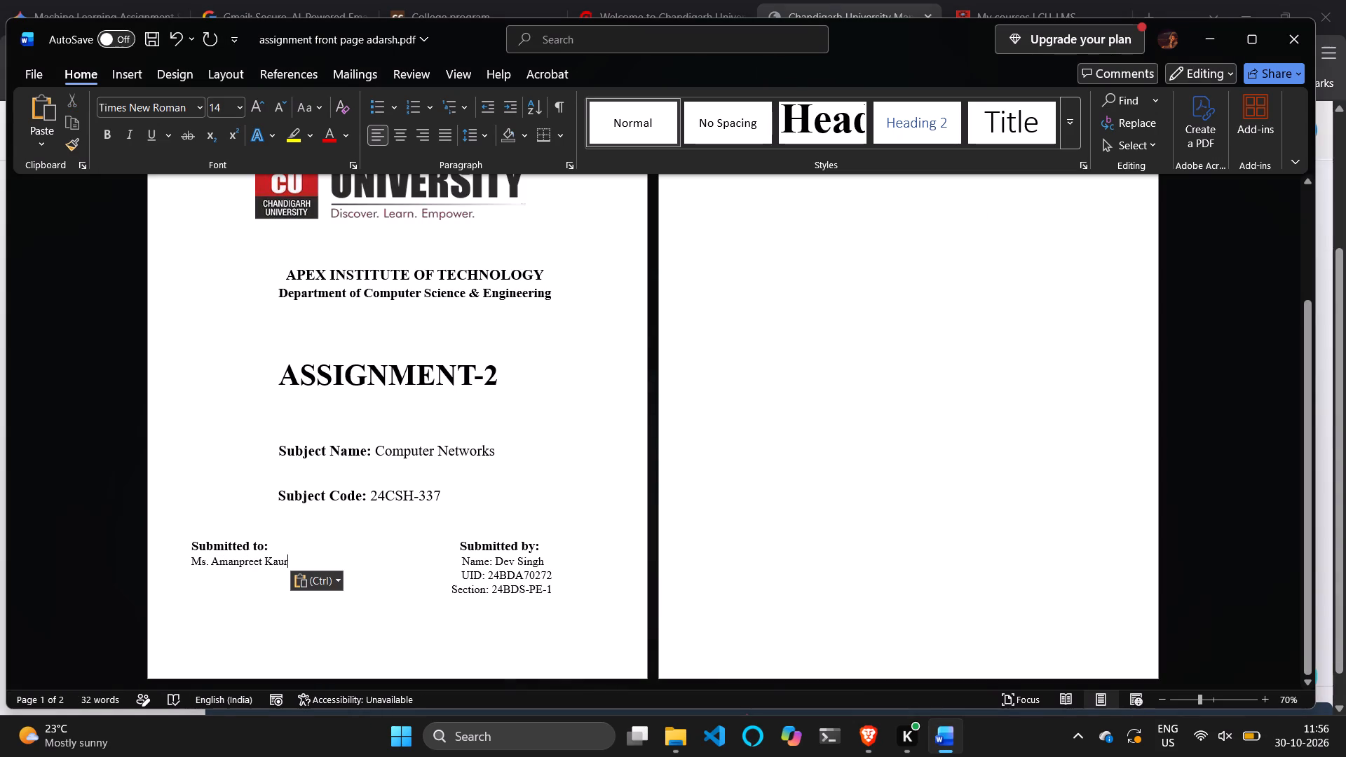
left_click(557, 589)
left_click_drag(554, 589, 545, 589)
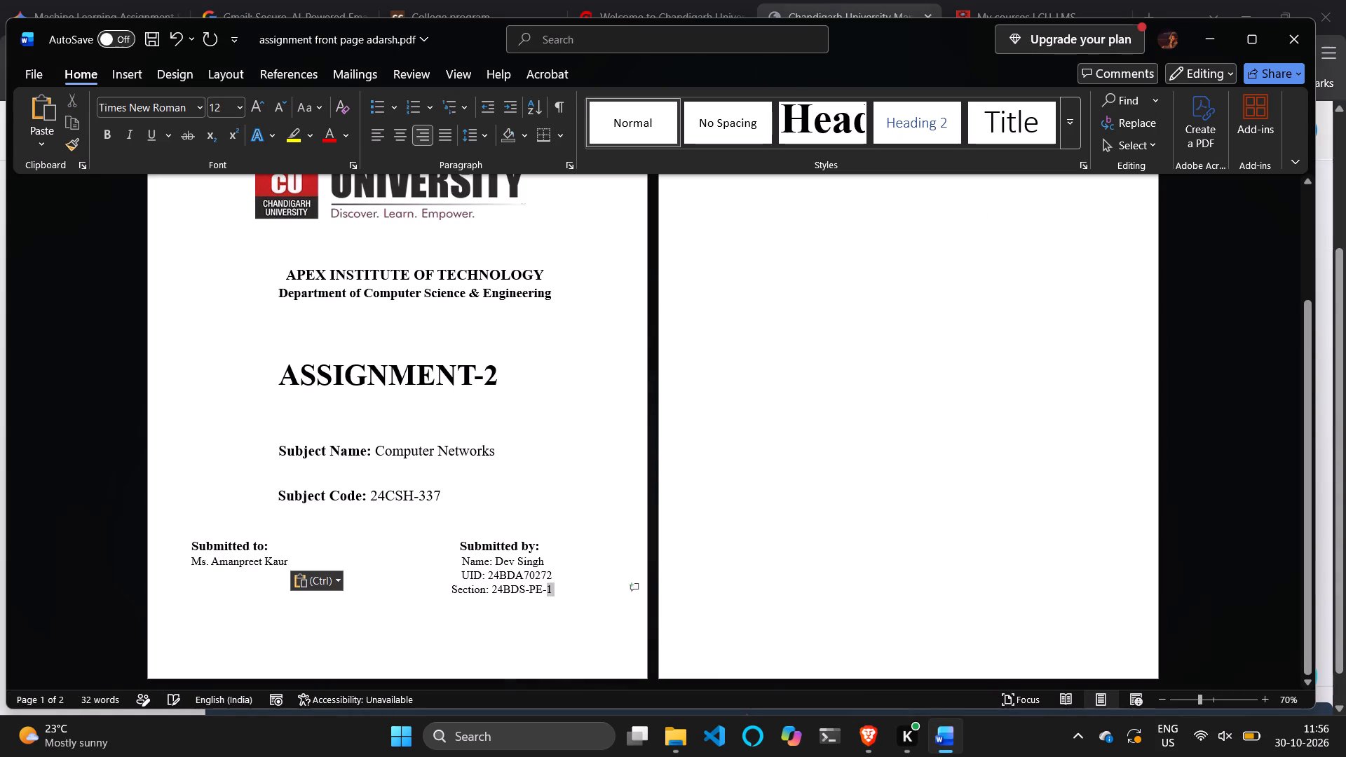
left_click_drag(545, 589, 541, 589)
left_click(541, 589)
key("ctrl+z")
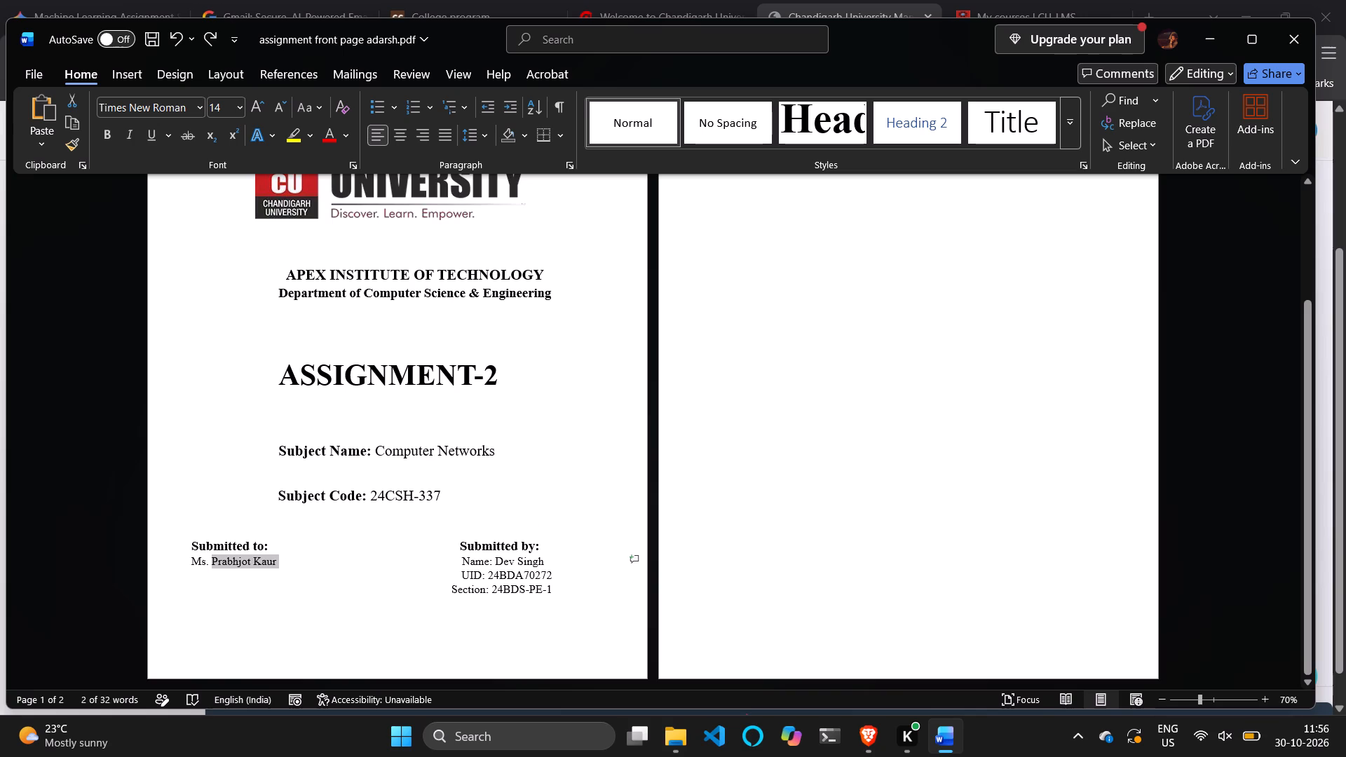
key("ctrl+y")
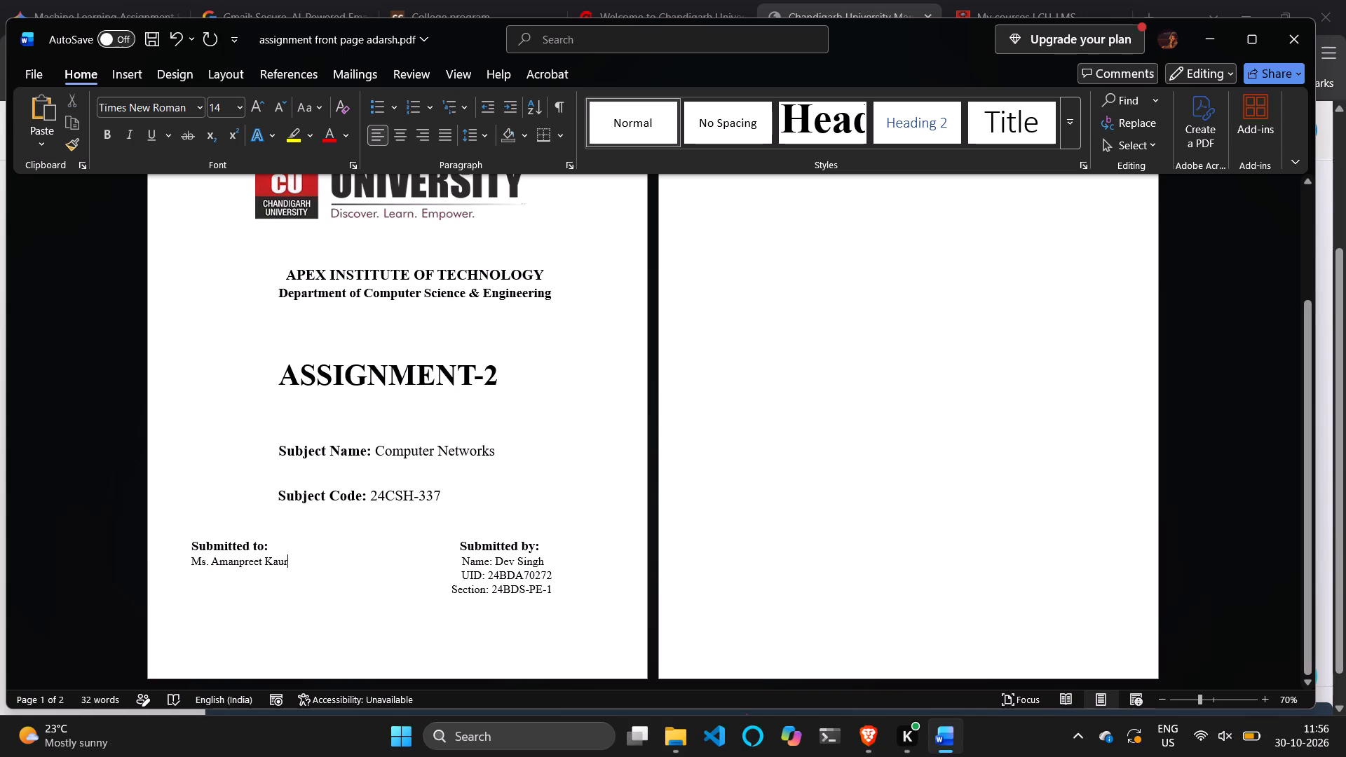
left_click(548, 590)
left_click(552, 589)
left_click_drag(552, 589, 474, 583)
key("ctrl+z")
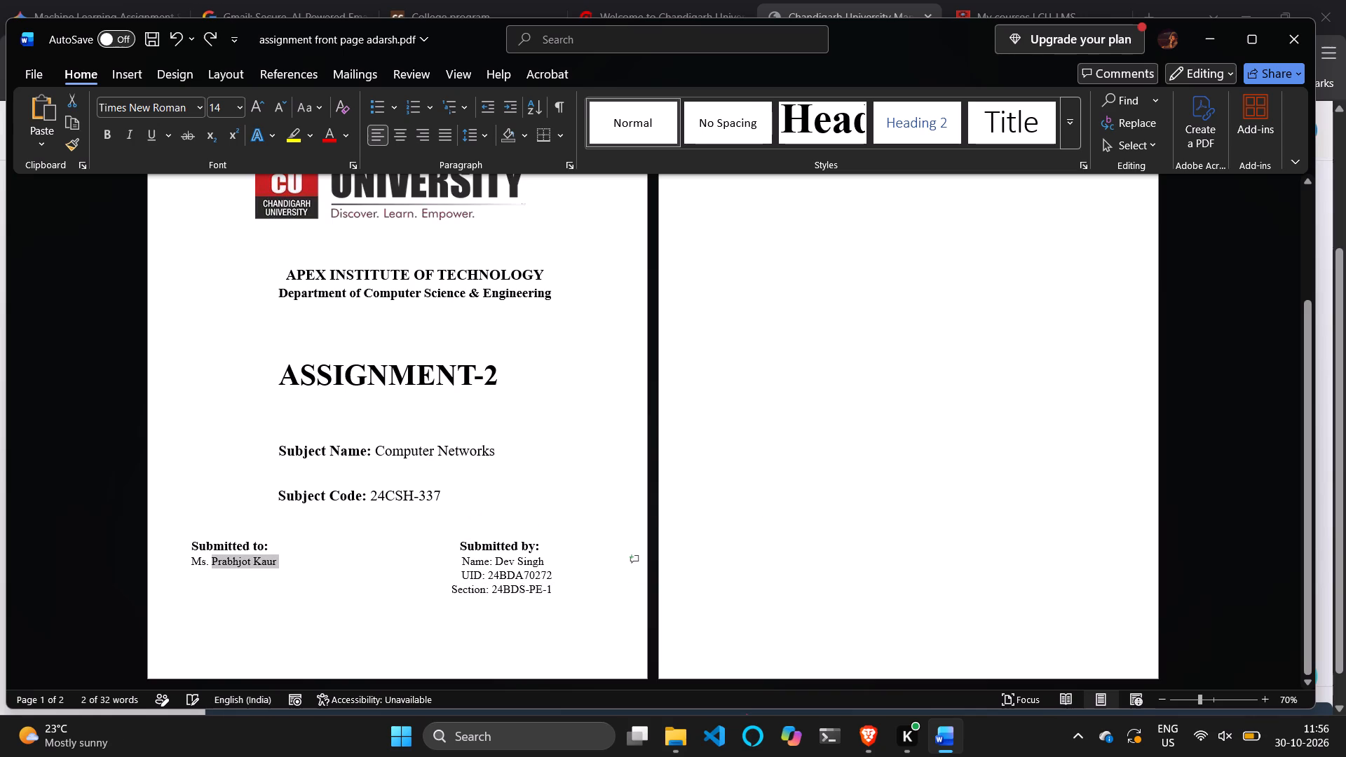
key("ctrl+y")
Replace the section code under Submitted by with 24AIT-SAP-3-, keeping its leading "24".
left_click(550, 591)
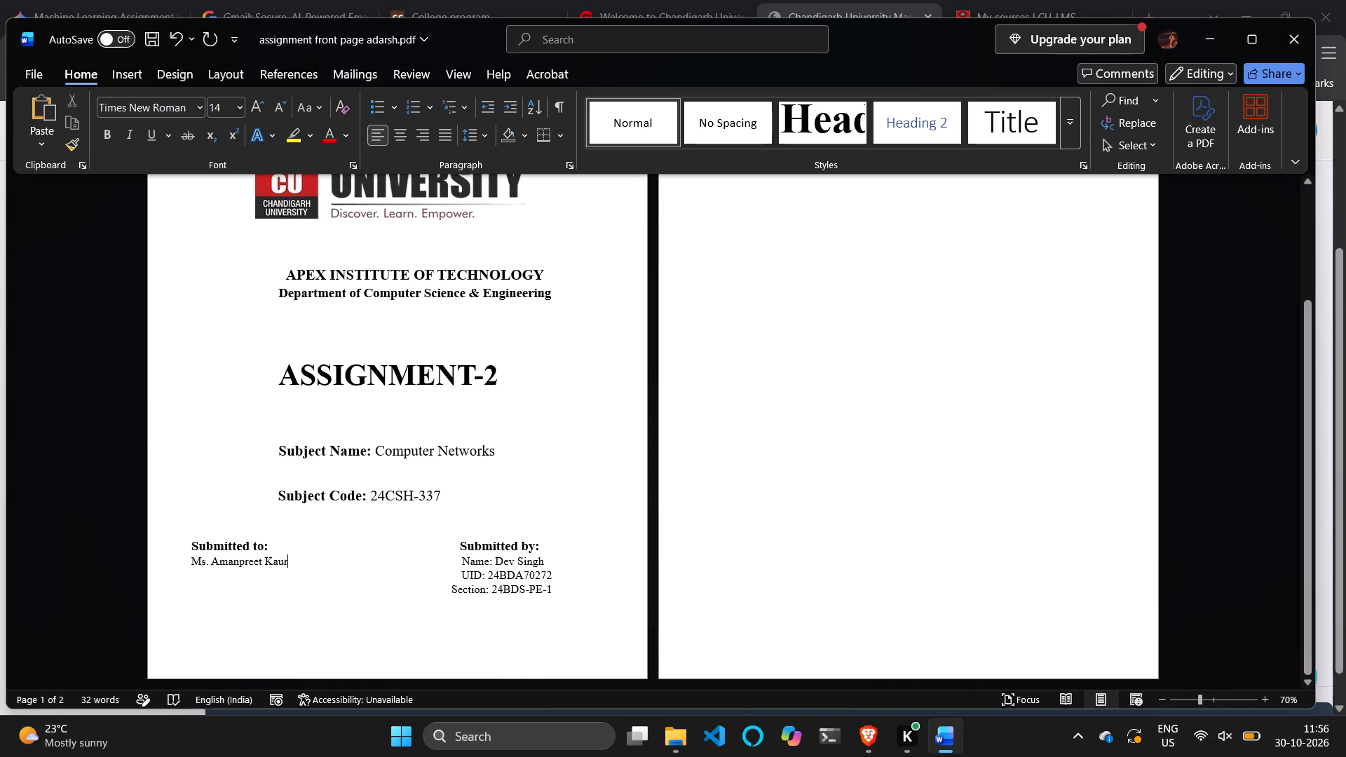
key("BackSpace")
key("BackSpace")
key("BackSpace")
key("BackSpace")
key("BackSpace")
key("BackSpace")
key("BackSpace")
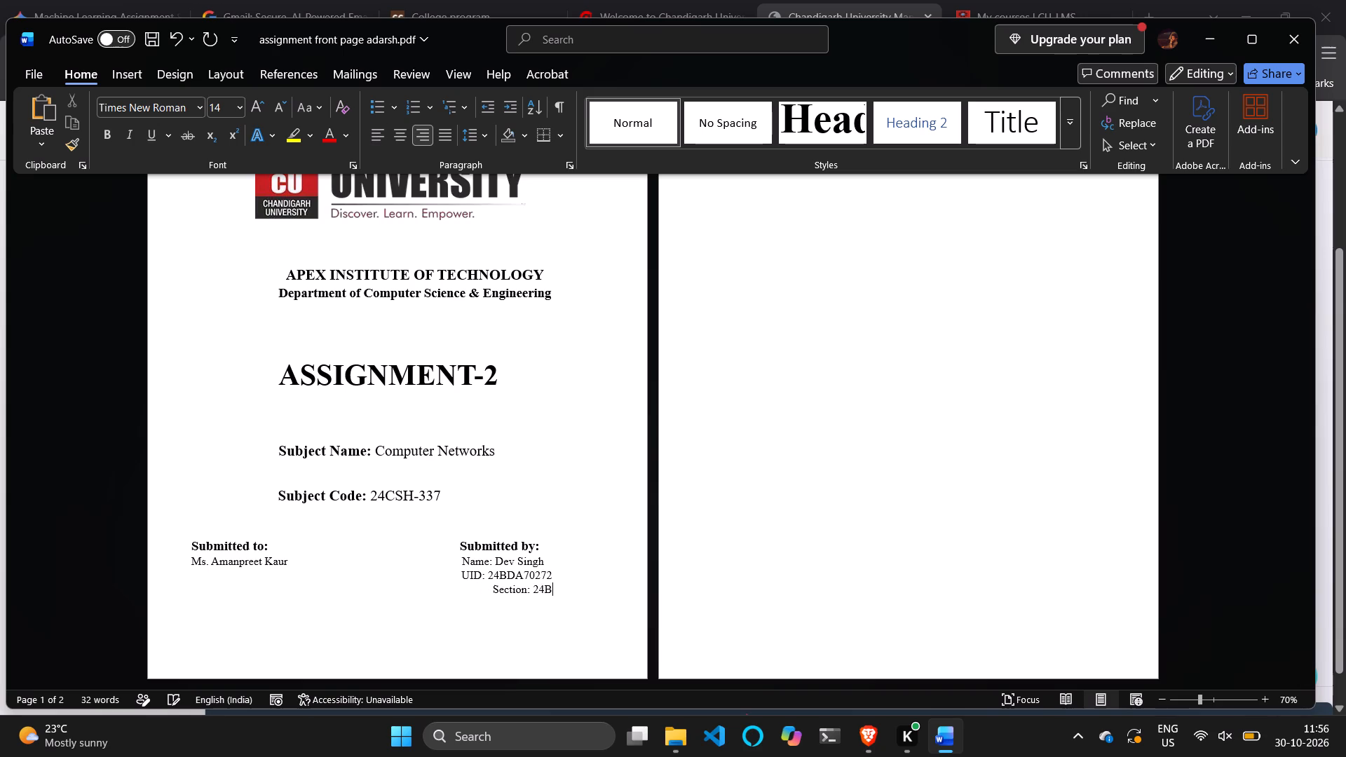
key("BackSpace")
Complete the Section entry under "Submitted by" so that it reads 24AIT-SAP-3(B).
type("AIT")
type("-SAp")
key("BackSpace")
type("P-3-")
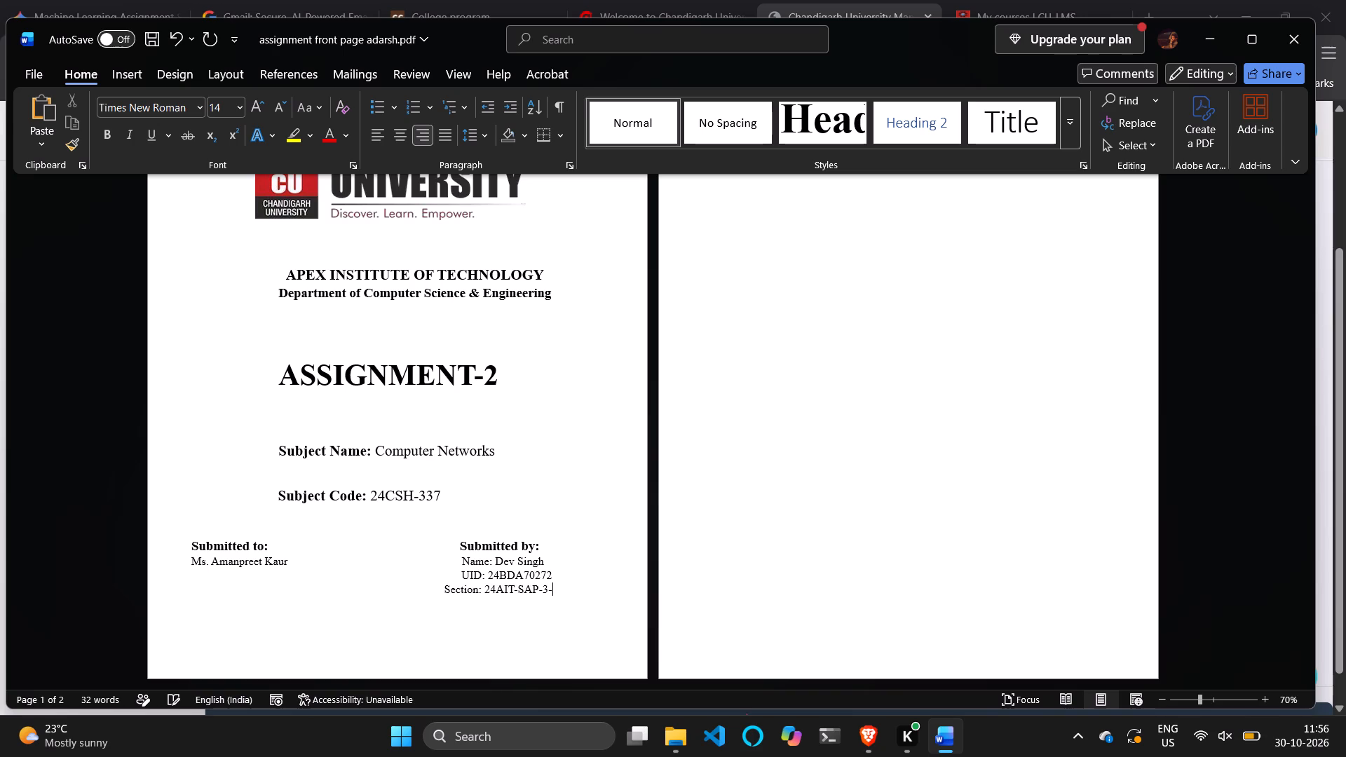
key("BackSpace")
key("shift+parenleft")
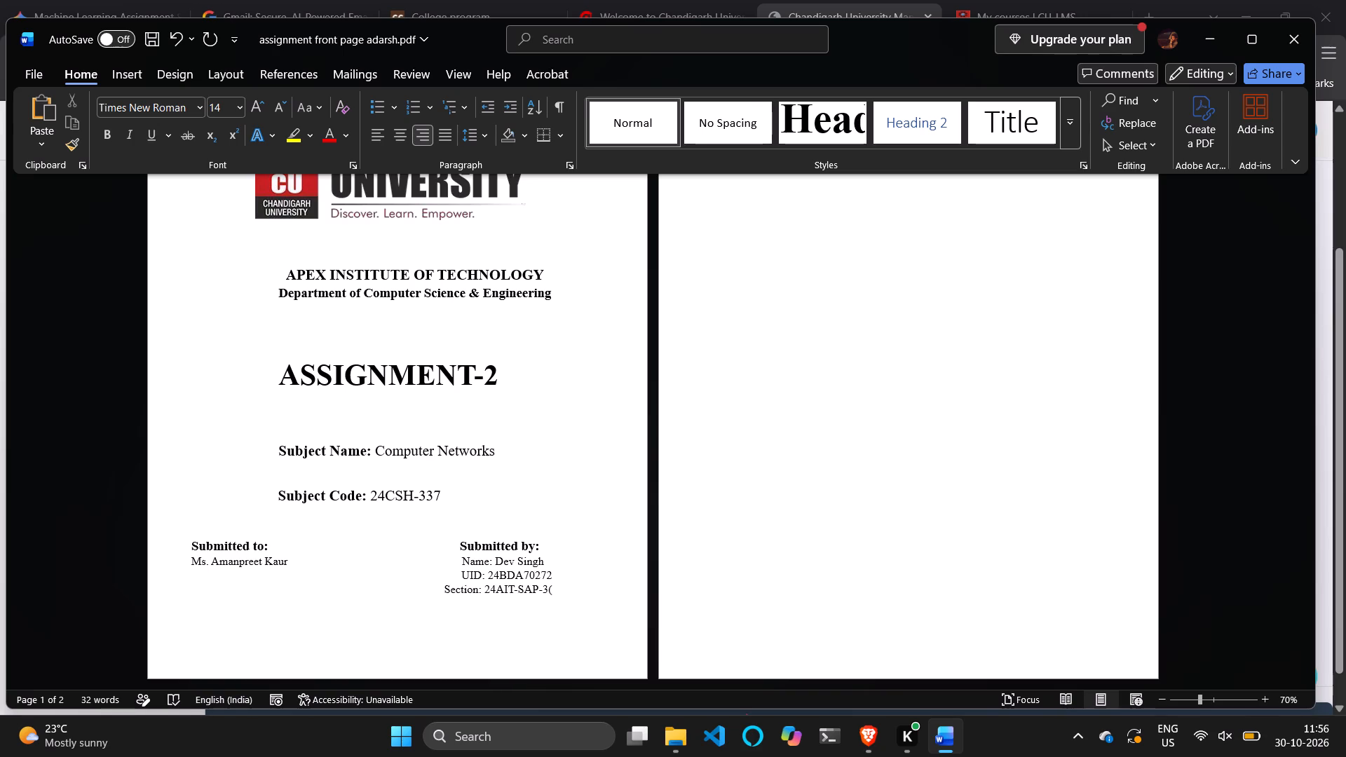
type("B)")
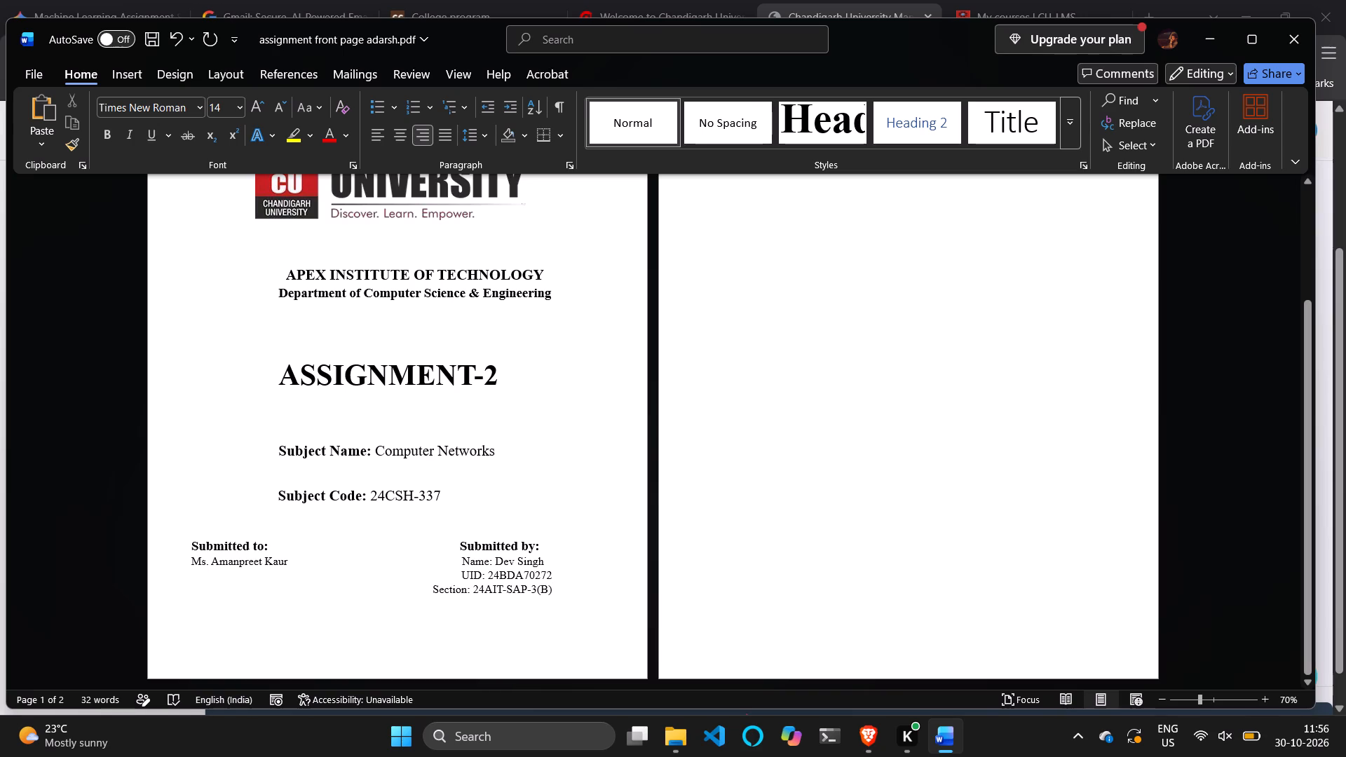
Try to shift the Section line into line with the Name and UID lines by adding spaces before it.
left_click(430, 594)
key("space")
key("space")
key("space")
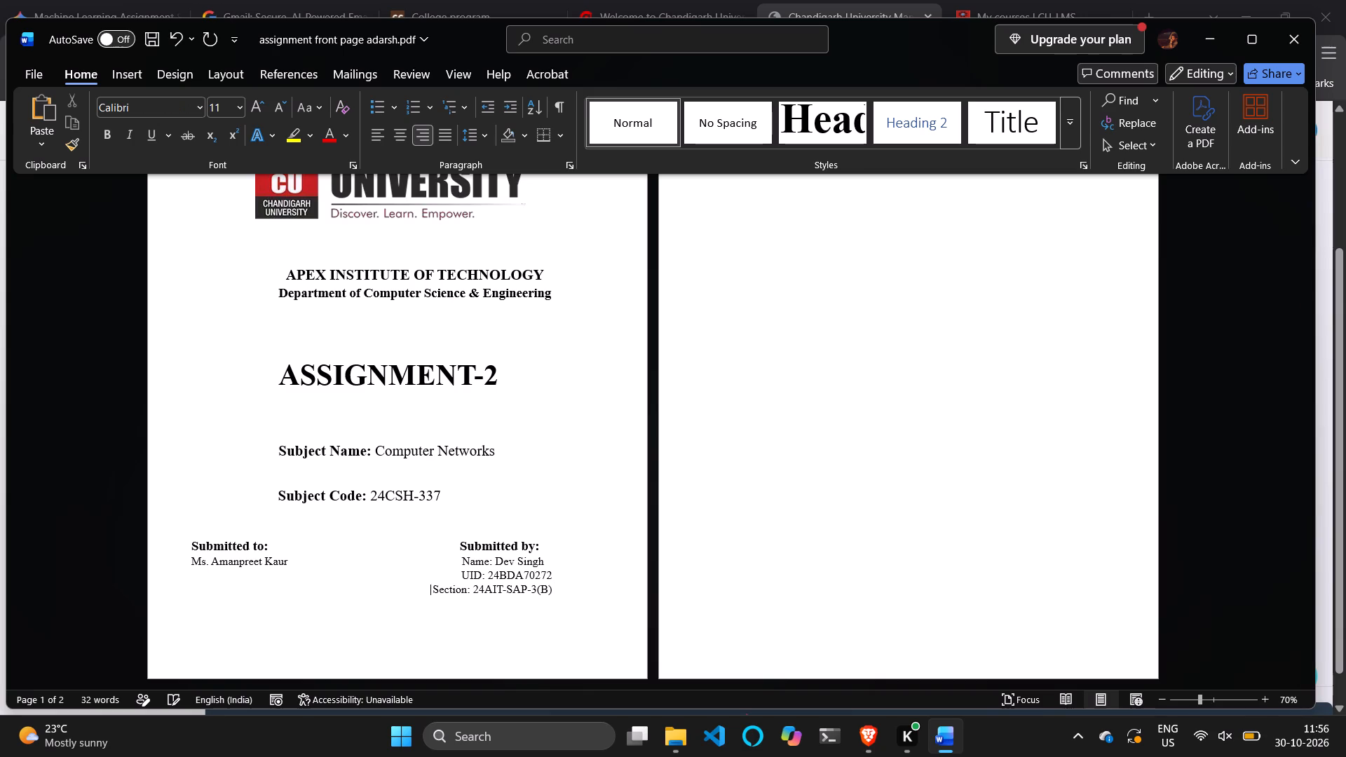
key("space")
key("BackSpace")
key("BackSpace")
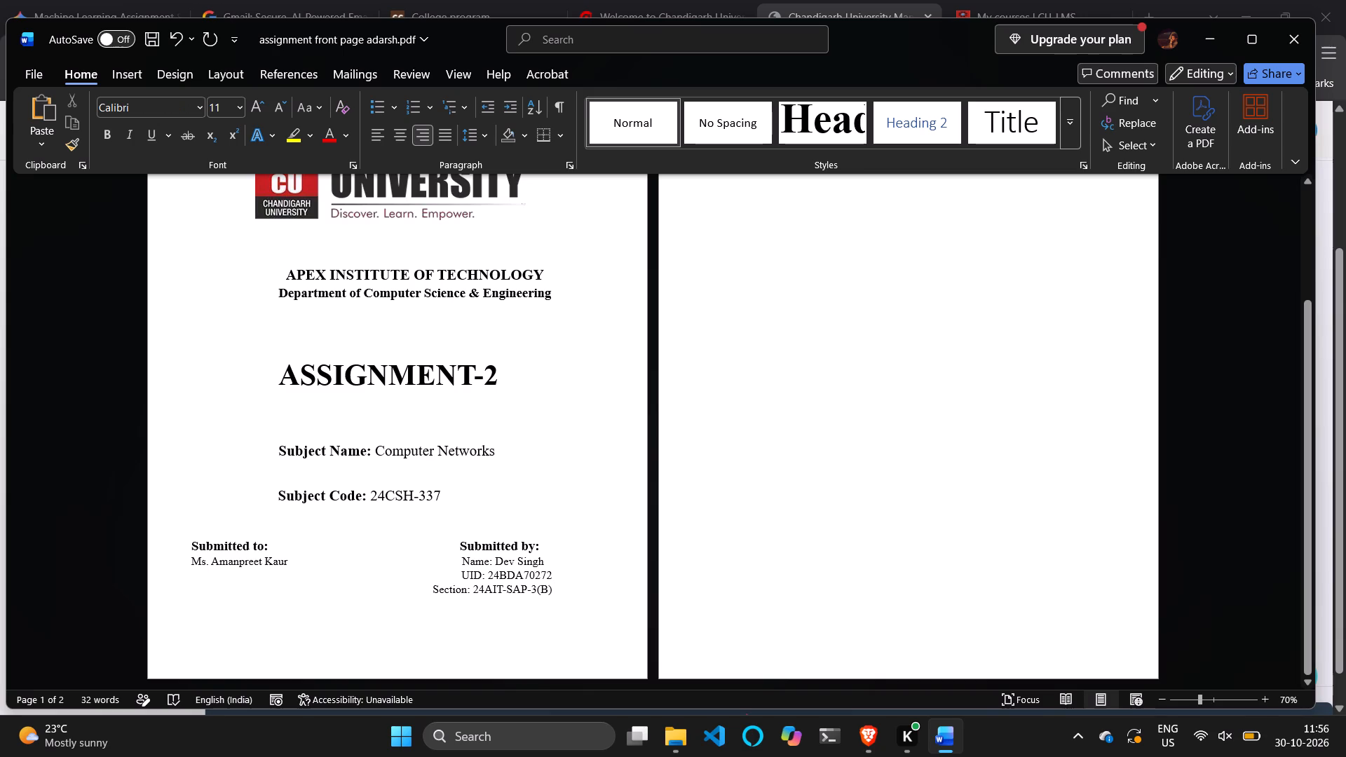
left_click(431, 594)
left_click(430, 594)
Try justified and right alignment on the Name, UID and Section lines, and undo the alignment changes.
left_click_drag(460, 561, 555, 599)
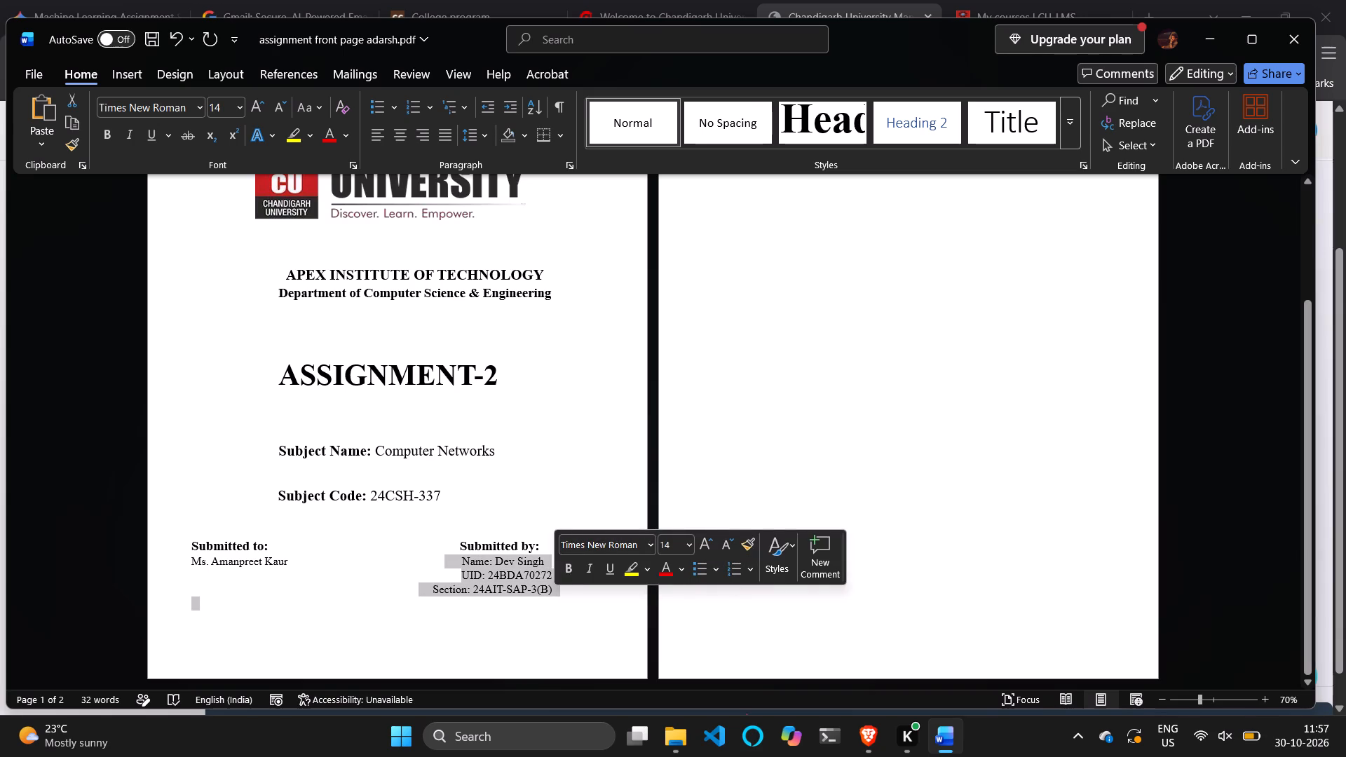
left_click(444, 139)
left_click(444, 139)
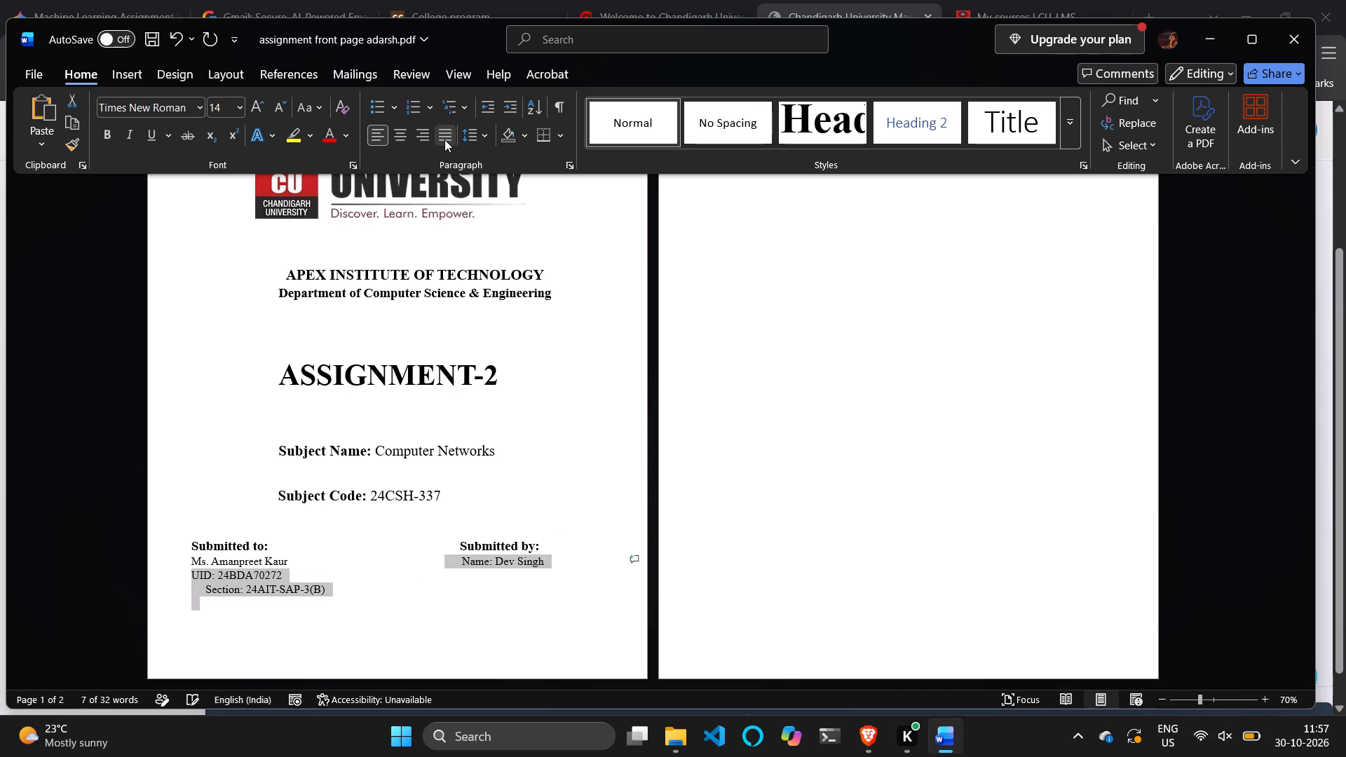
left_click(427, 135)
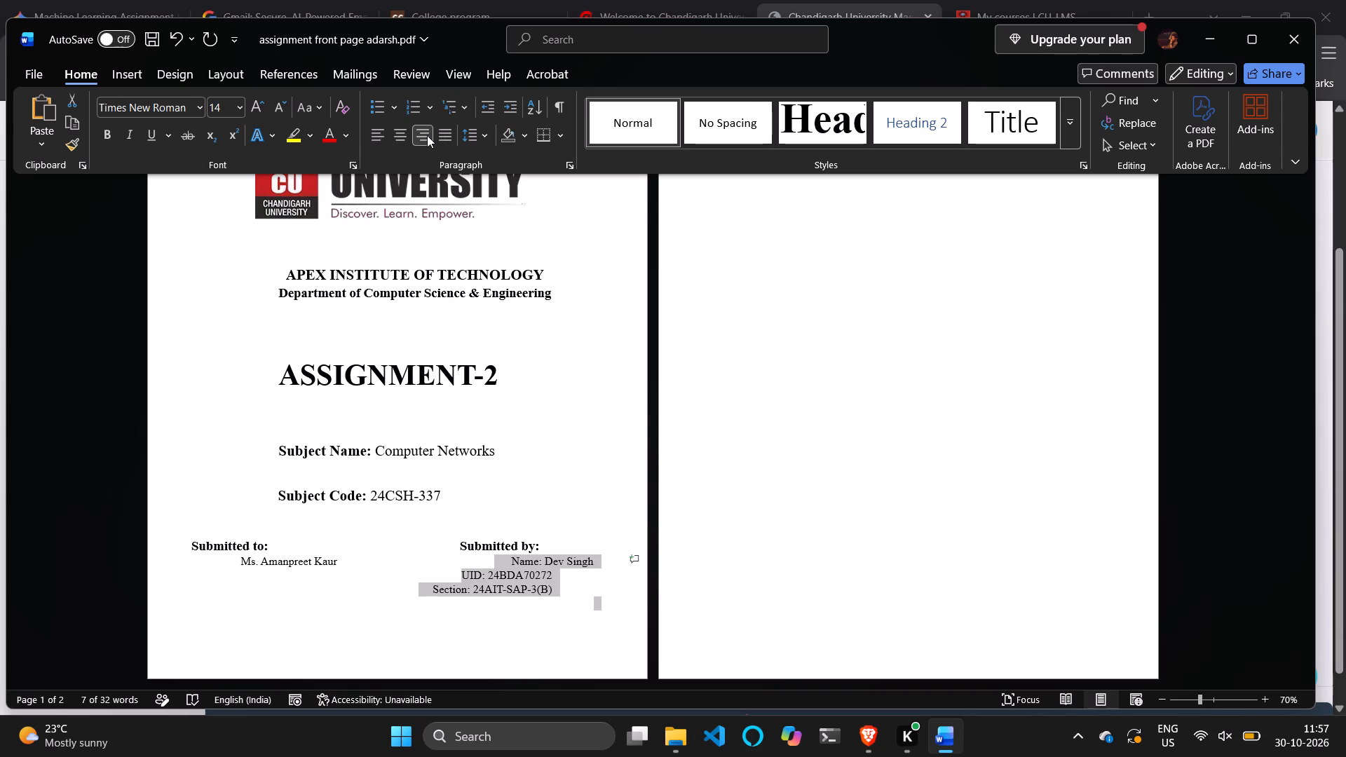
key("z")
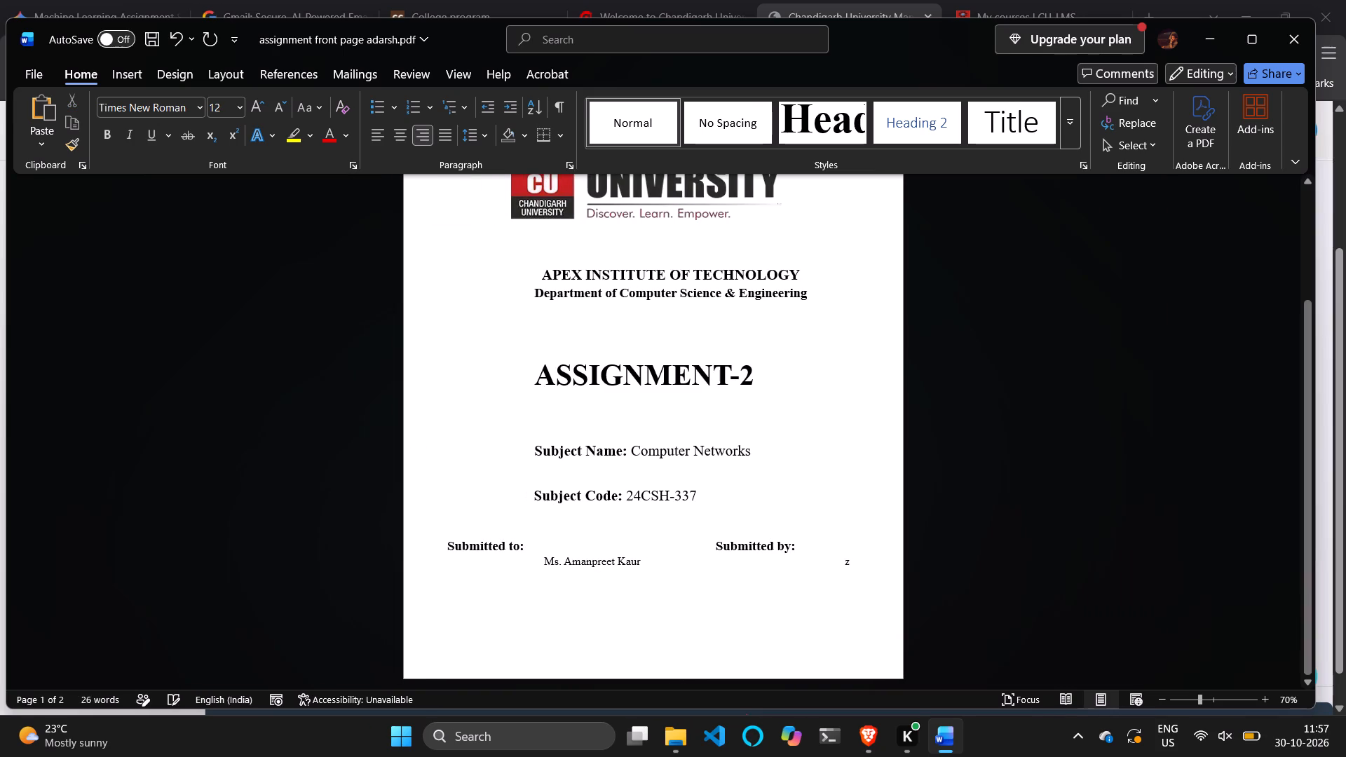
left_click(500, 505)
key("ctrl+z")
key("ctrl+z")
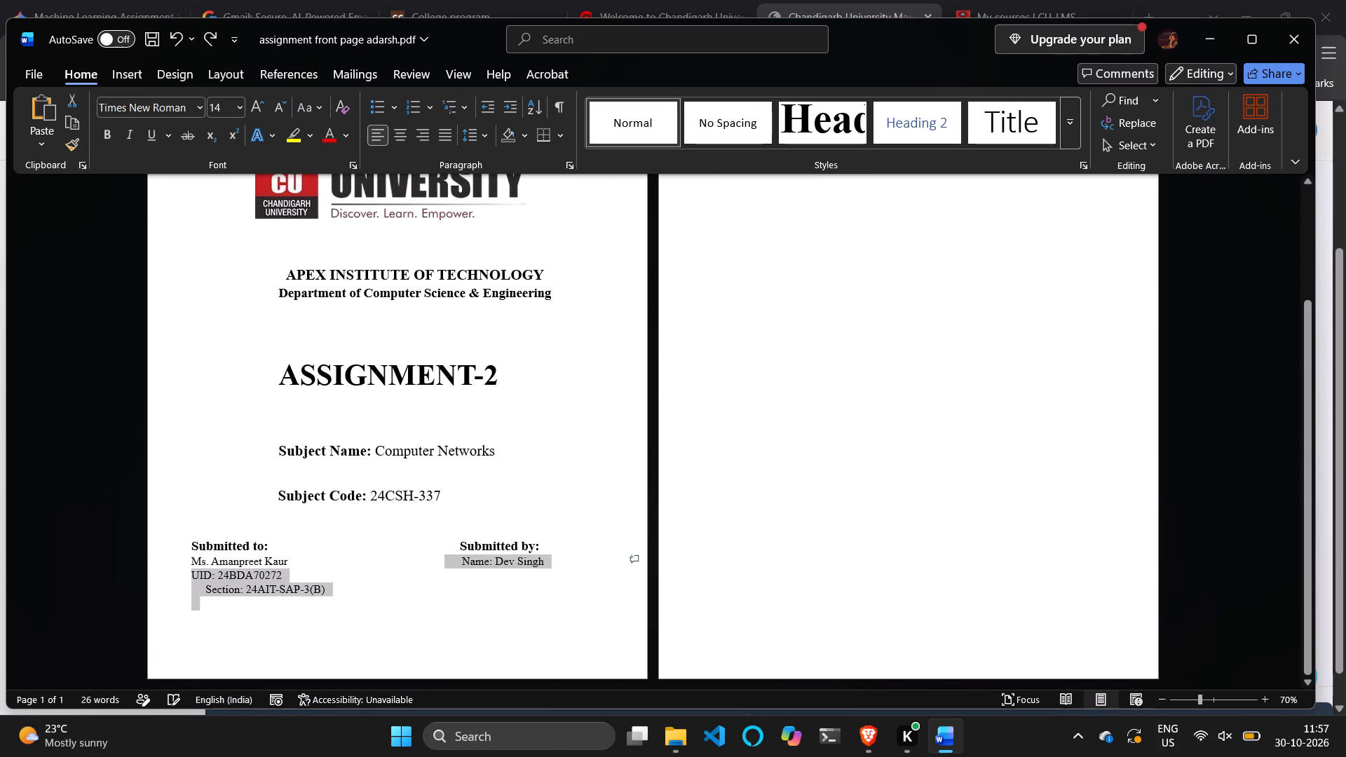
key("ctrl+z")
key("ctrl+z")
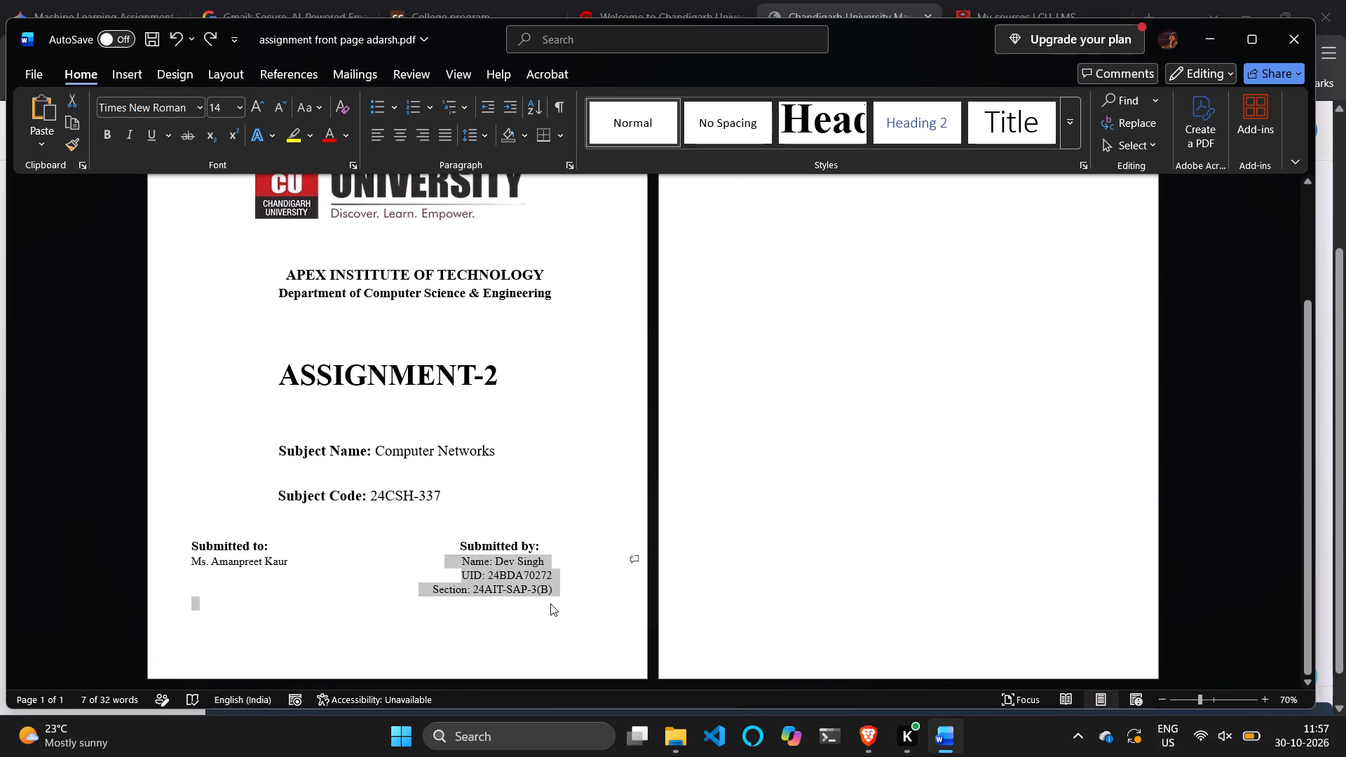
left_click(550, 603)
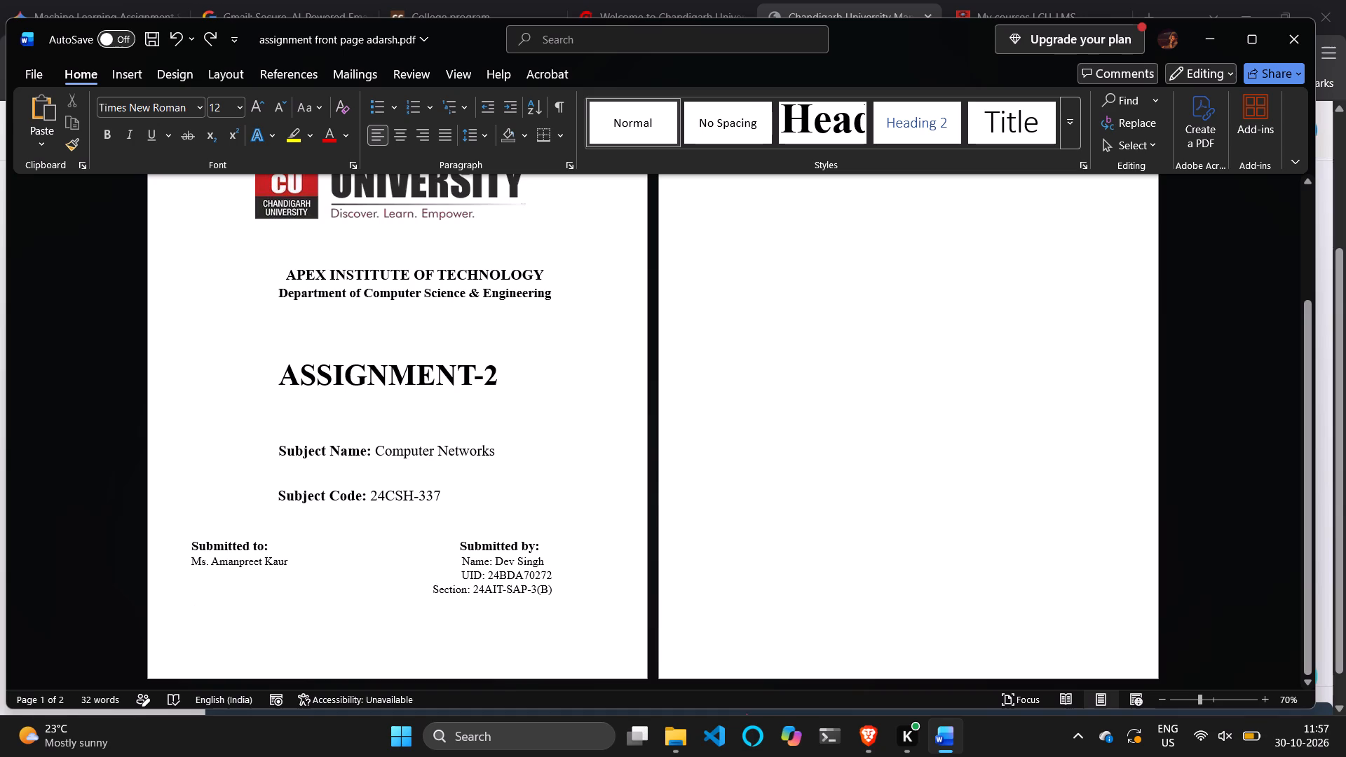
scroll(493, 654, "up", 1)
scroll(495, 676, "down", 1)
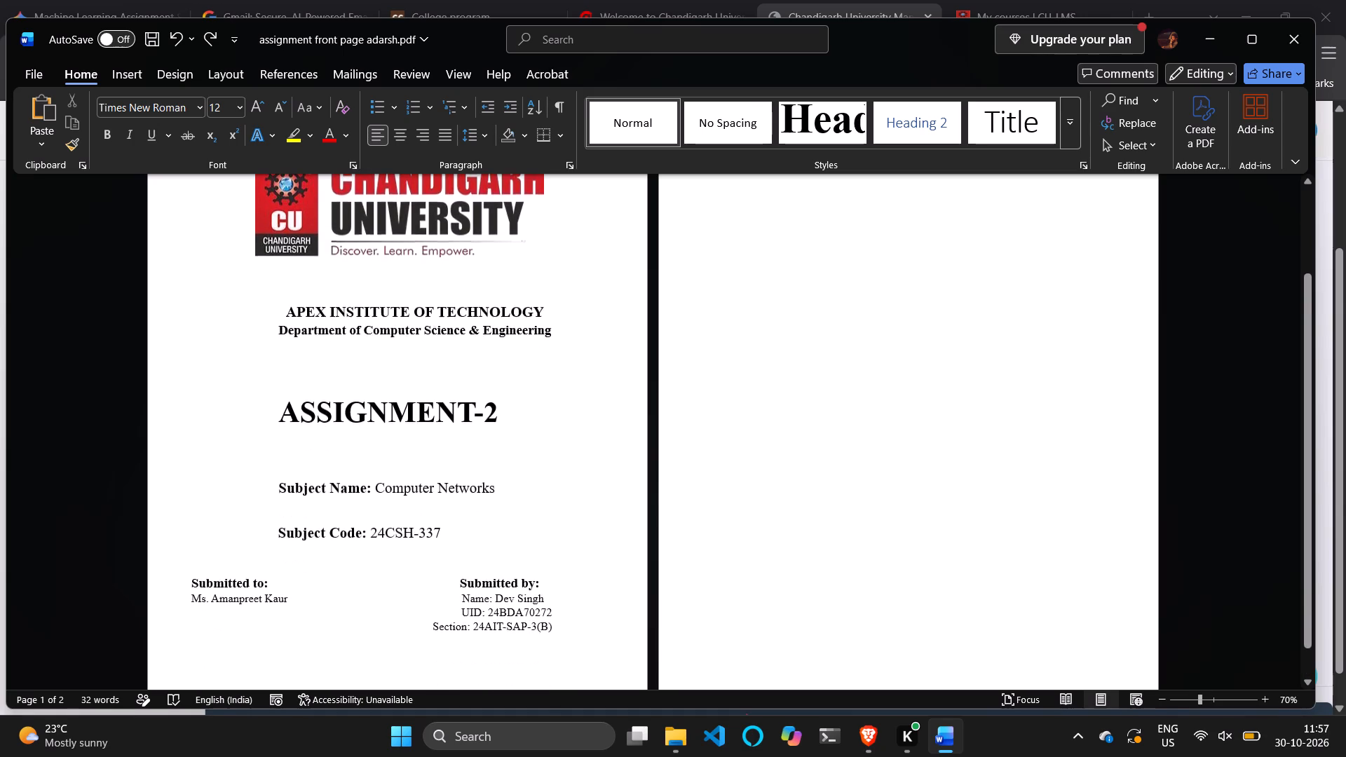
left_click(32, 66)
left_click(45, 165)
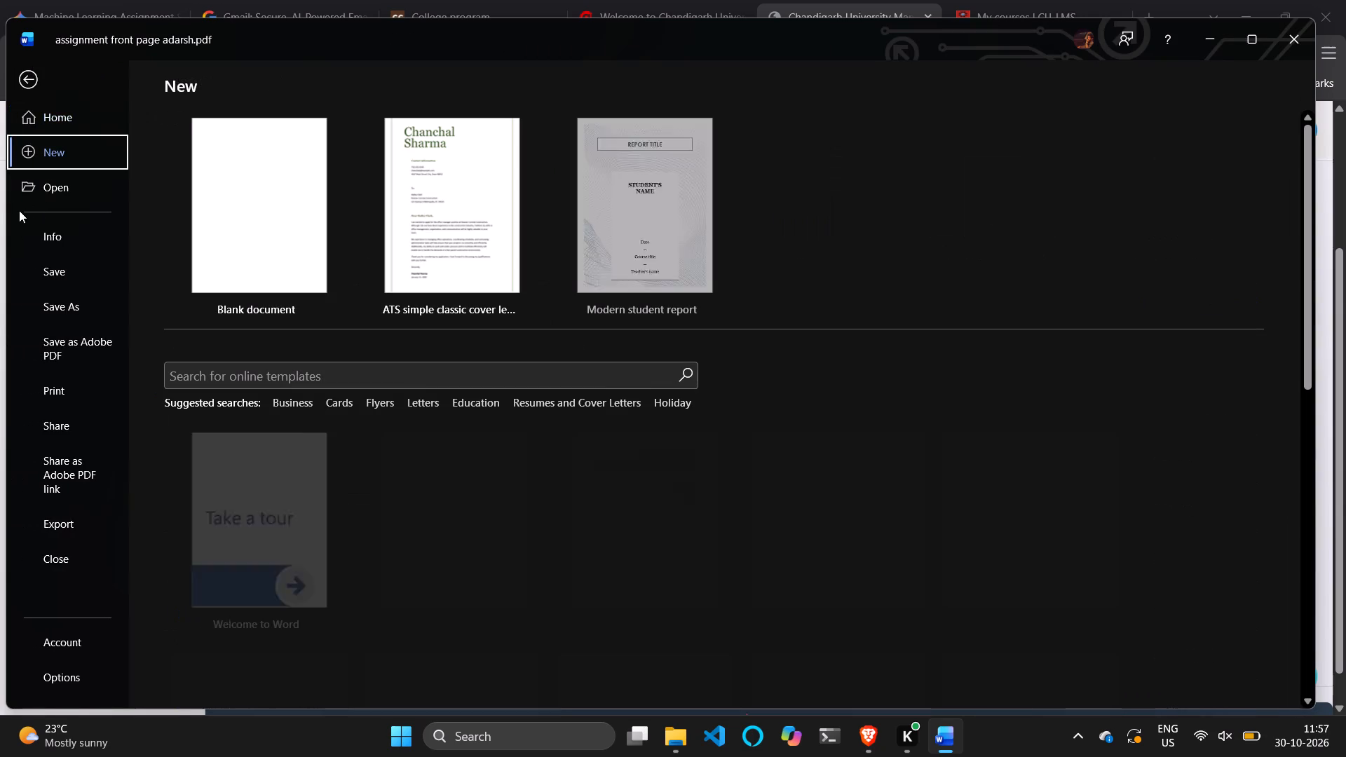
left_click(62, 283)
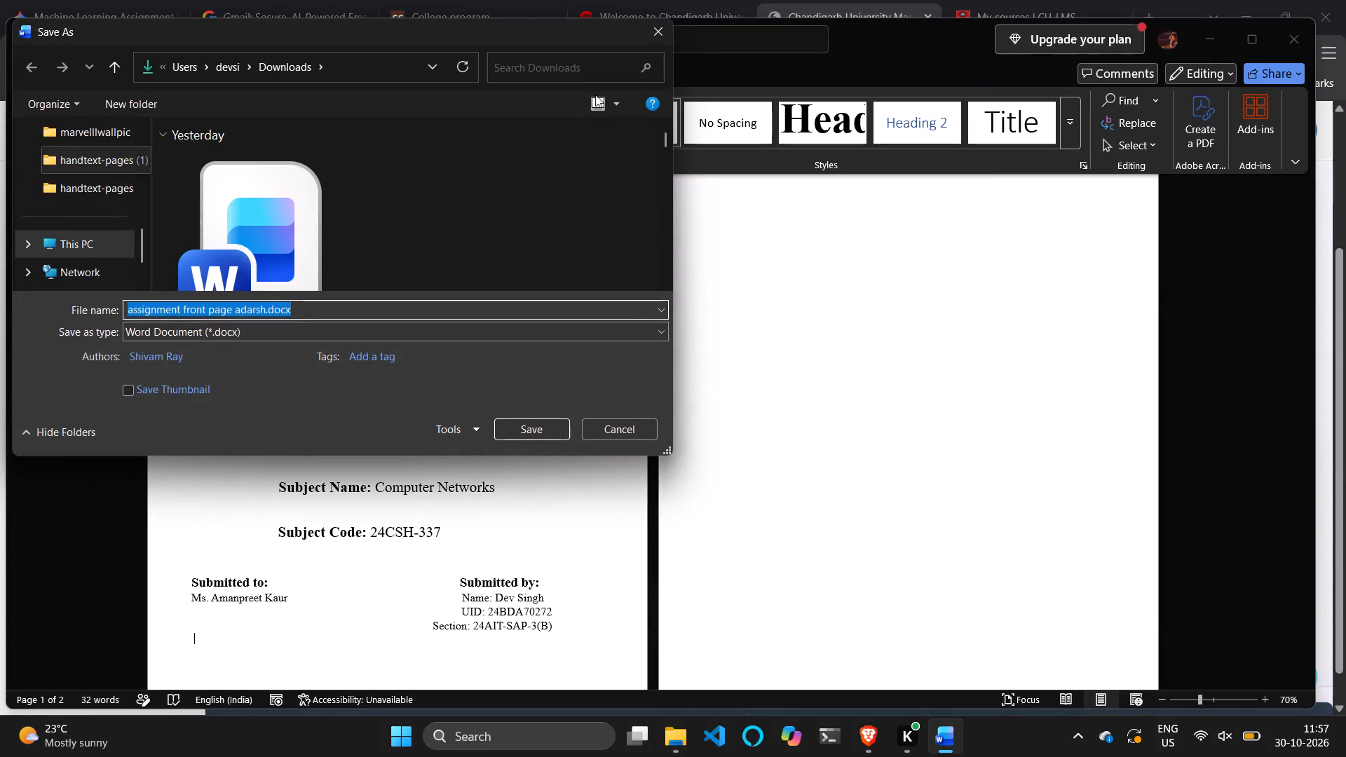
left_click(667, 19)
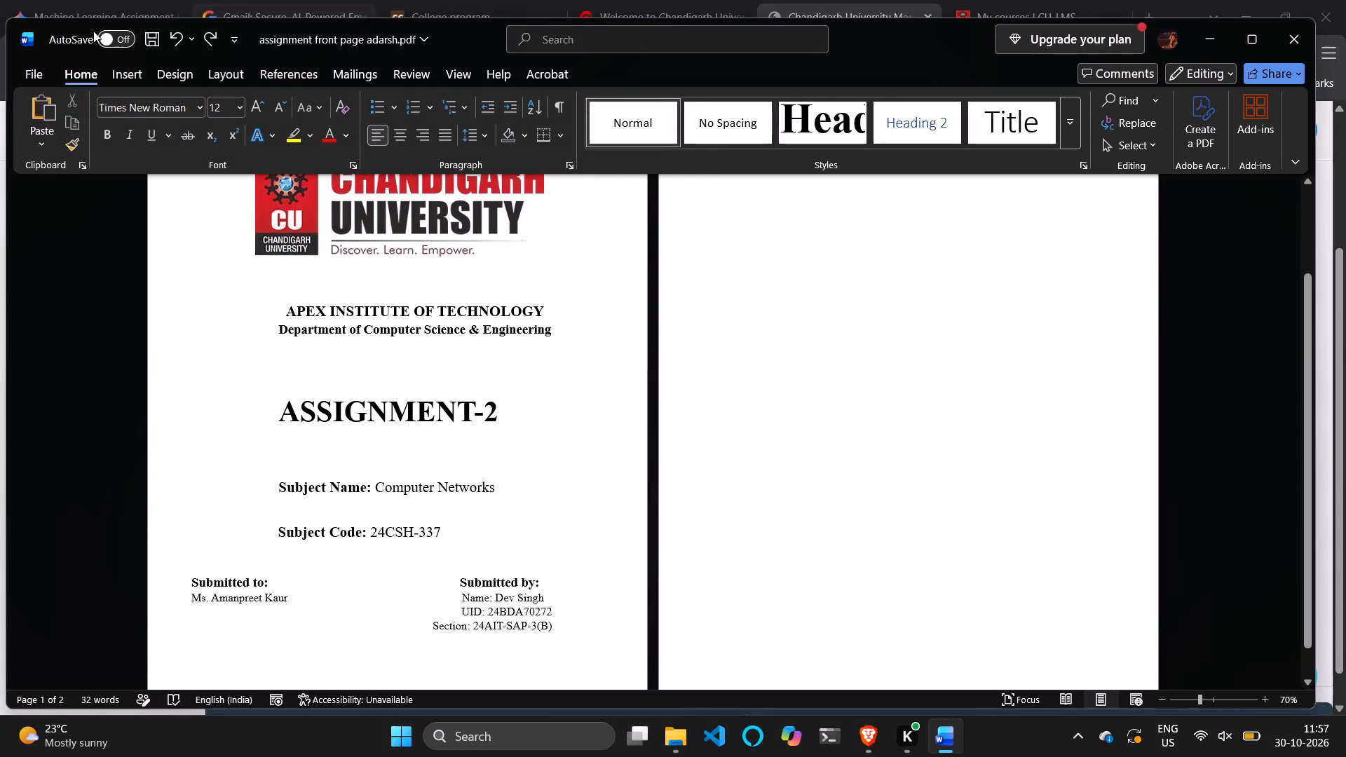
Save the Computer Networks front page as a PDF named "page Cn ass 2" in the Downloads folder.
left_click(34, 66)
left_click(83, 311)
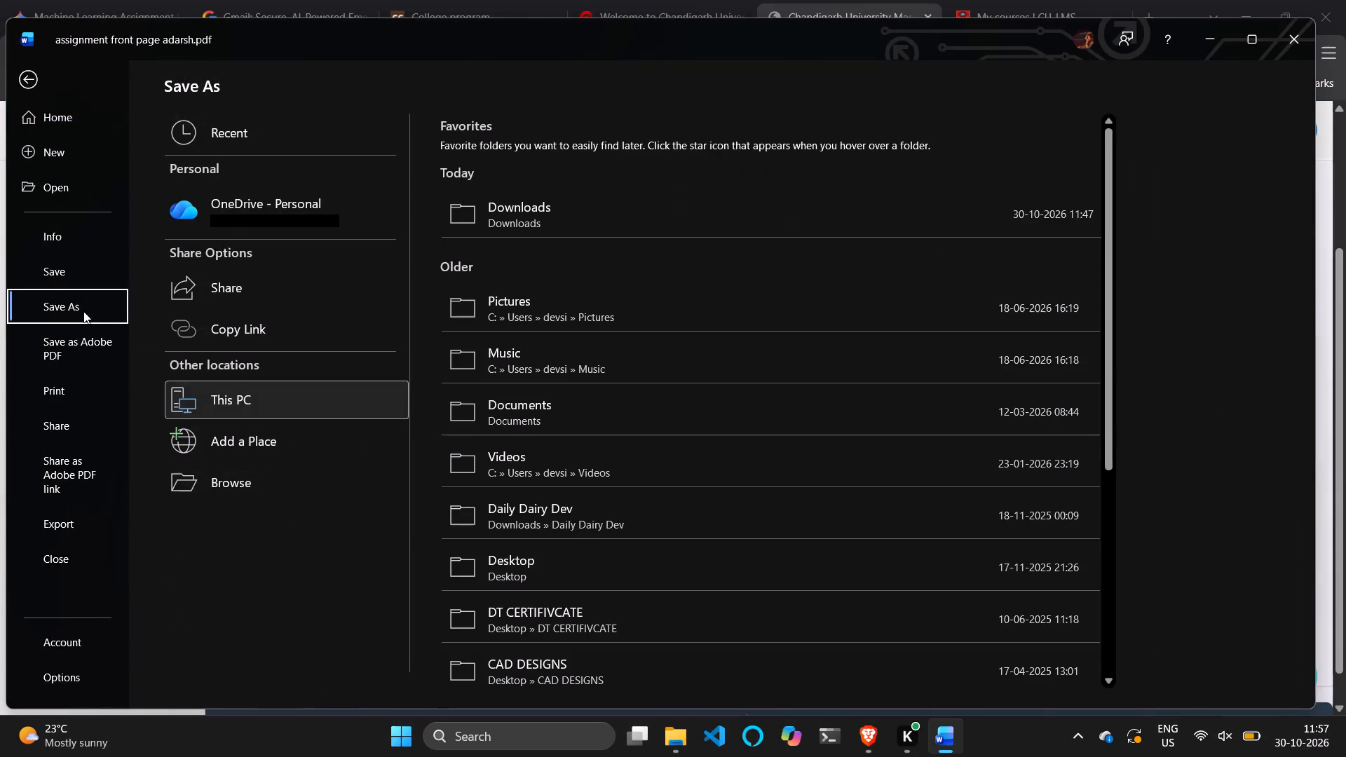
left_click(222, 500)
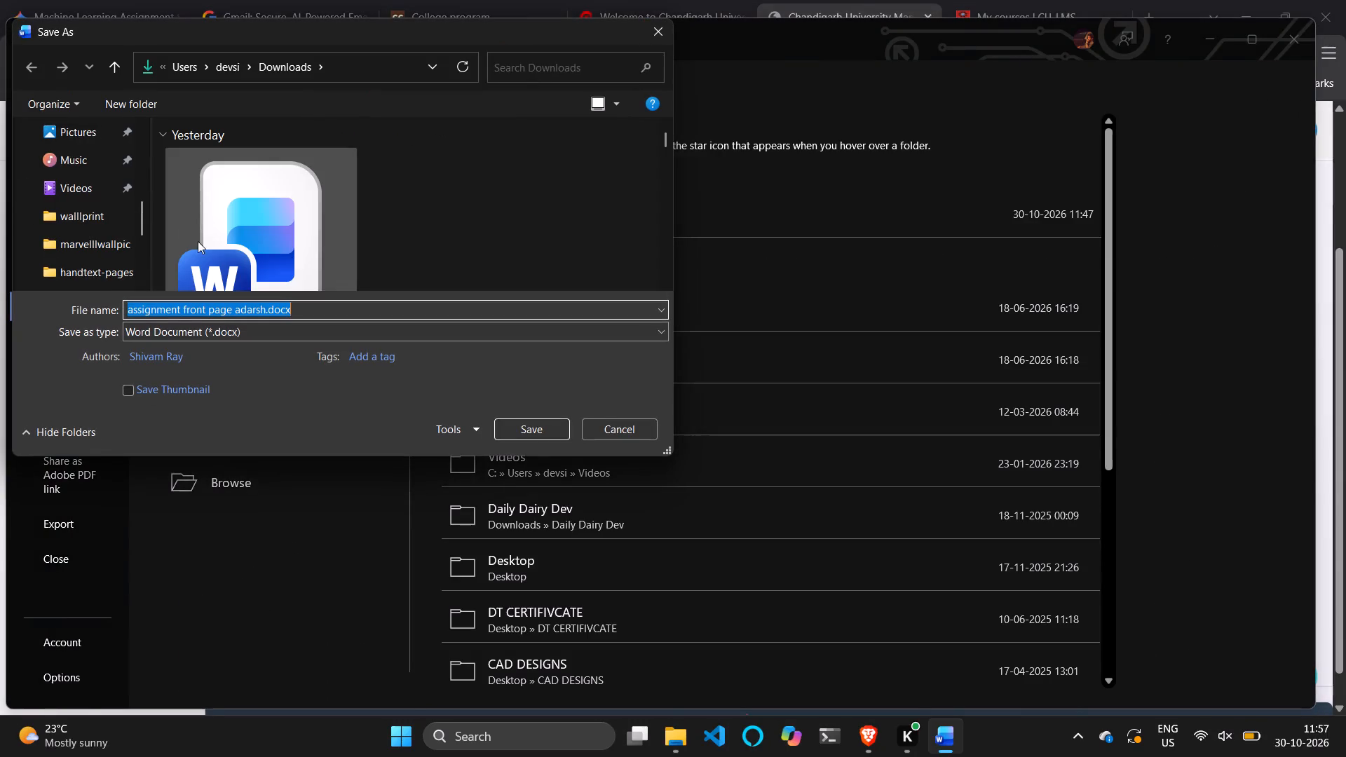
scroll(118, 200, "down", 1)
scroll(102, 179, "up", 1)
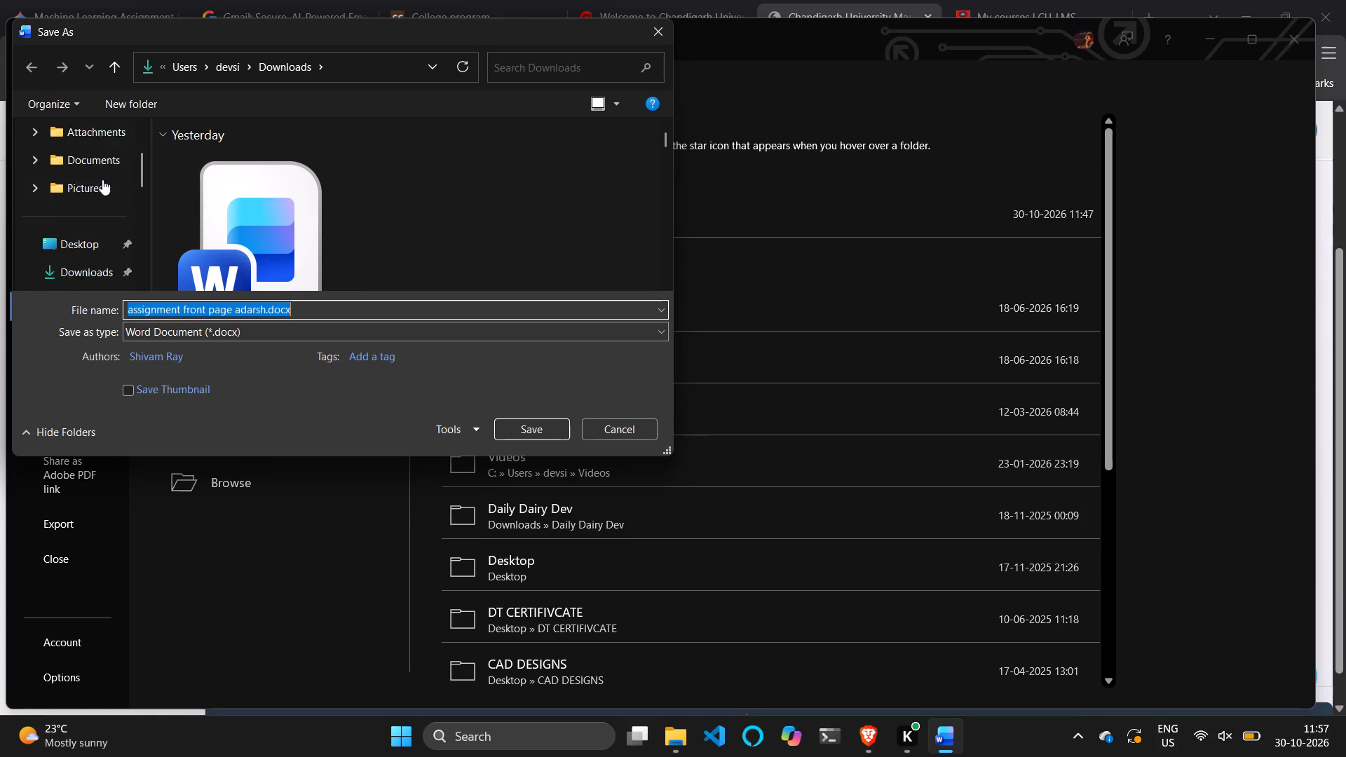
scroll(102, 179, "up", 1)
scroll(102, 184, "down", 1)
scroll(108, 156, "up", 1)
scroll(108, 156, "down", 1)
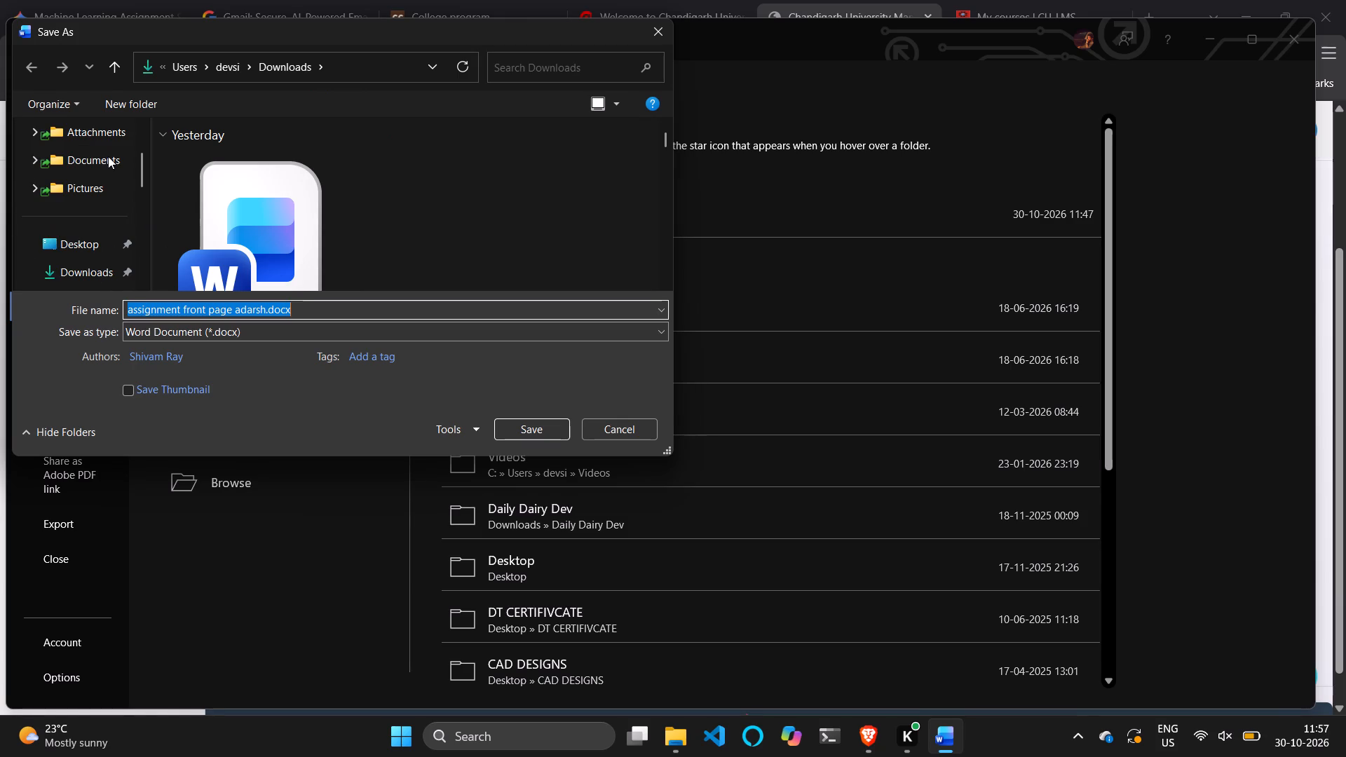
left_click(100, 272)
left_click(231, 306)
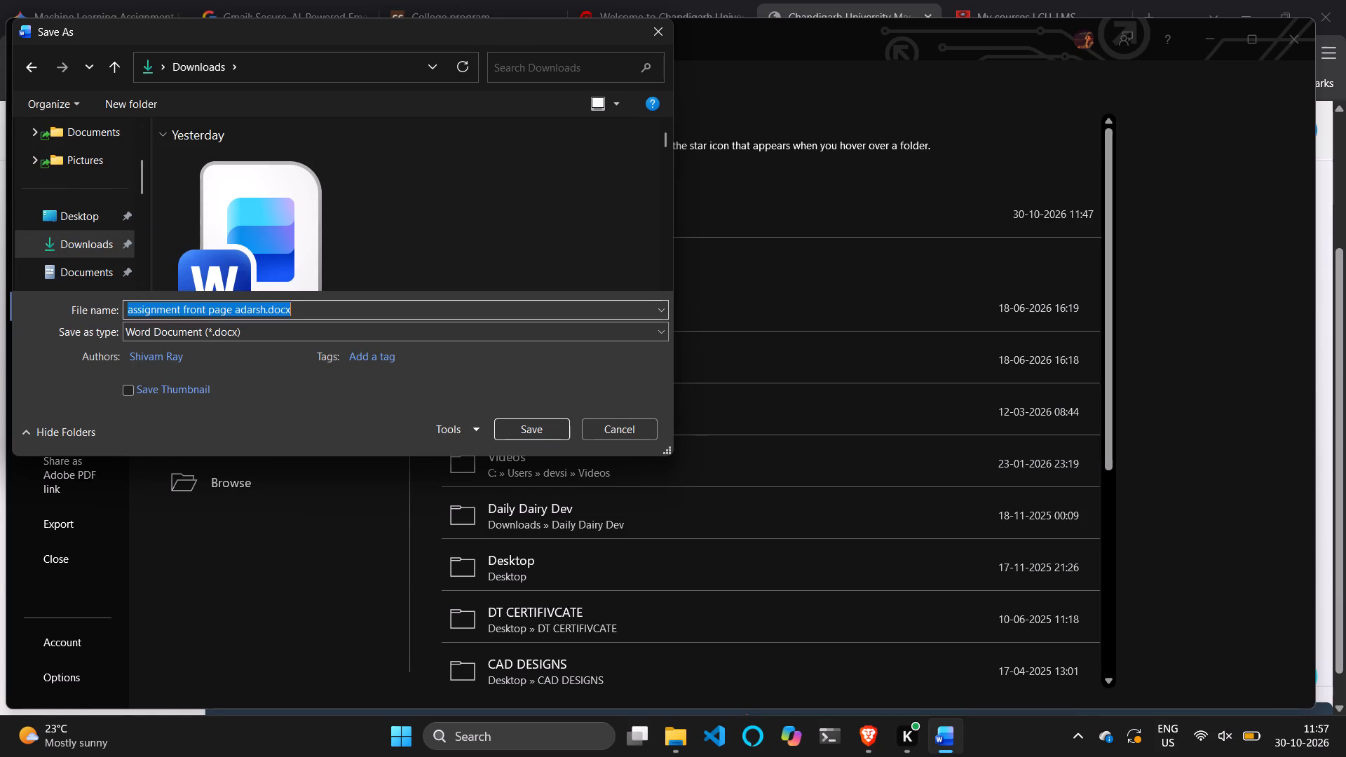
type("page")
key("space")
type("Cn")
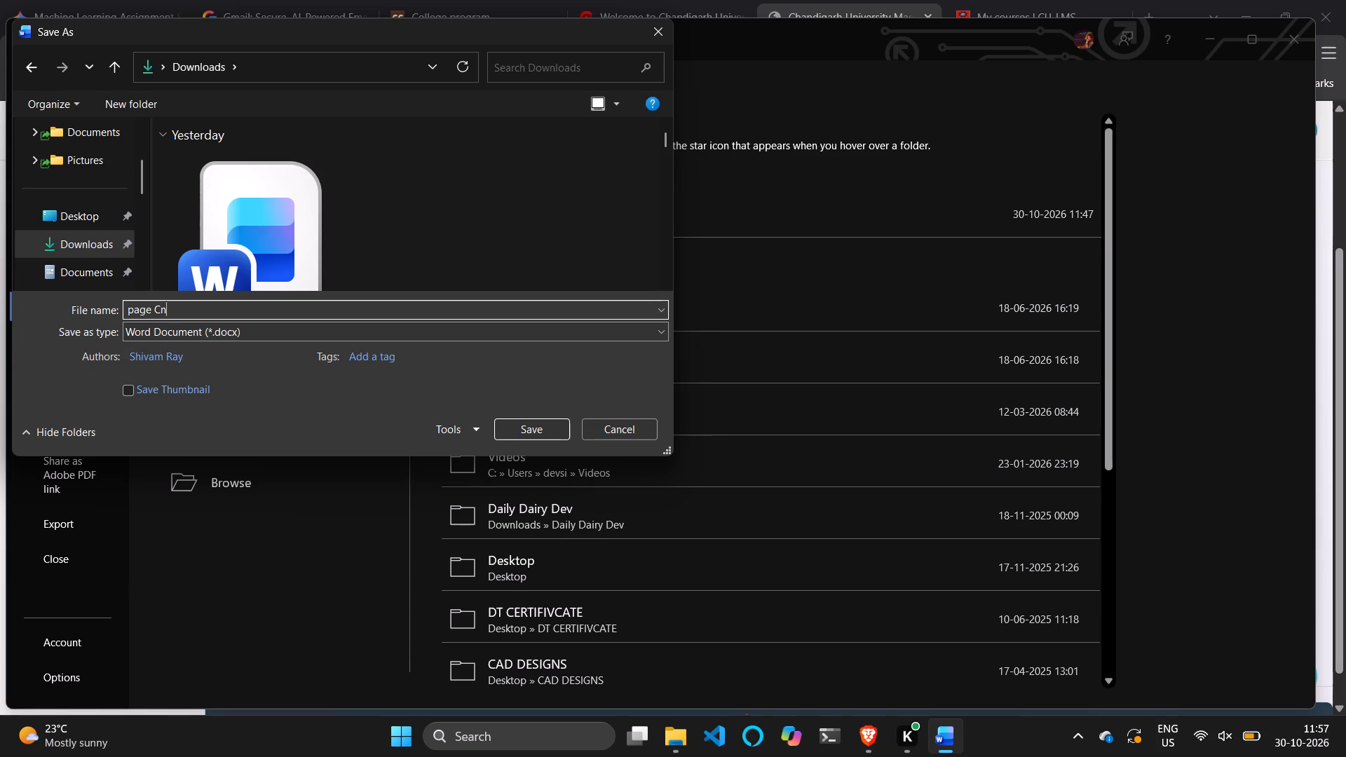
key("space")
key("1")
key("BackSpace")
type("ass 2")
left_click(437, 330)
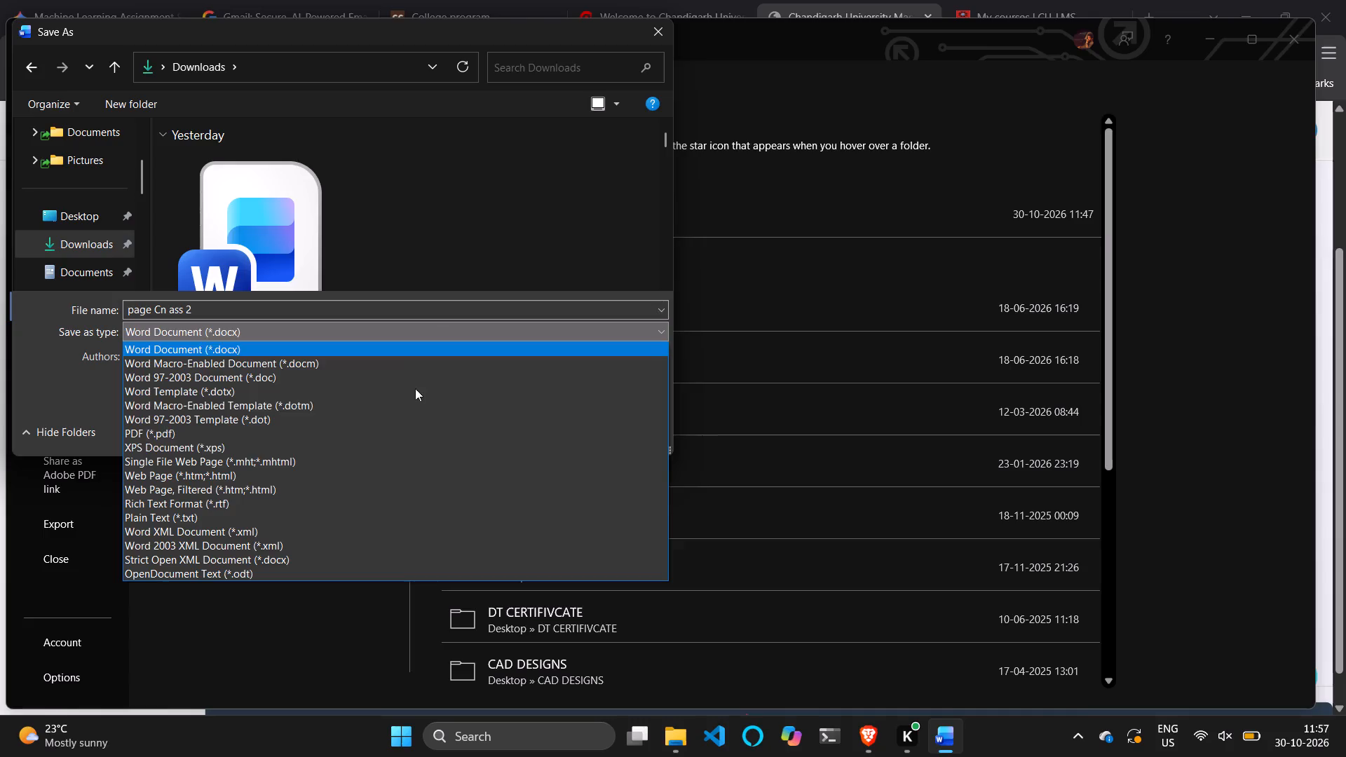
left_click(401, 436)
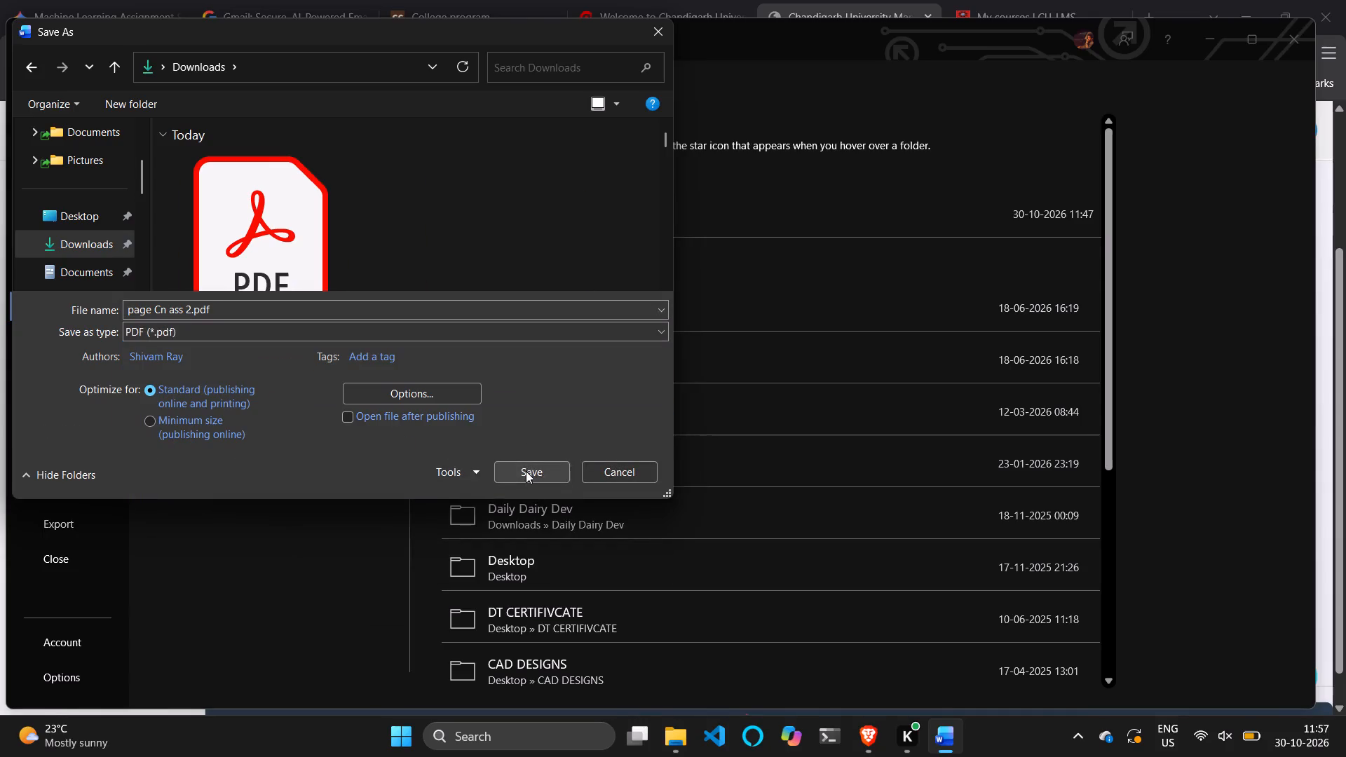
left_click(526, 471)
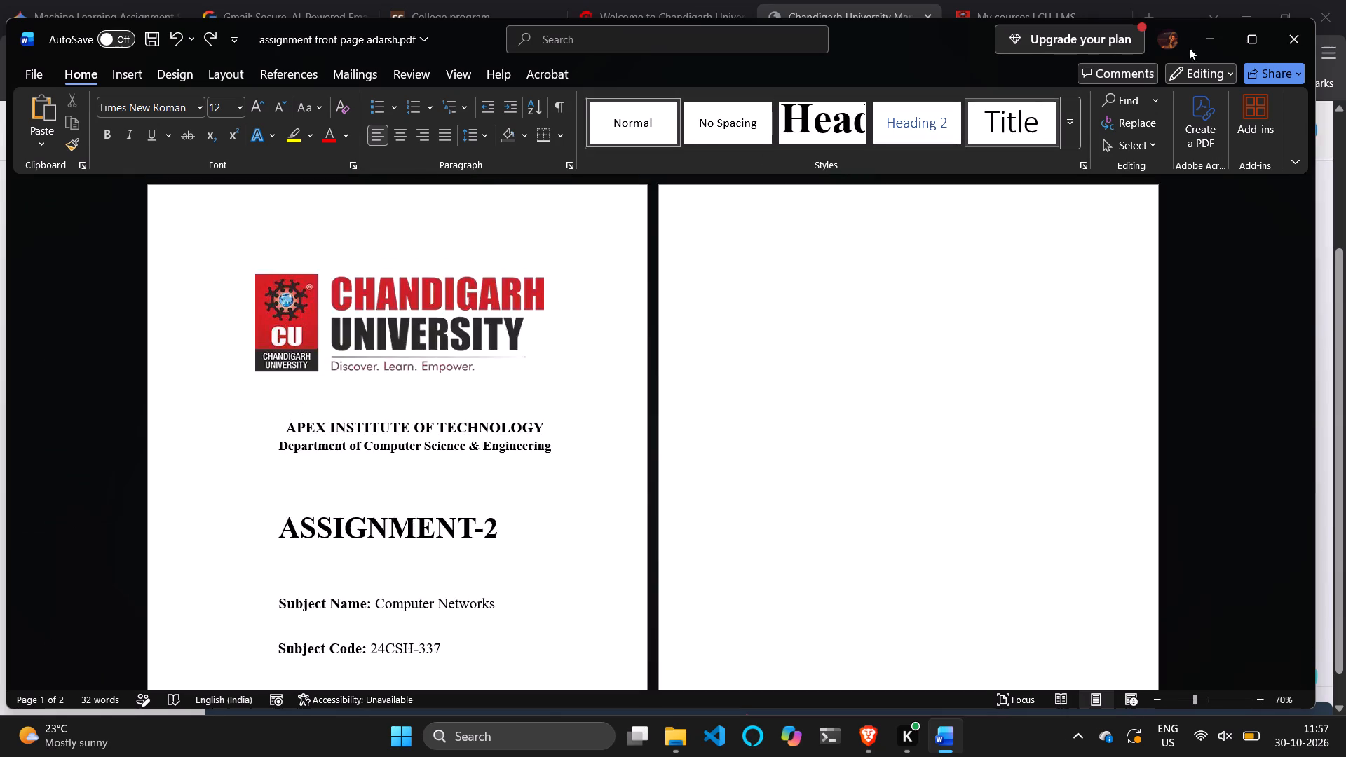
Look through the ilovepdf_merged (1) PDF in Adobe Acrobat and close it.
scroll(993, 321, "down", 3)
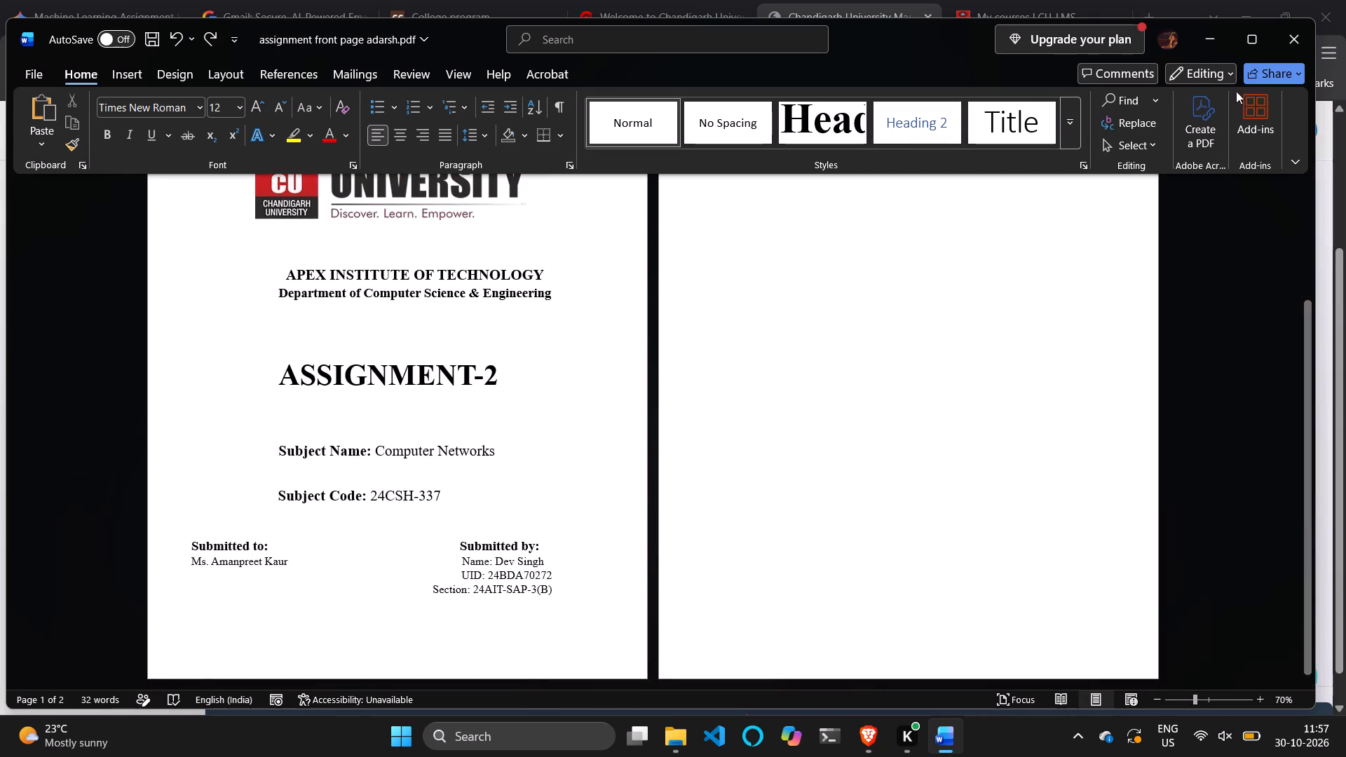
scroll(1026, 353, "down", 12)
scroll(1026, 353, "up", 12)
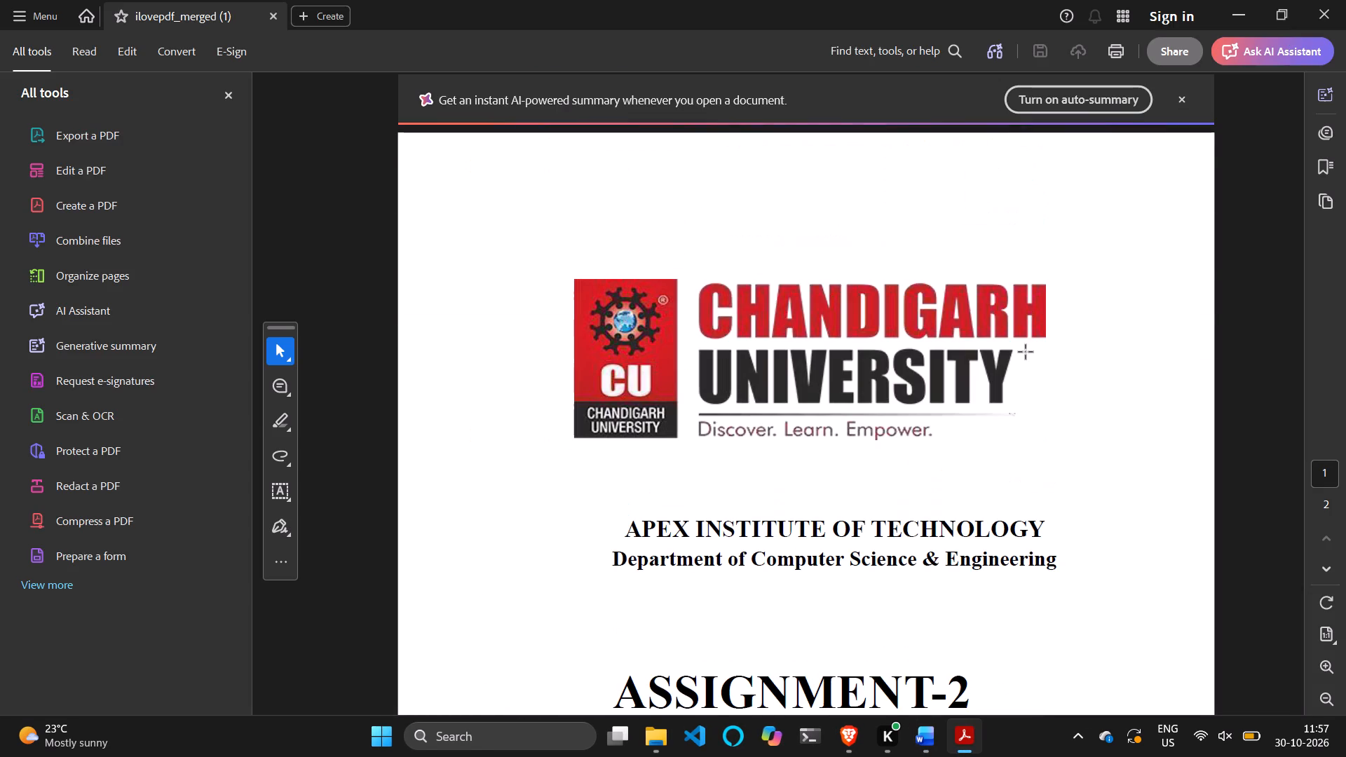
left_click(1333, 0)
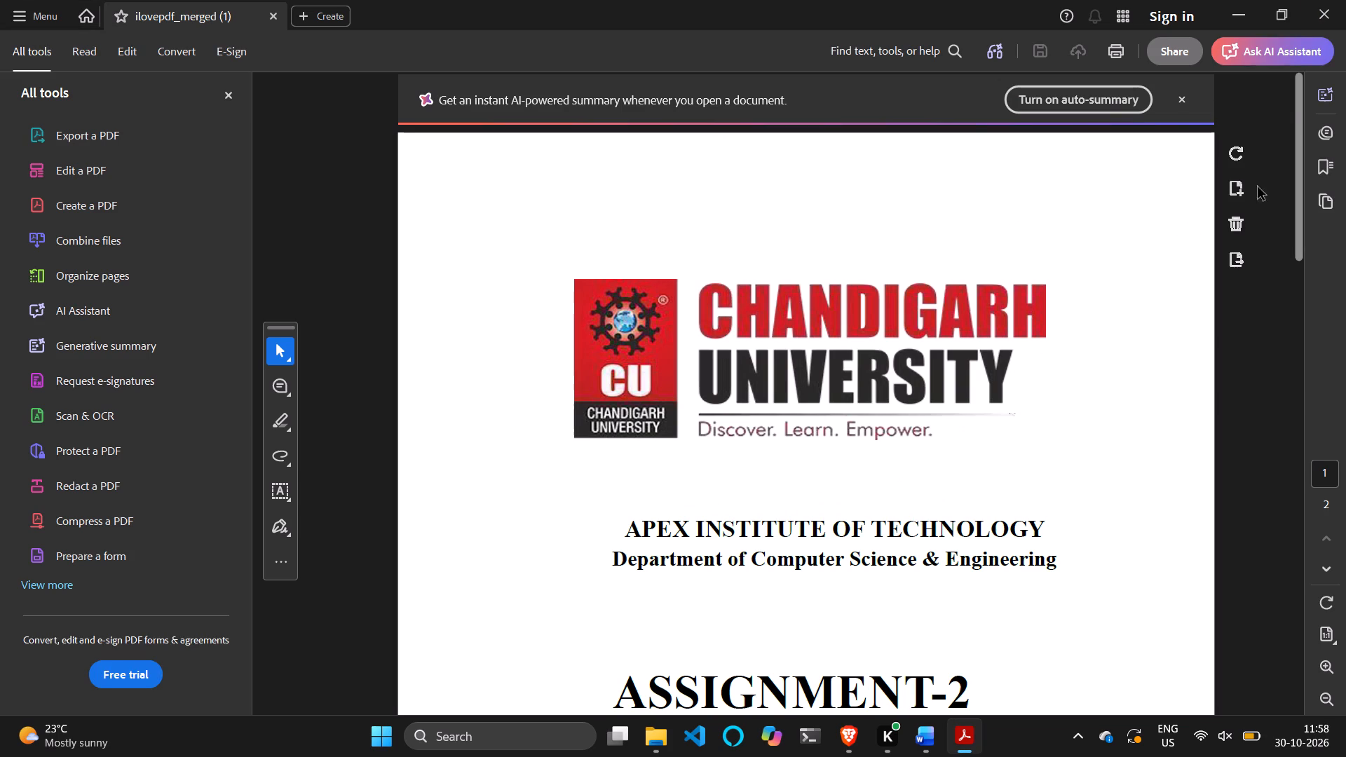
left_click(1345, 0)
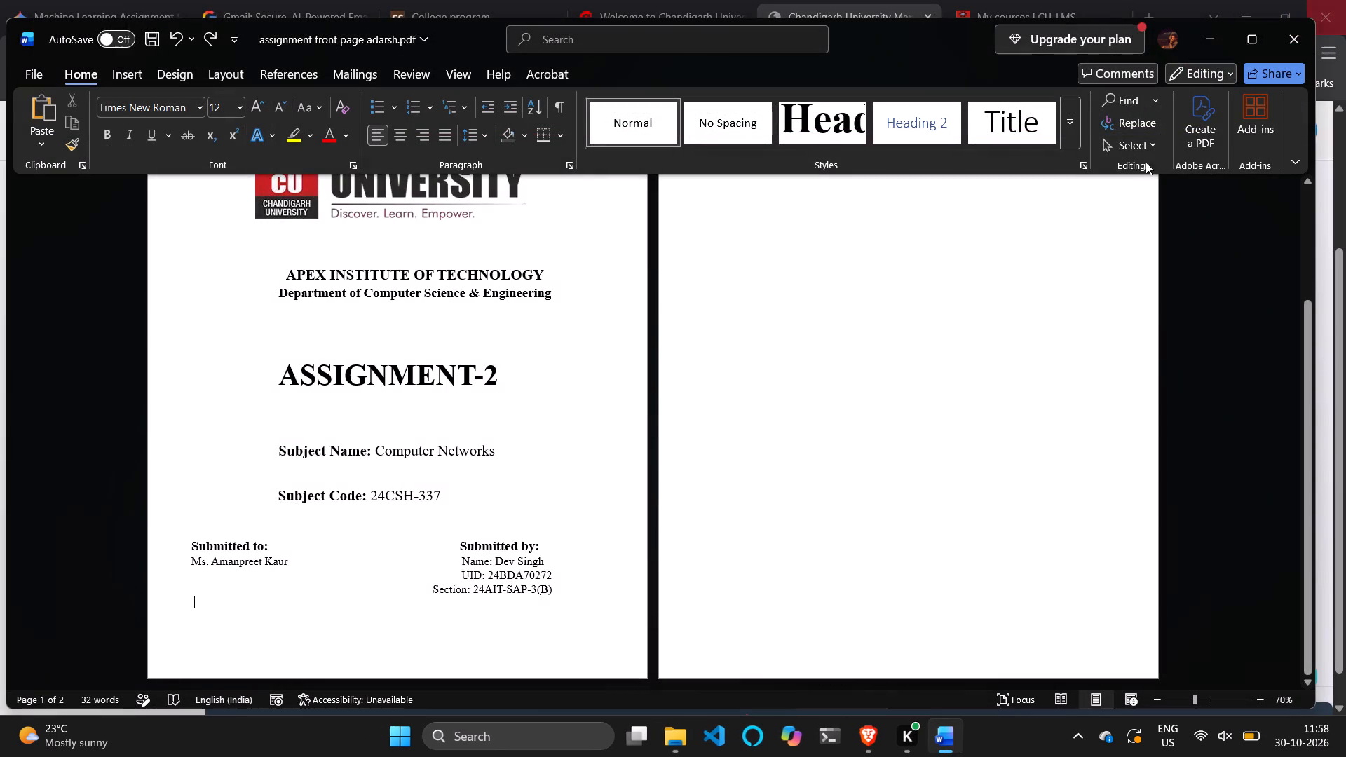
Close the assignment front page document in Word without saving its changes.
left_click(1296, 23)
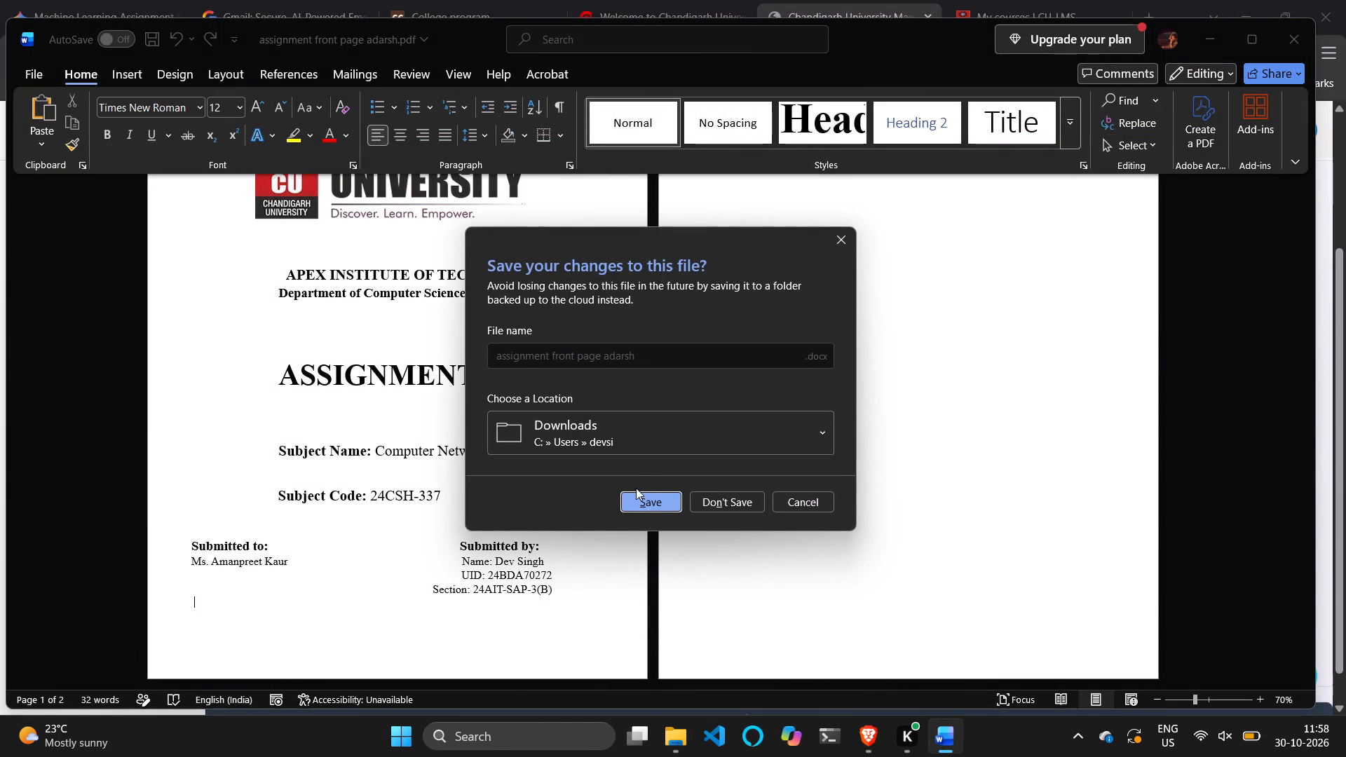
left_click(695, 503)
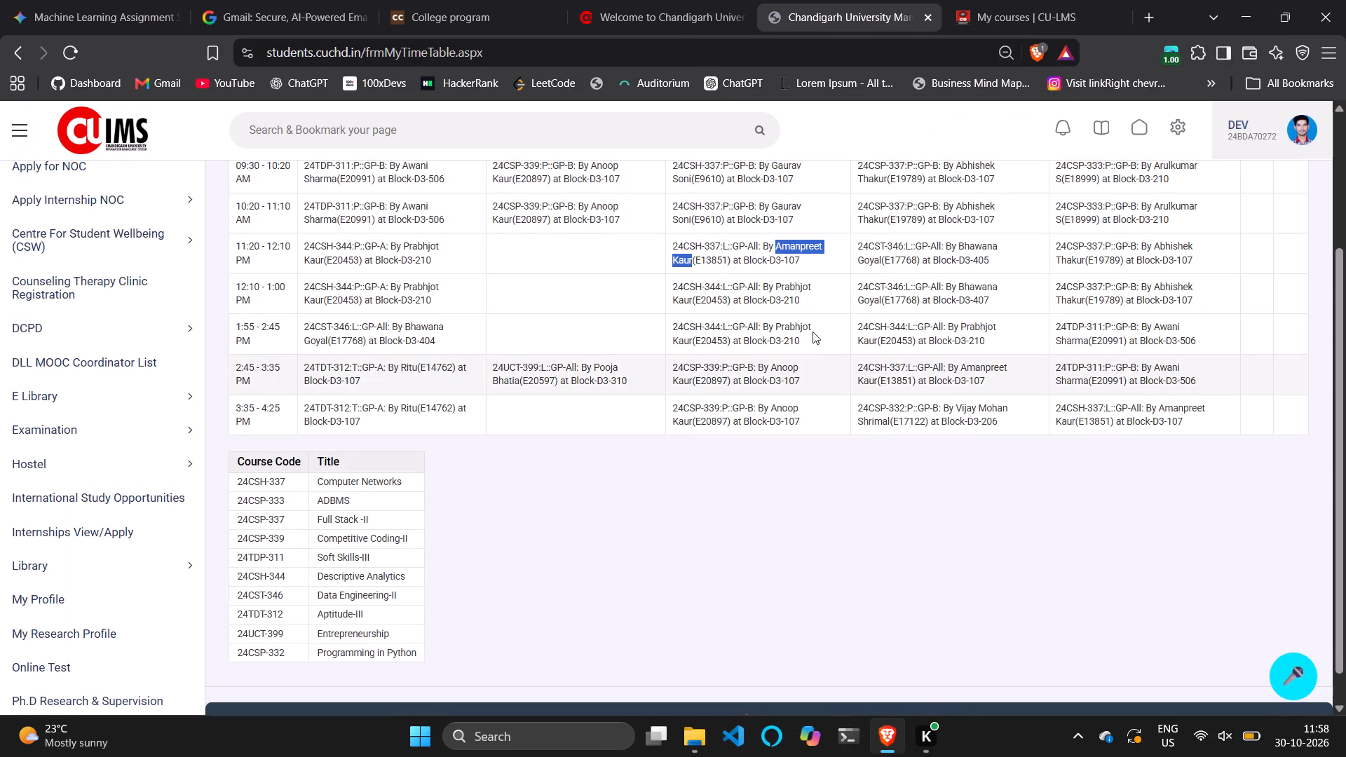
Open WhatsApp Web (web.whatsapp.com) in a new Brave browser tab.
left_click(1143, 15)
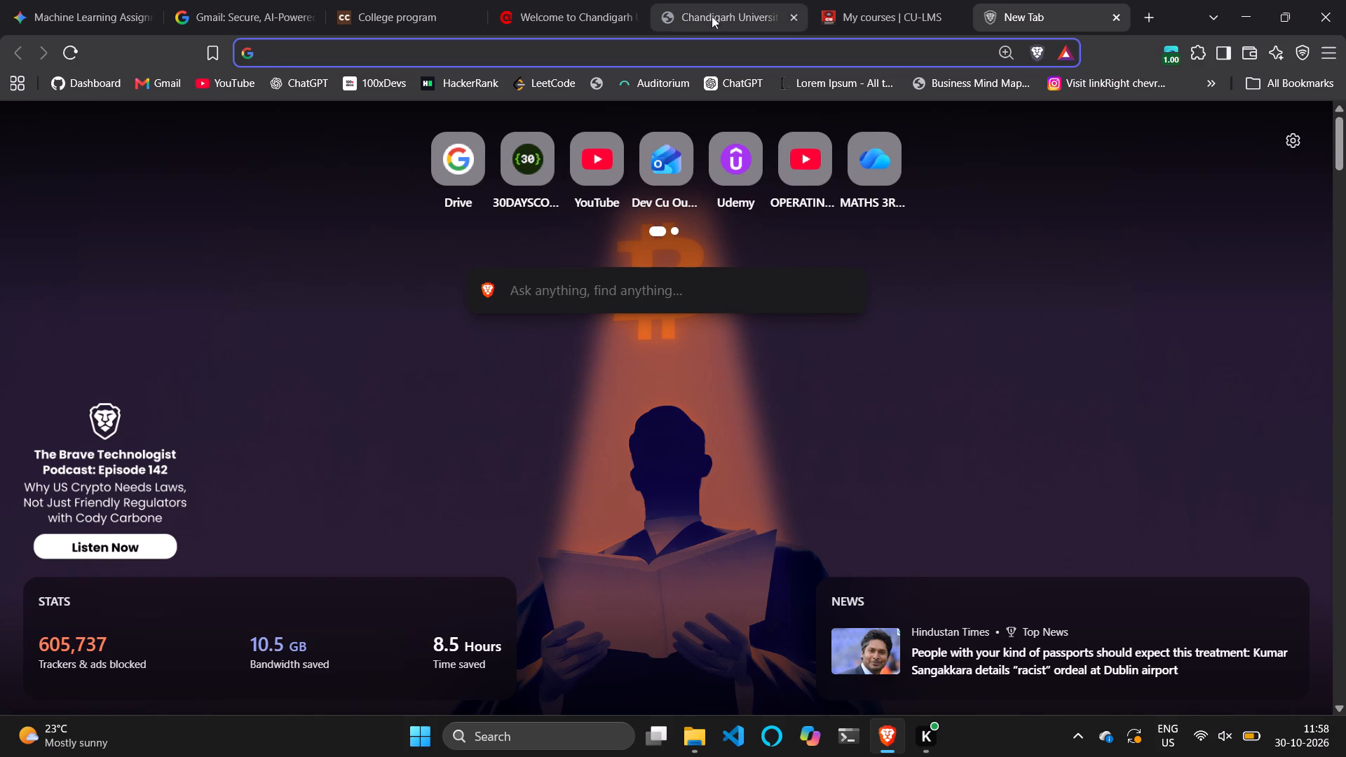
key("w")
key("Return")
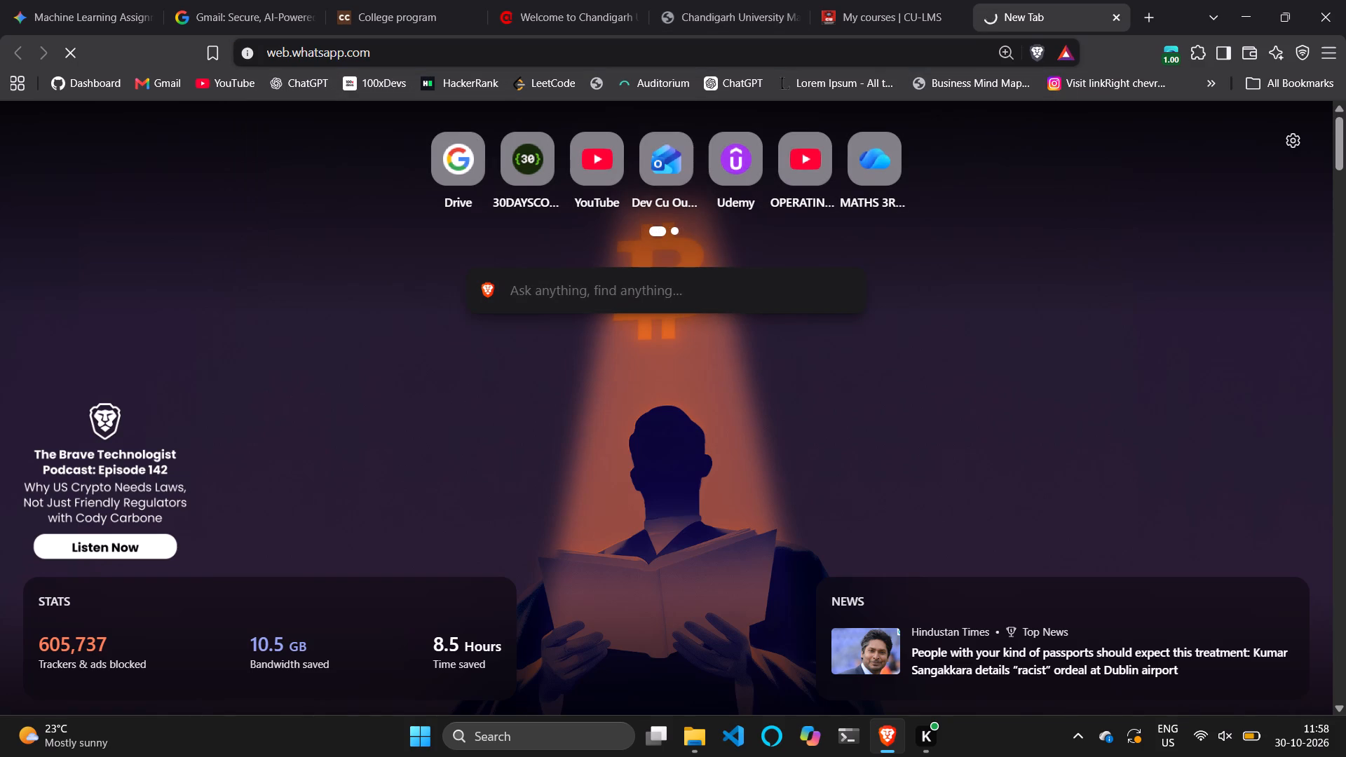